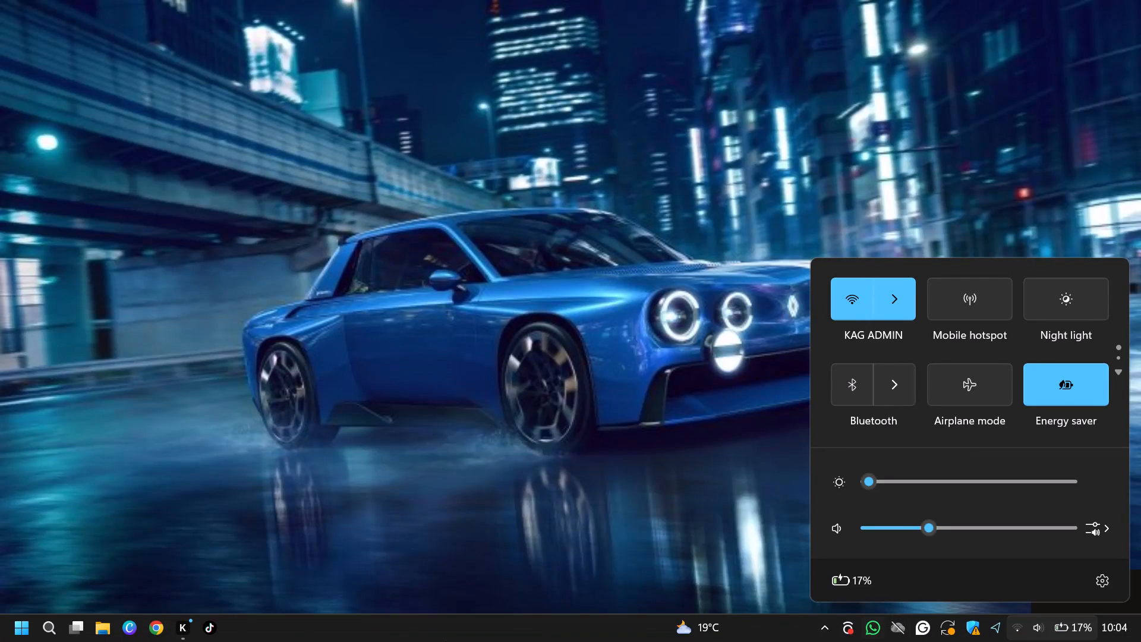
Launch Google Chrome with the students.east.ac.ke school profile.
left_click(433, 536)
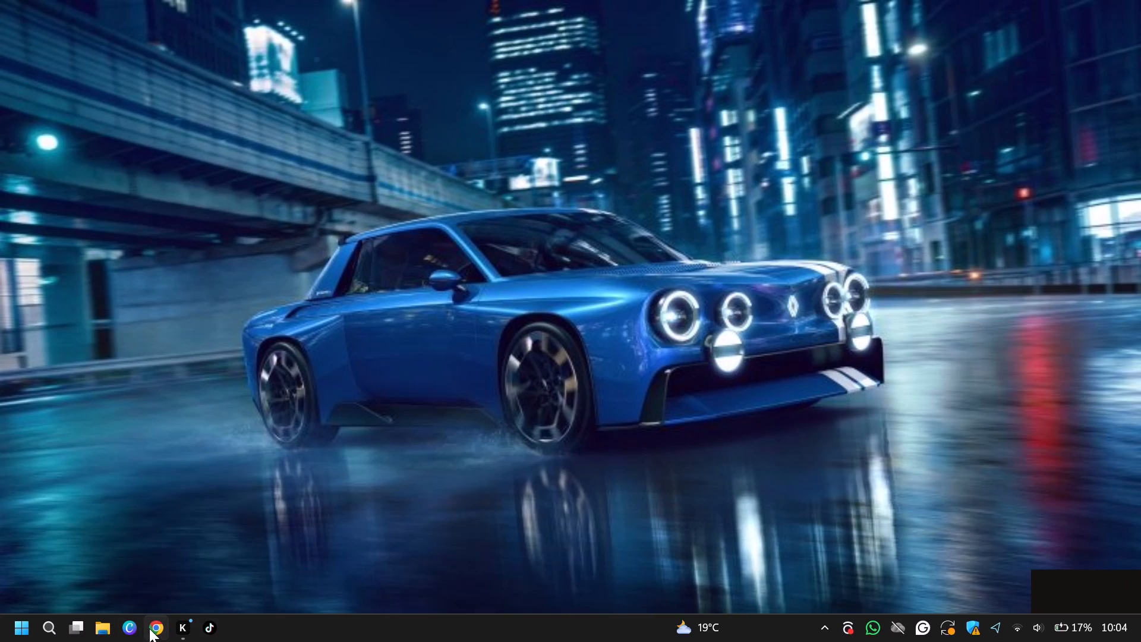
left_click(152, 631)
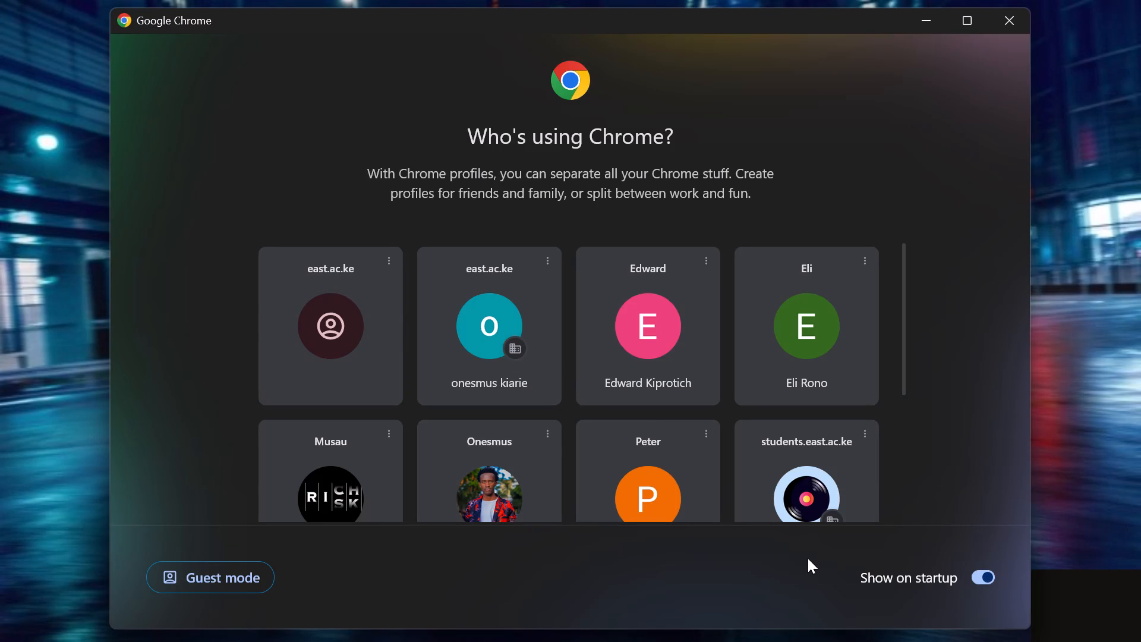
left_click(788, 502)
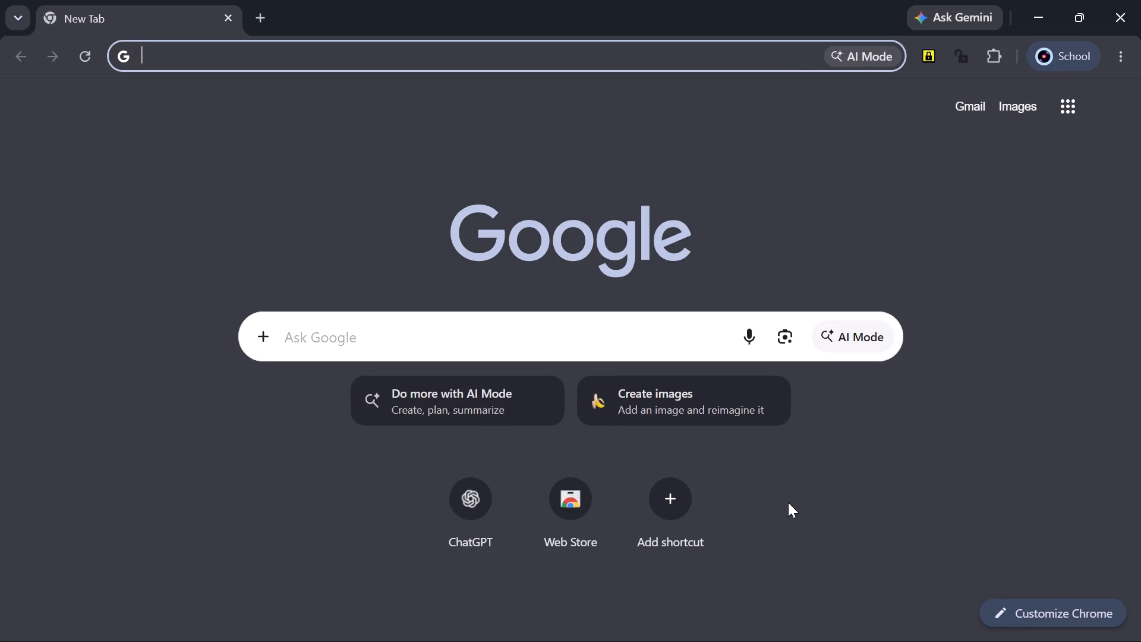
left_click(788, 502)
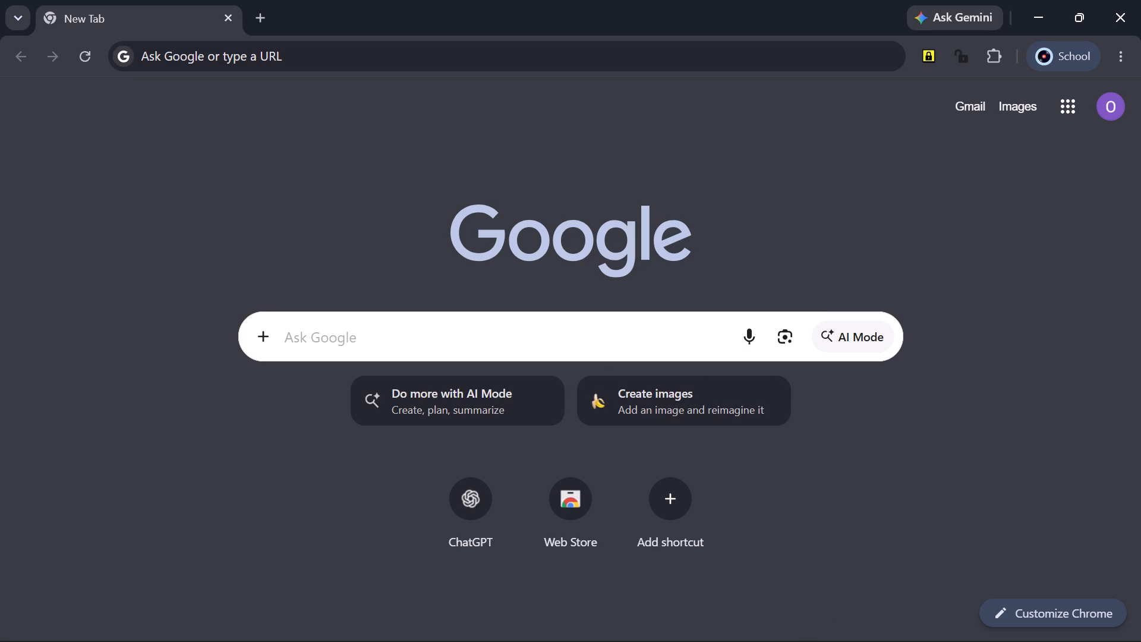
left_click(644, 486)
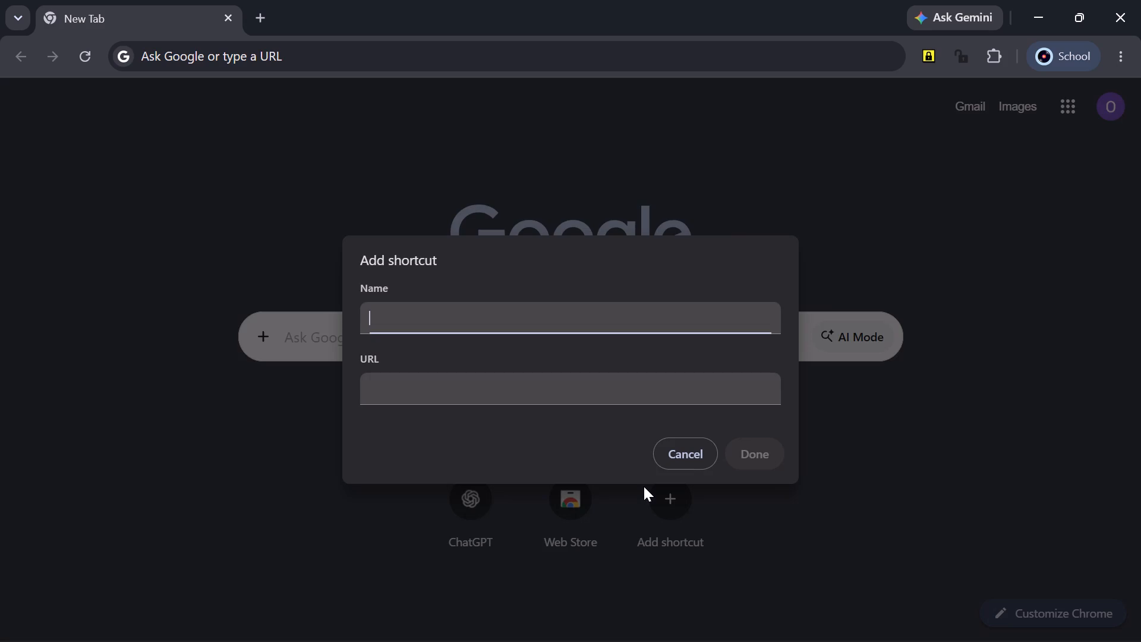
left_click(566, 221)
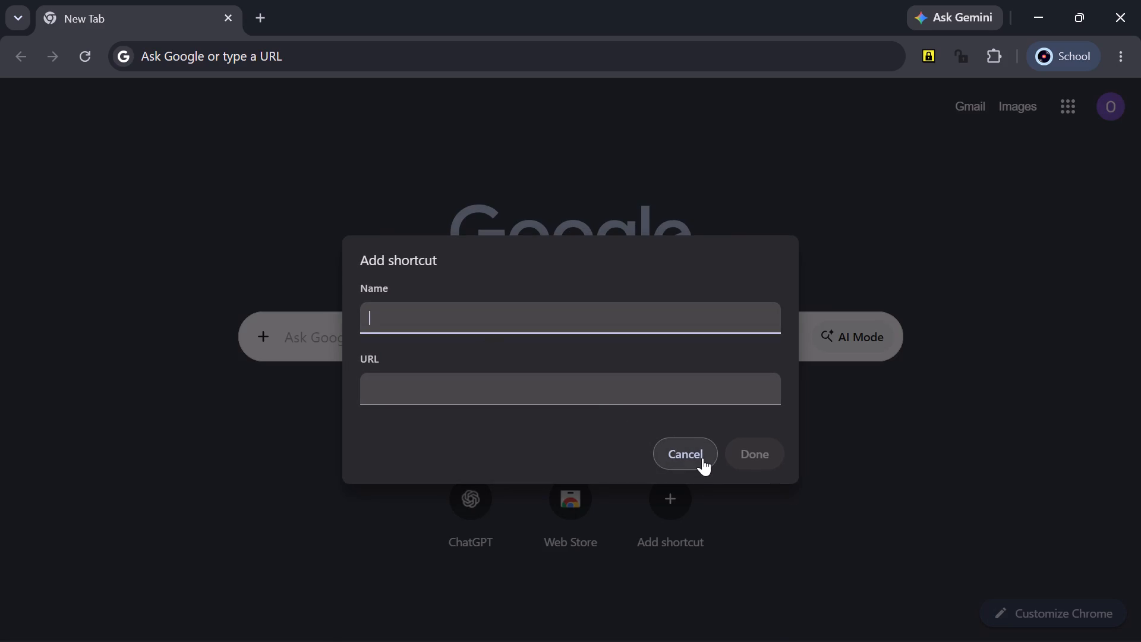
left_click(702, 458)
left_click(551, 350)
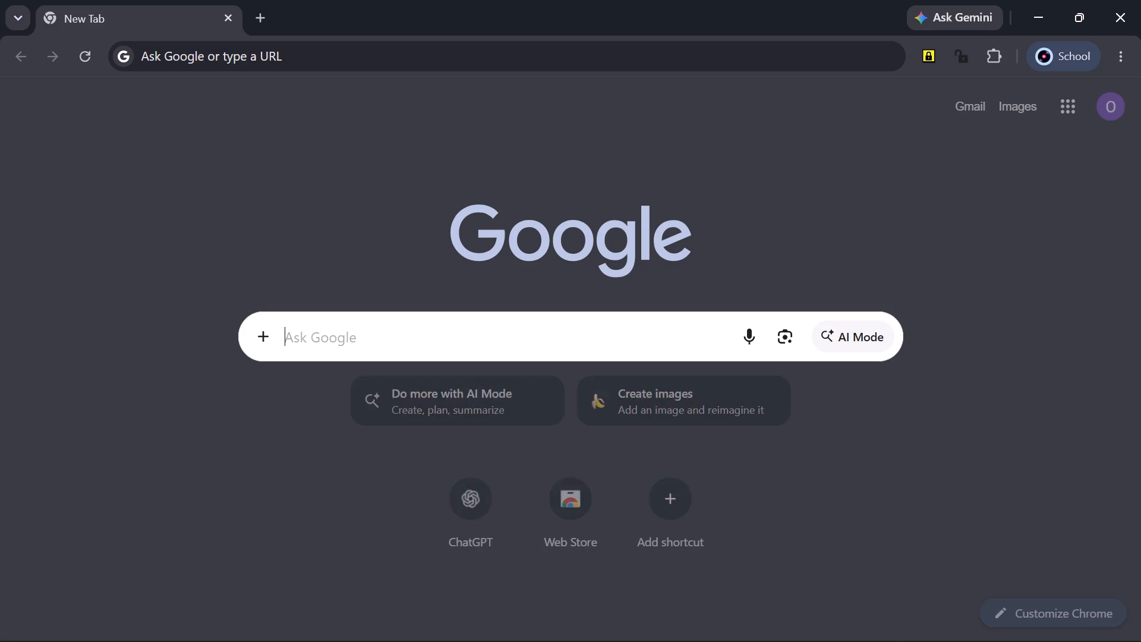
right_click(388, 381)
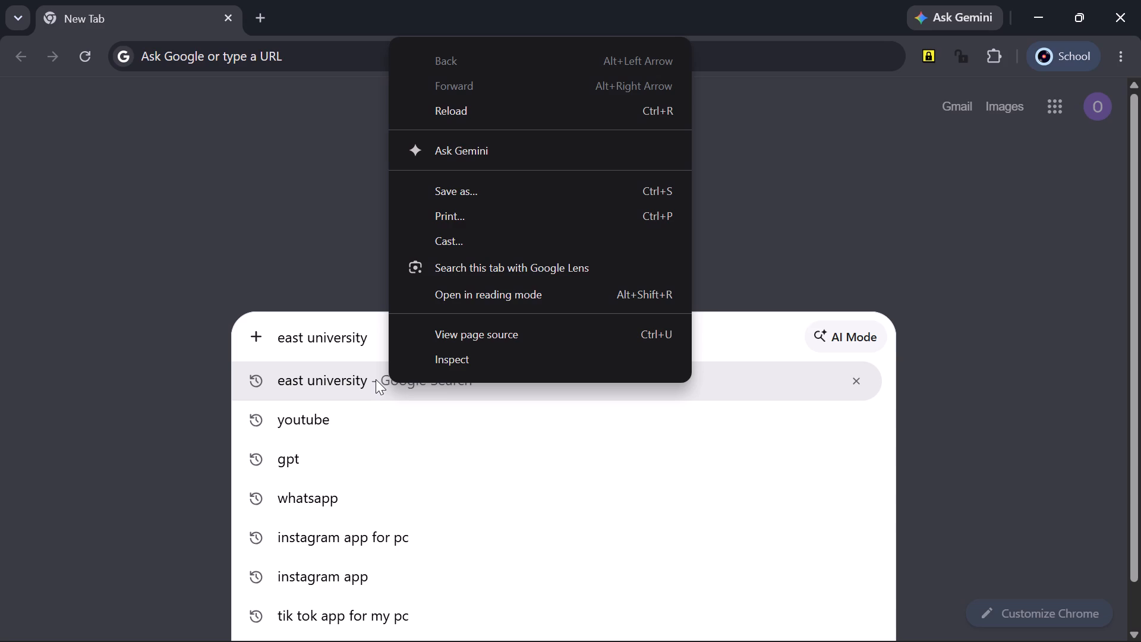
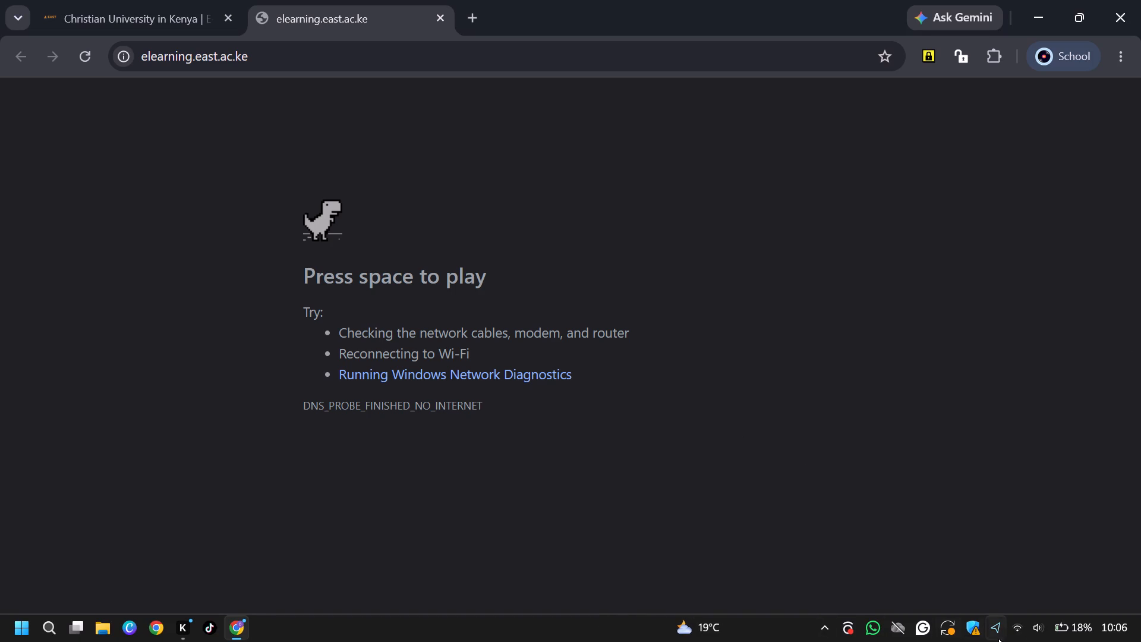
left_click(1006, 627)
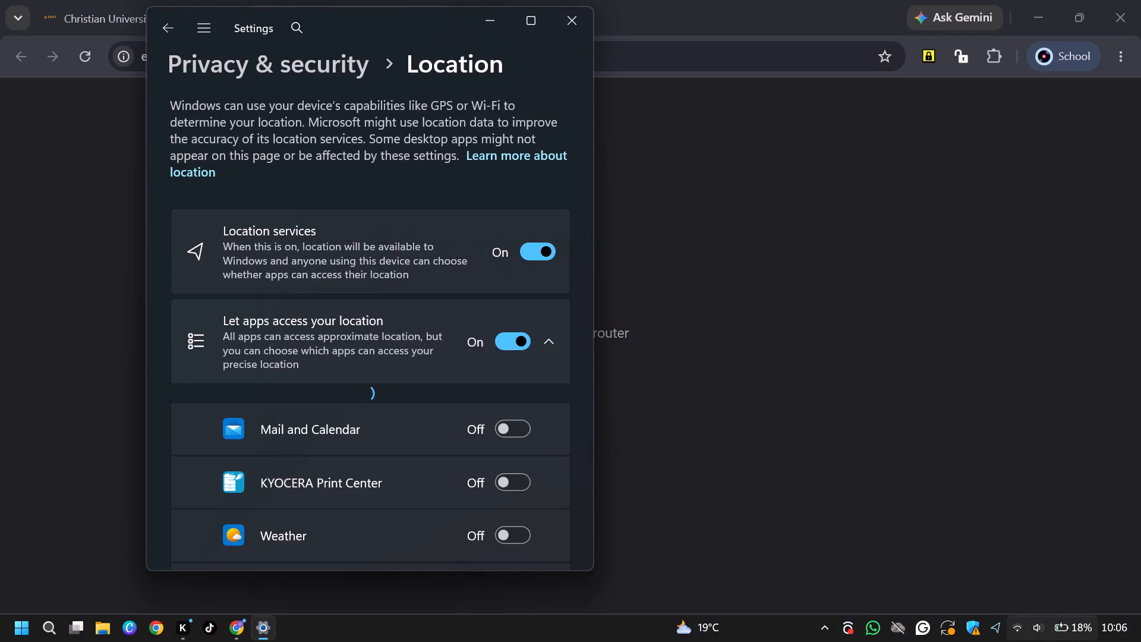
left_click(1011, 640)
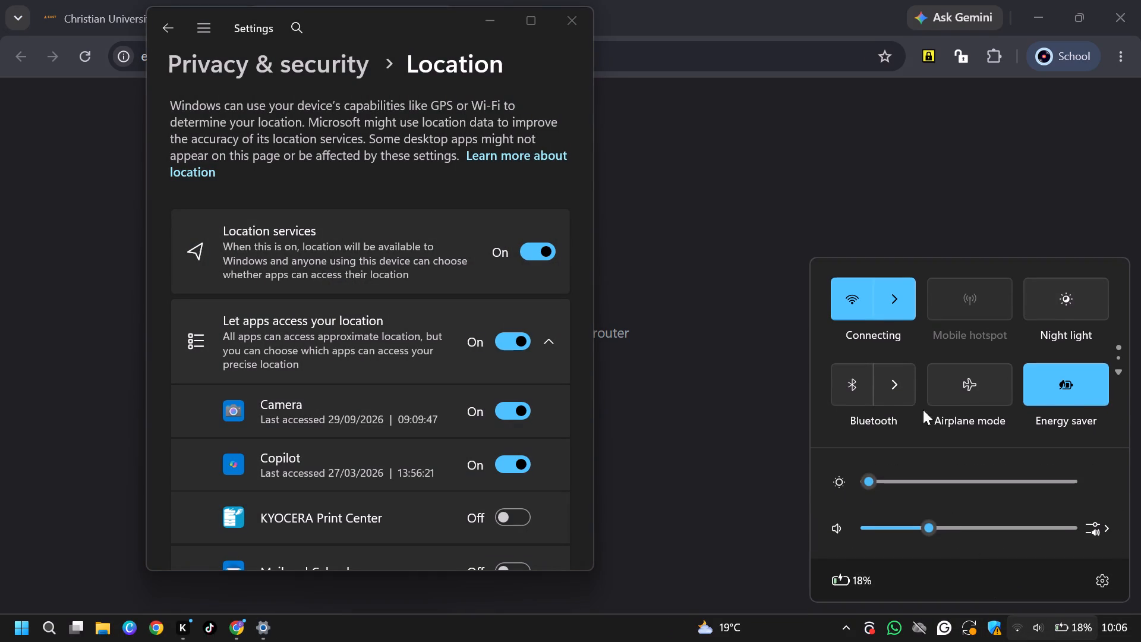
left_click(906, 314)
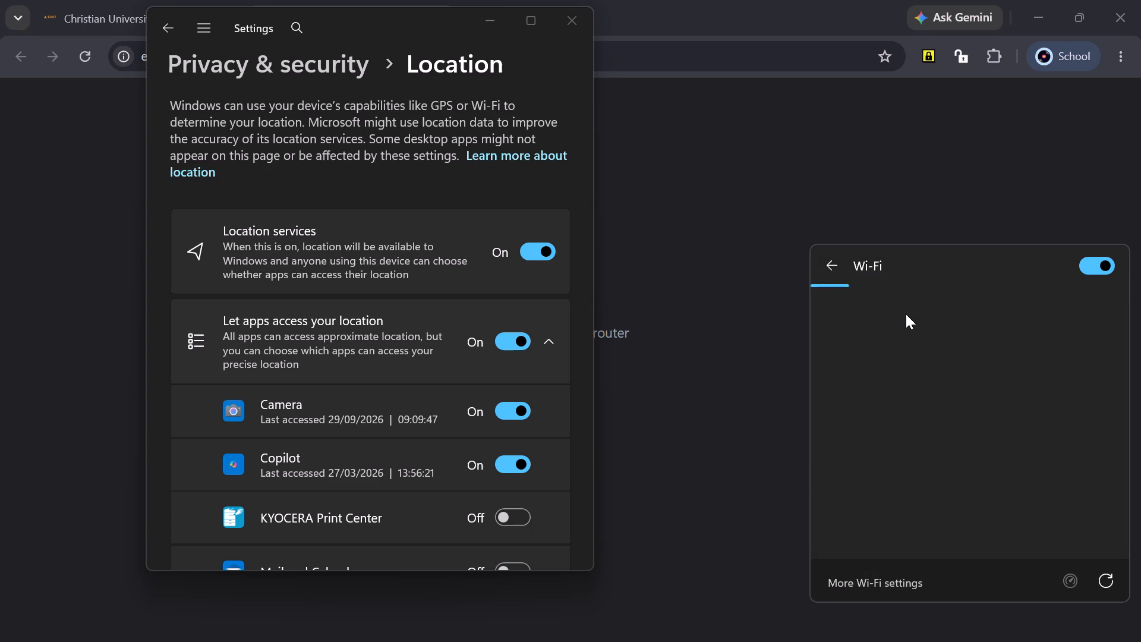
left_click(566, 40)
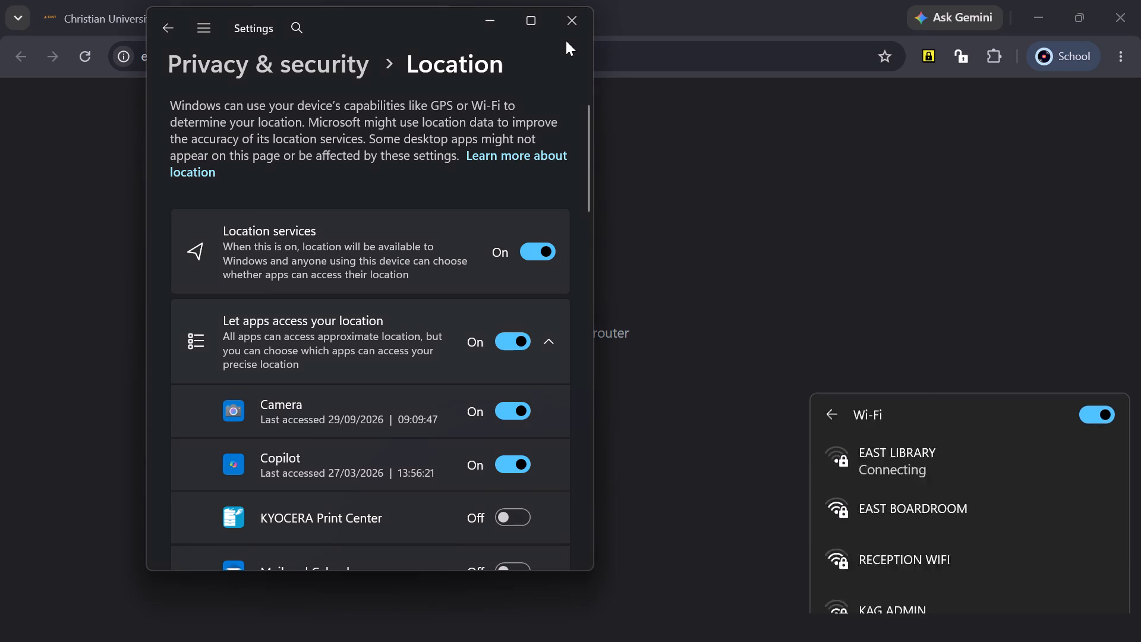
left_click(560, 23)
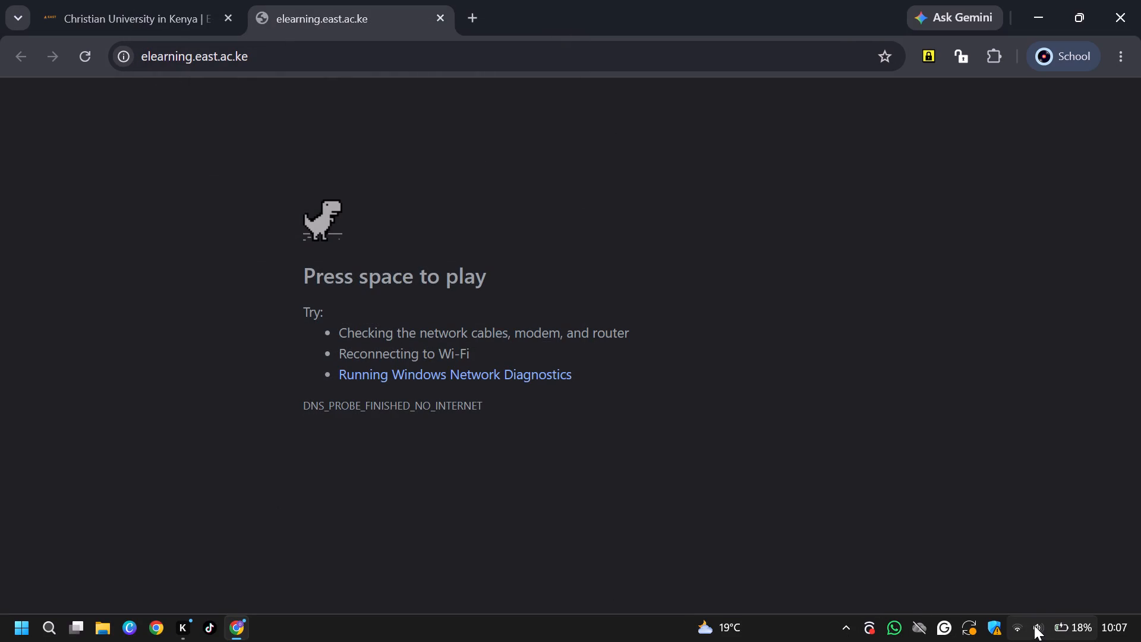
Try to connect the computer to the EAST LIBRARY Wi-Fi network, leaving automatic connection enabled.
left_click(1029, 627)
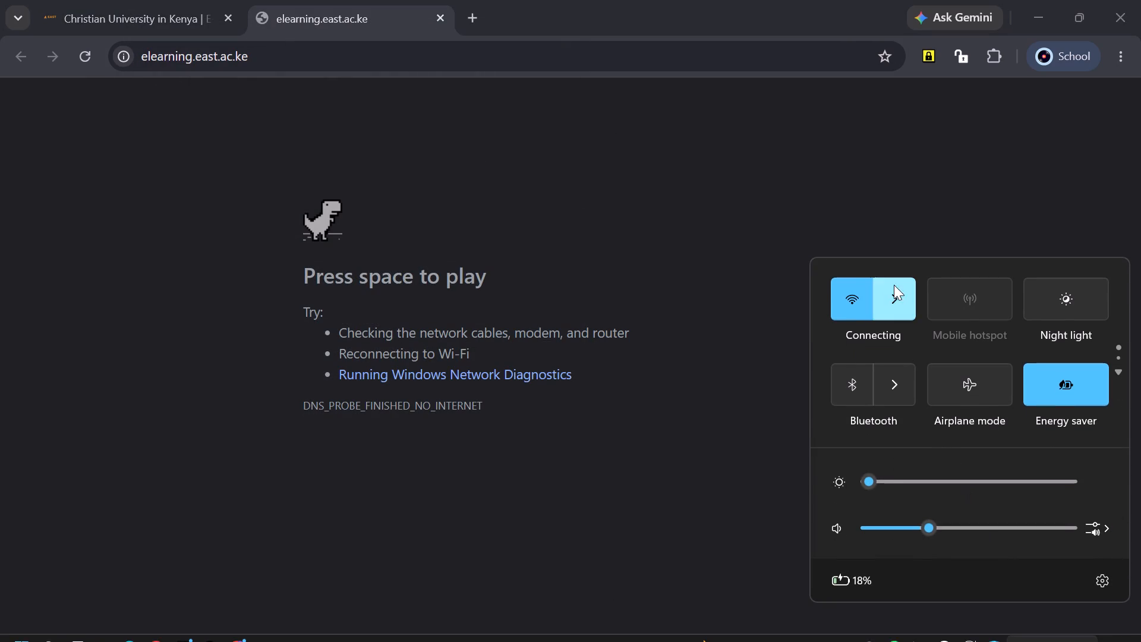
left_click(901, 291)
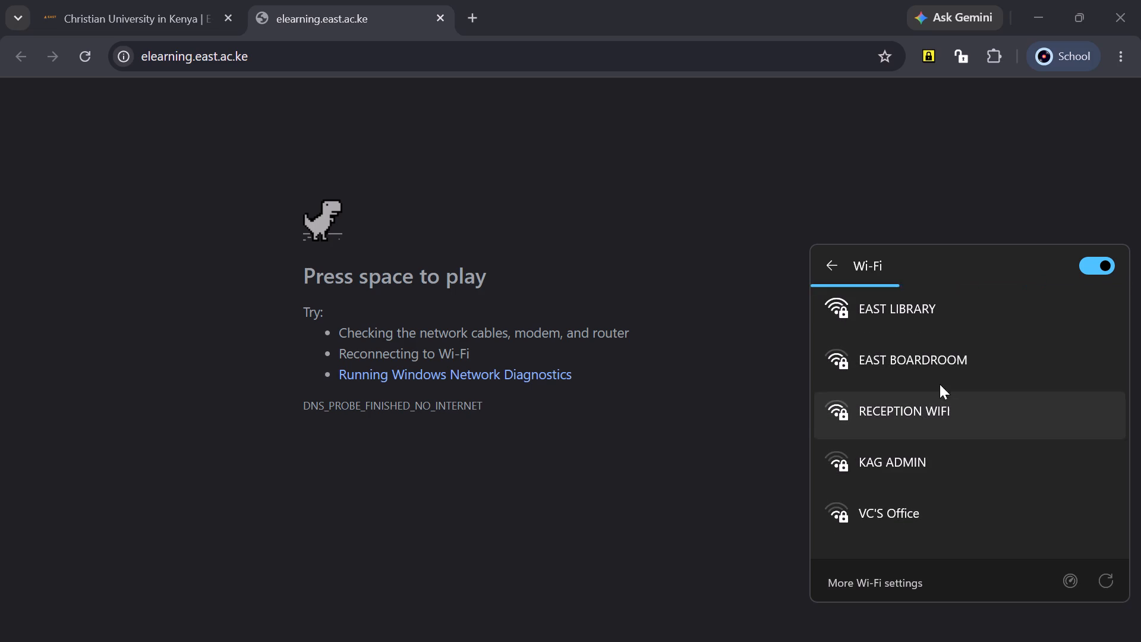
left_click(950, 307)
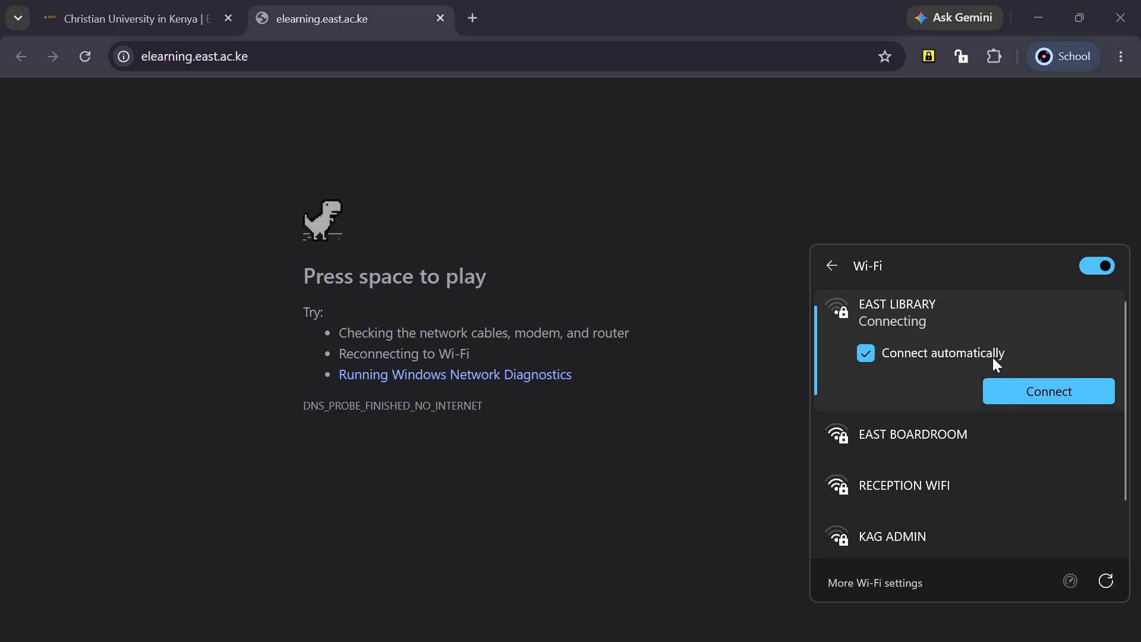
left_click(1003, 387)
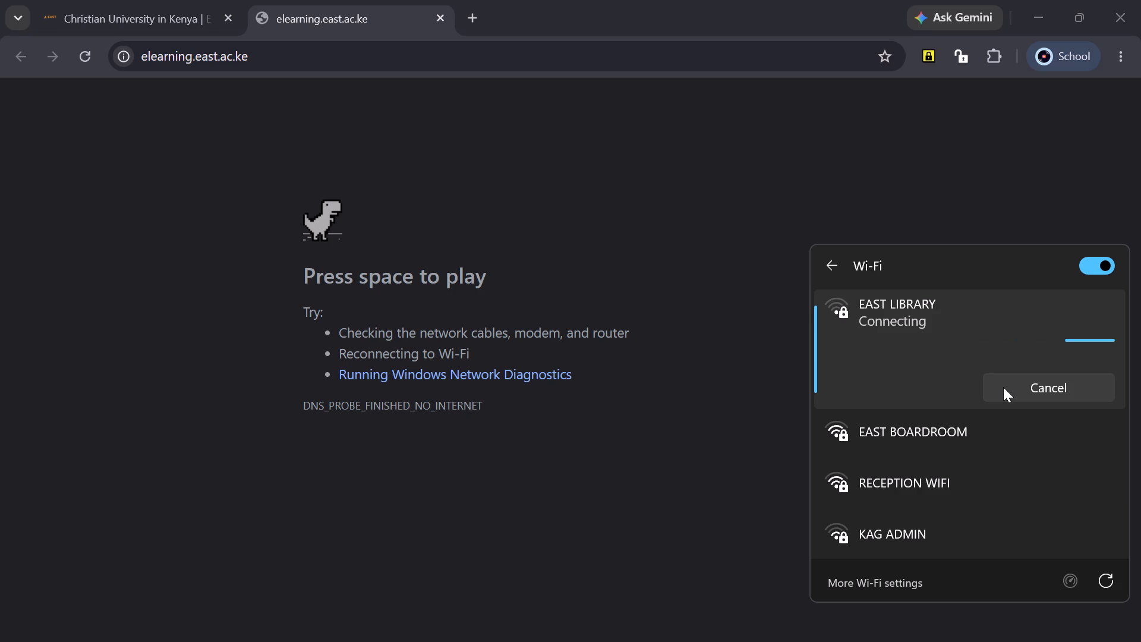
Connect the computer to the RECEPTION WIFI network instead, leaving automatic connection enabled.
left_click(991, 473)
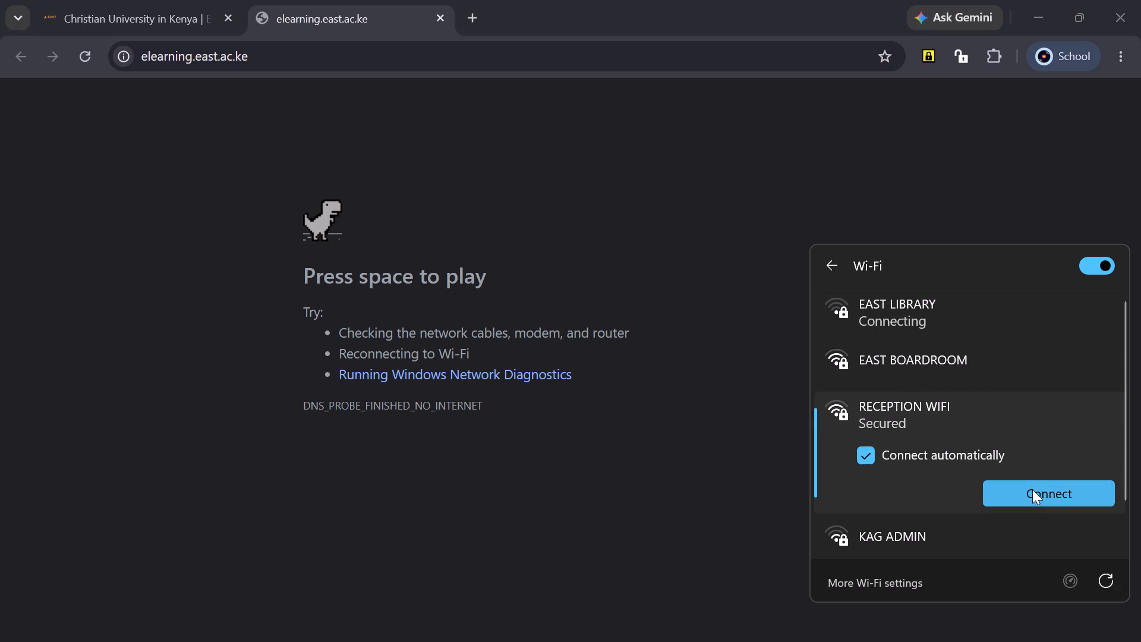
left_click(1032, 489)
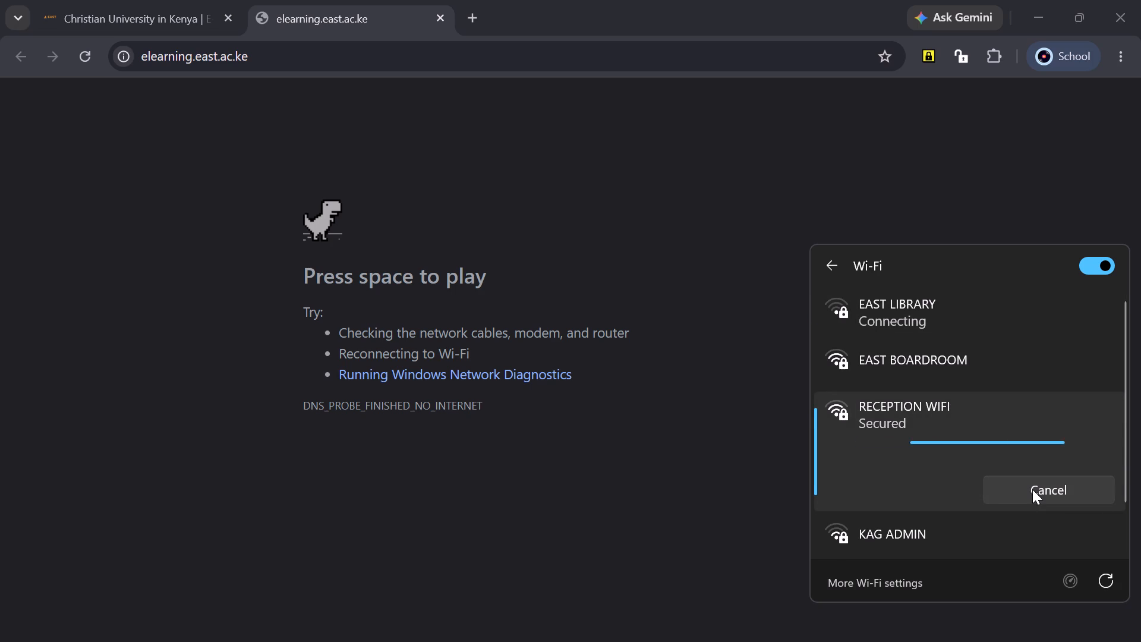
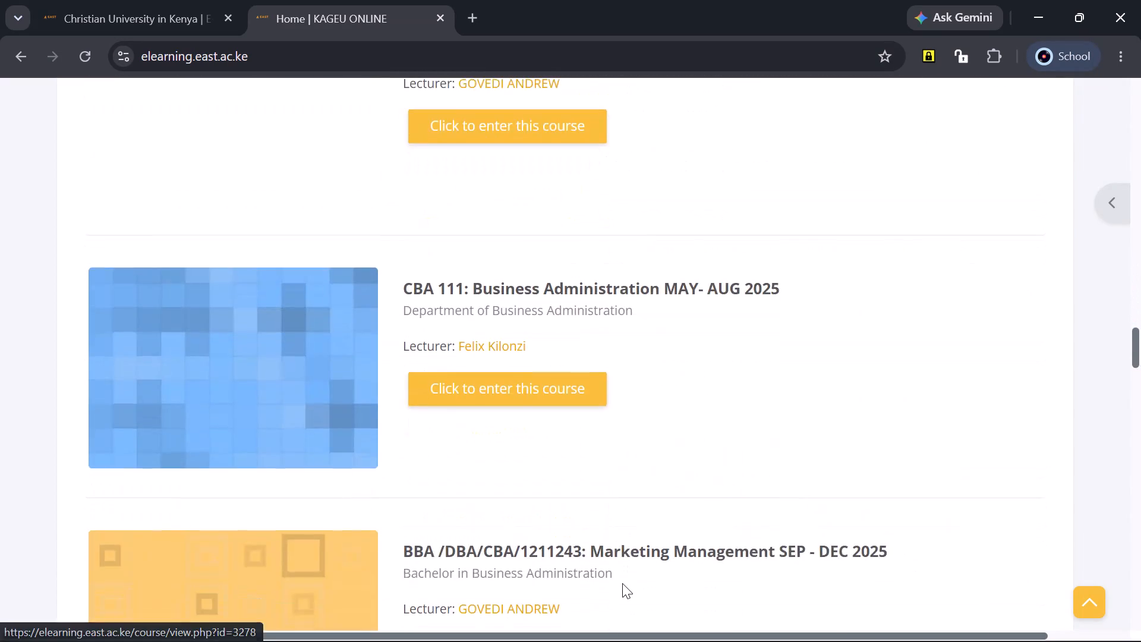
Check the computer's current Wi-Fi connection in the quick settings, keeping the e-learning course list open.
scroll(622, 583, "down", 3)
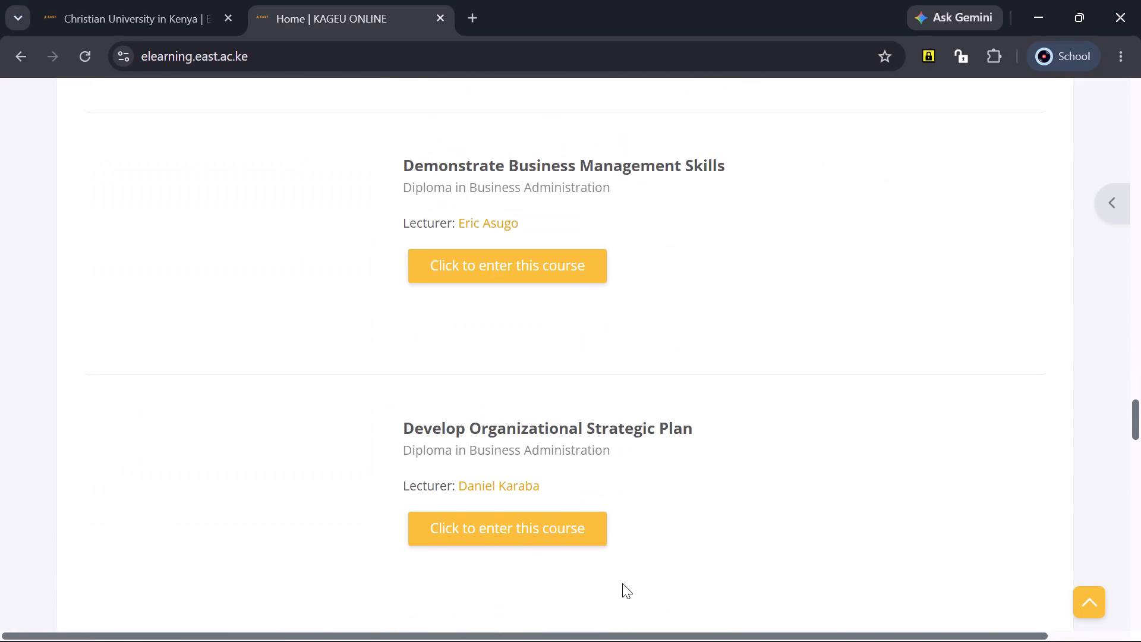
scroll(622, 583, "up", 4)
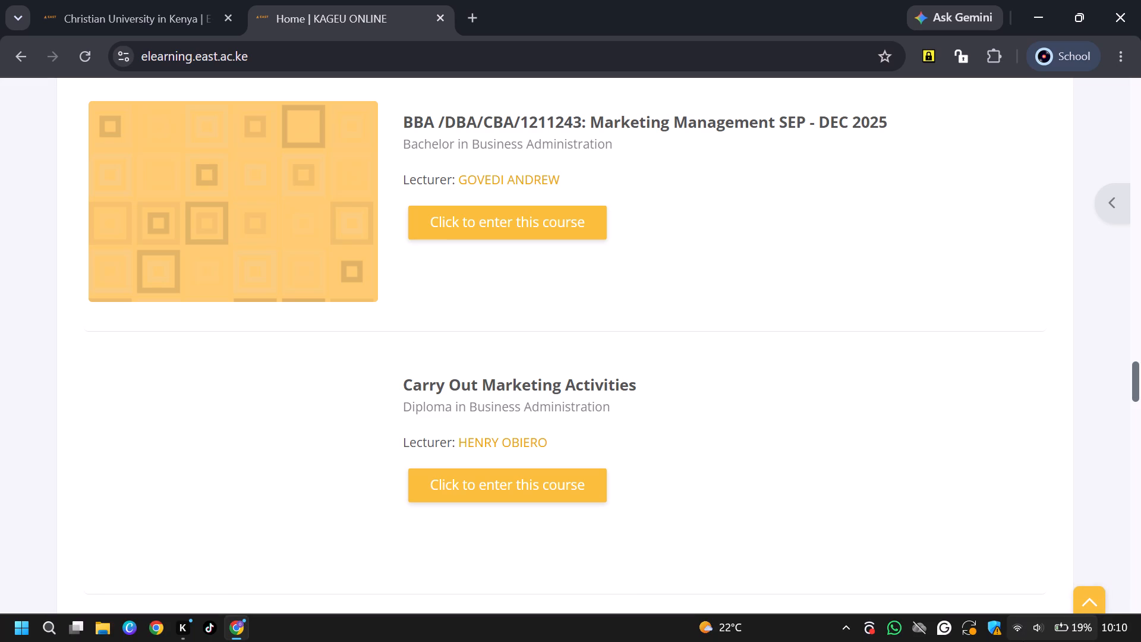
left_click(1022, 632)
left_click(1022, 632)
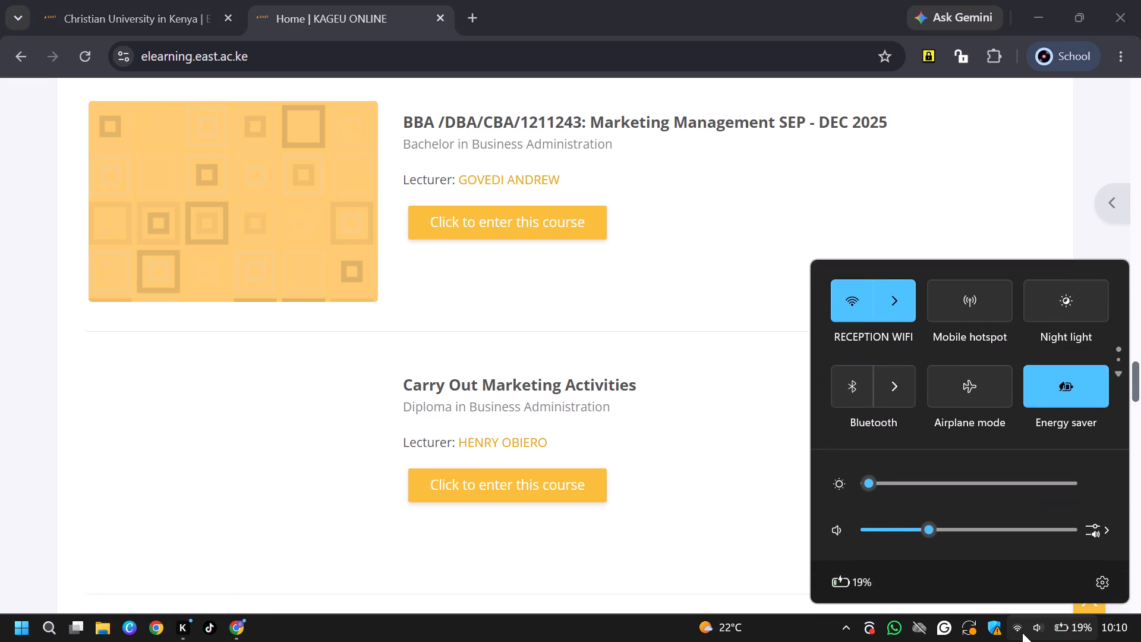
Find the Demonstrate Business Management Skills course in the Diploma in Business Administration listings and enter it.
scroll(651, 418, "down", 7)
scroll(651, 418, "up", 2)
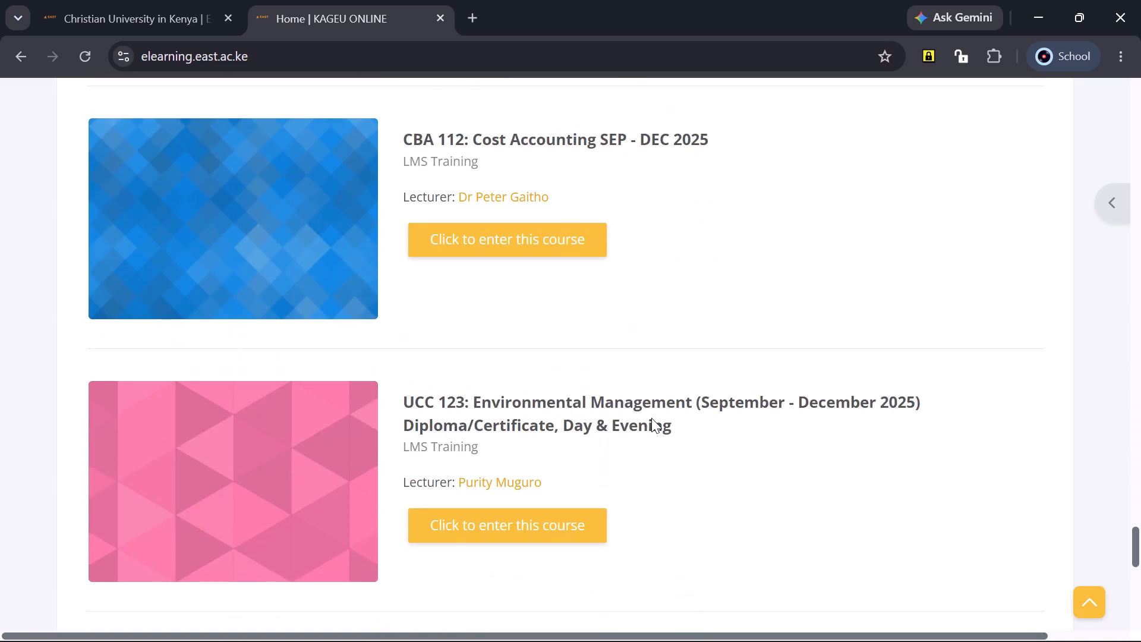
scroll(651, 418, "up", 4)
scroll(651, 418, "right", 1)
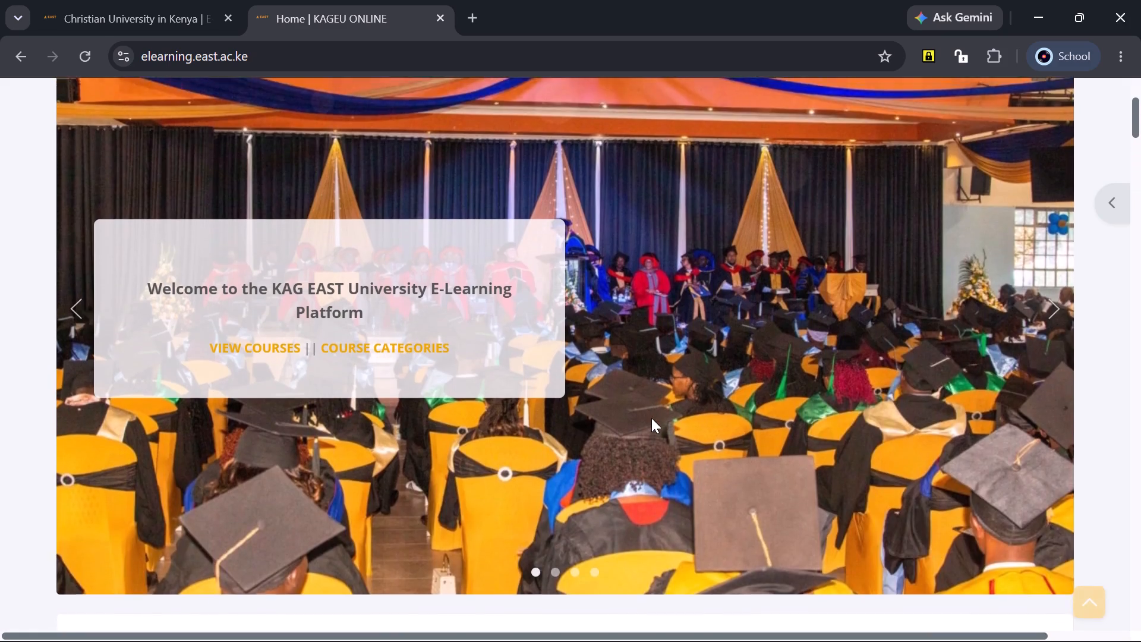
scroll(651, 418, "right", 1)
left_click(651, 418)
scroll(637, 420, "down", 1)
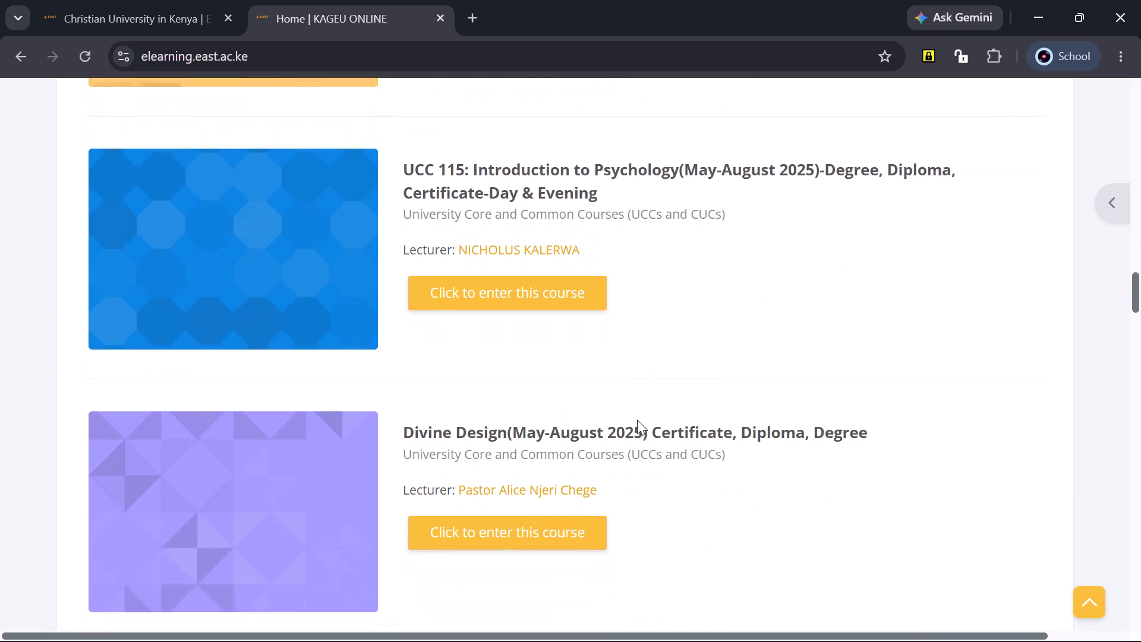
scroll(637, 420, "down", 3)
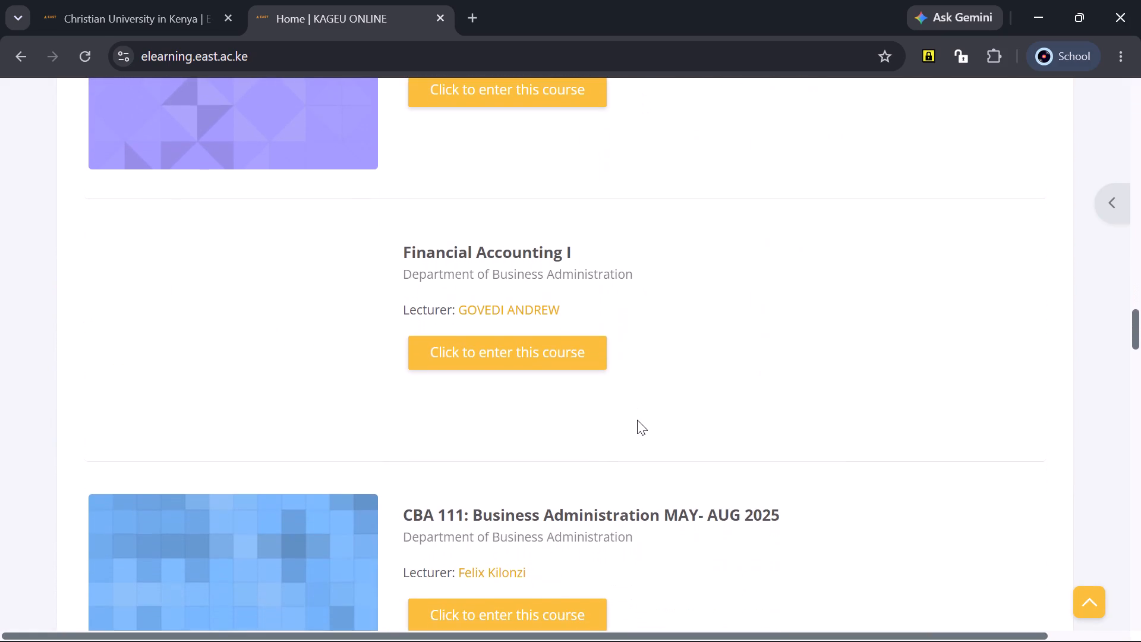
scroll(637, 420, "down", 3)
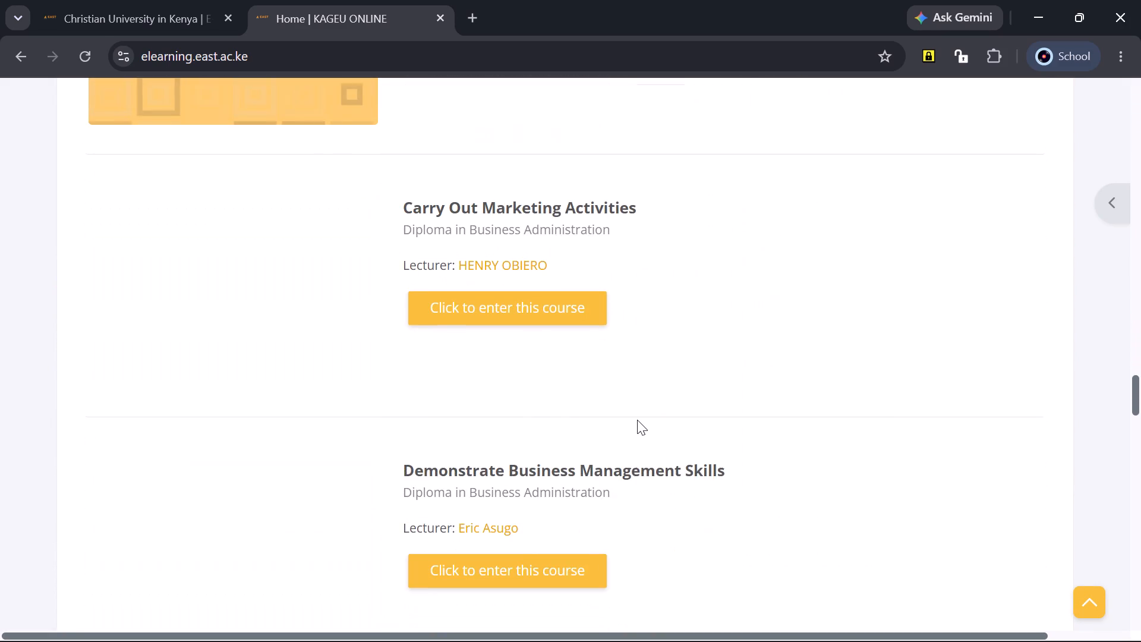
scroll(637, 420, "down", 2)
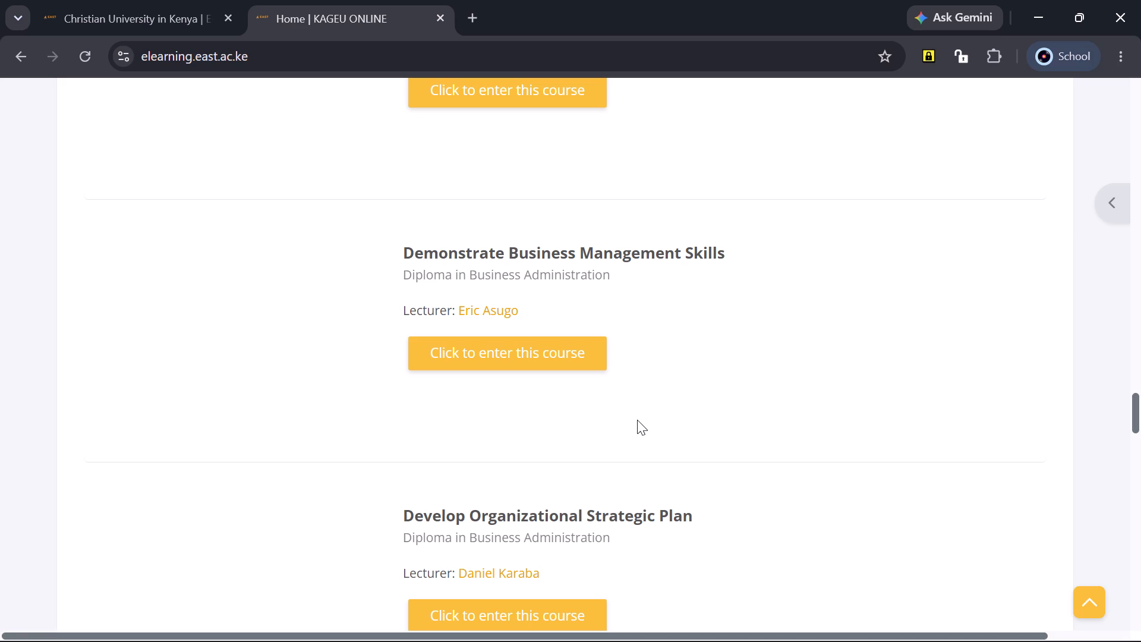
left_click(521, 361)
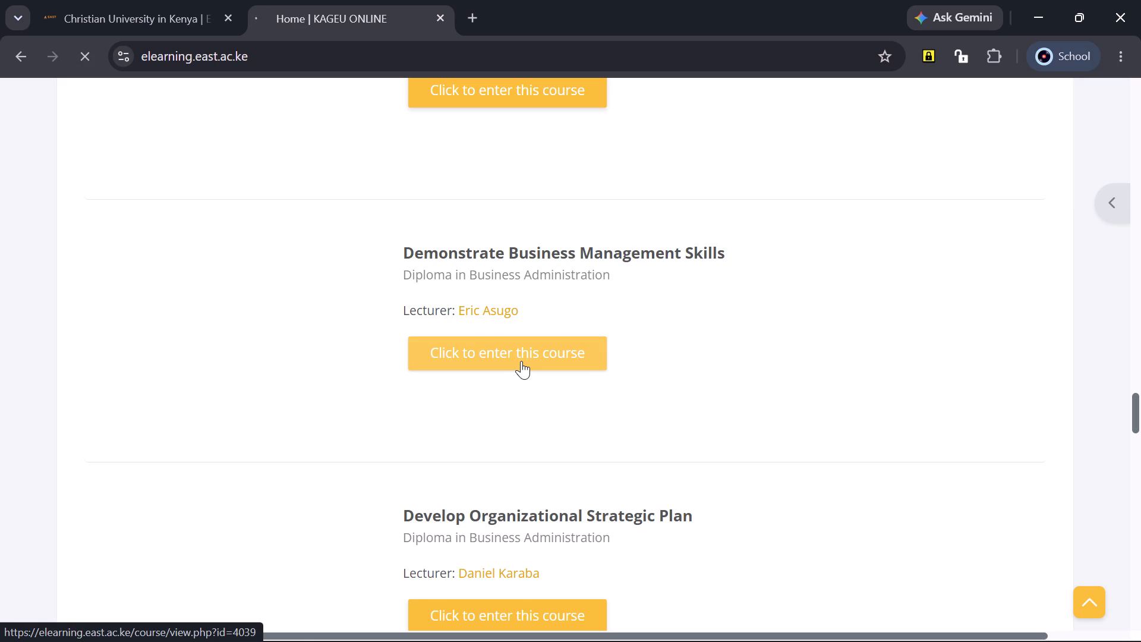
Find the Carry Out Marketing Activities course in the home page's course list and enter it.
scroll(417, 338, "down", 2)
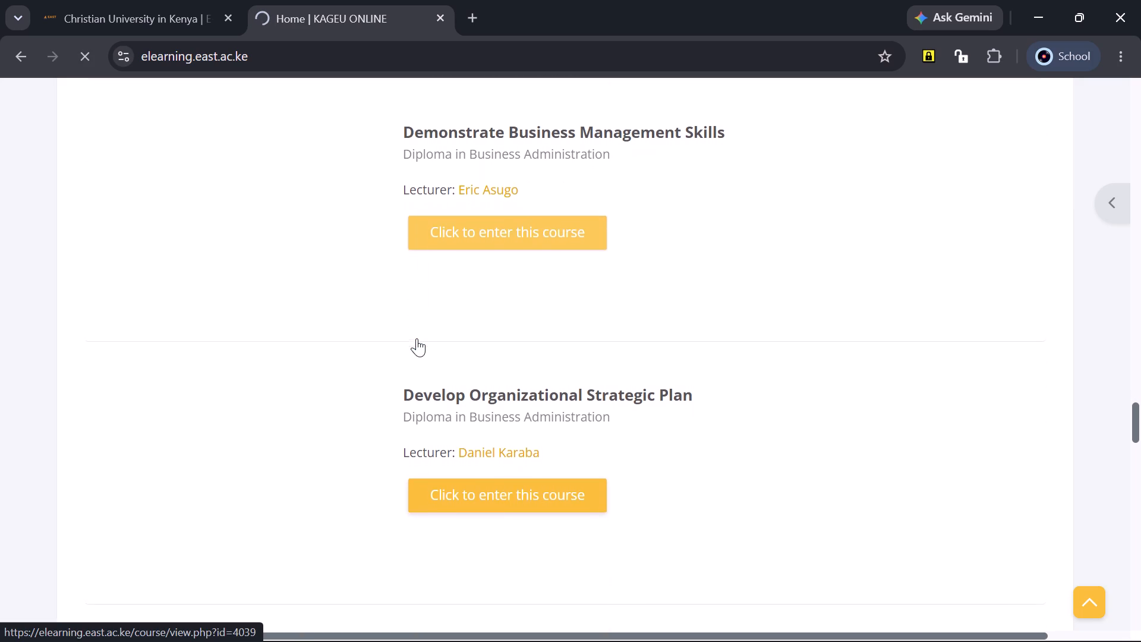
scroll(417, 338, "down", 1)
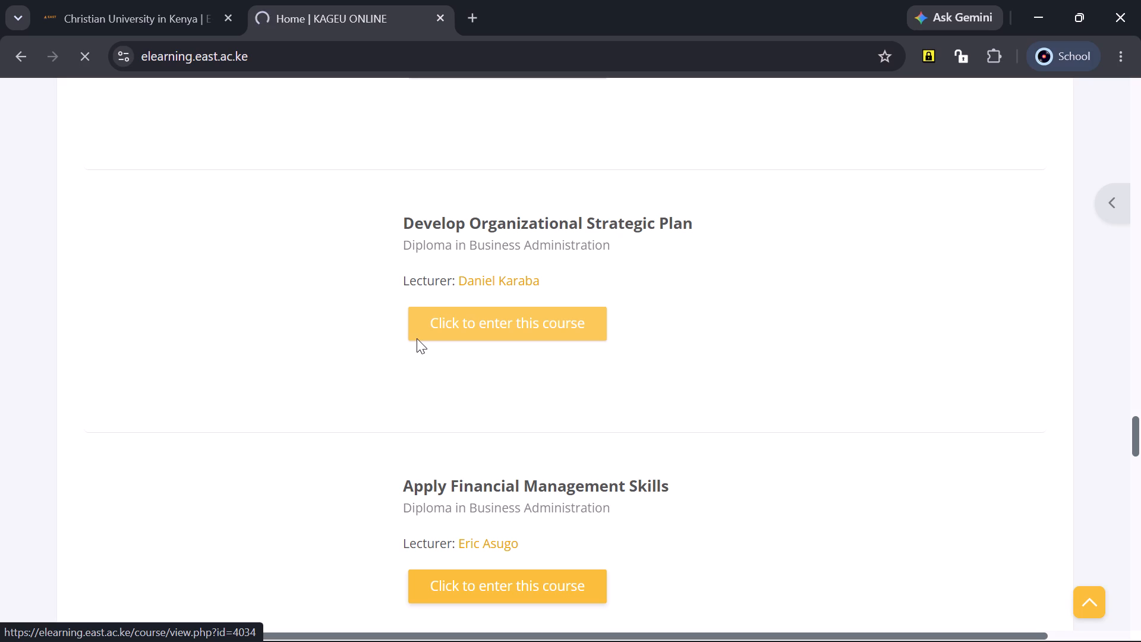
scroll(417, 338, "down", 2)
scroll(417, 338, "up", 8)
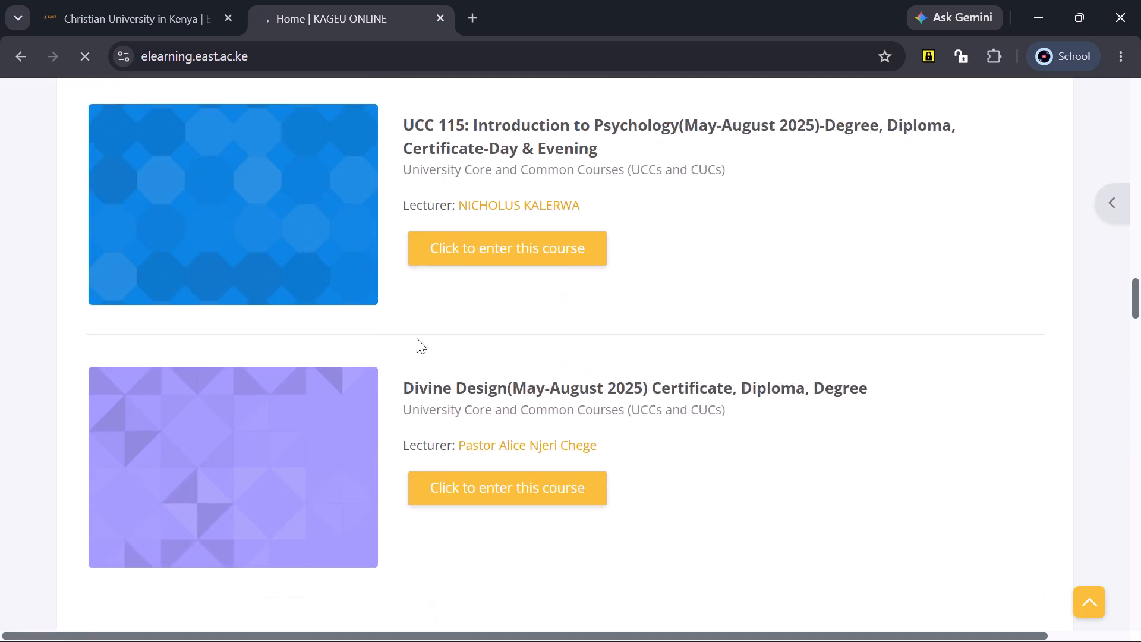
scroll(417, 338, "up", 9)
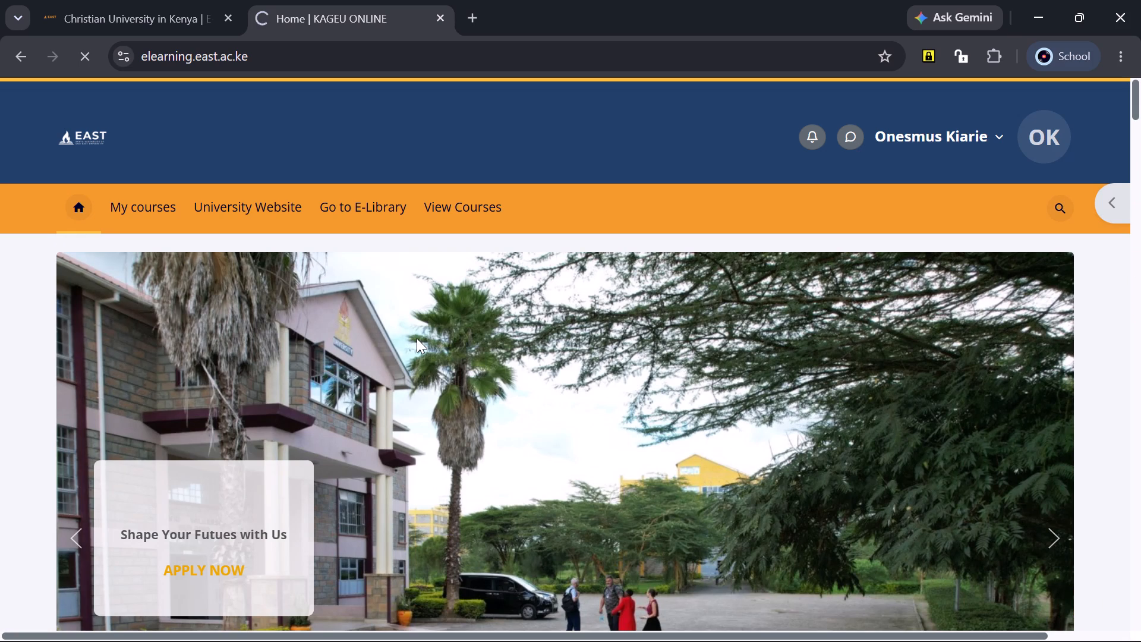
scroll(417, 338, "up", 4)
scroll(417, 338, "down", 7)
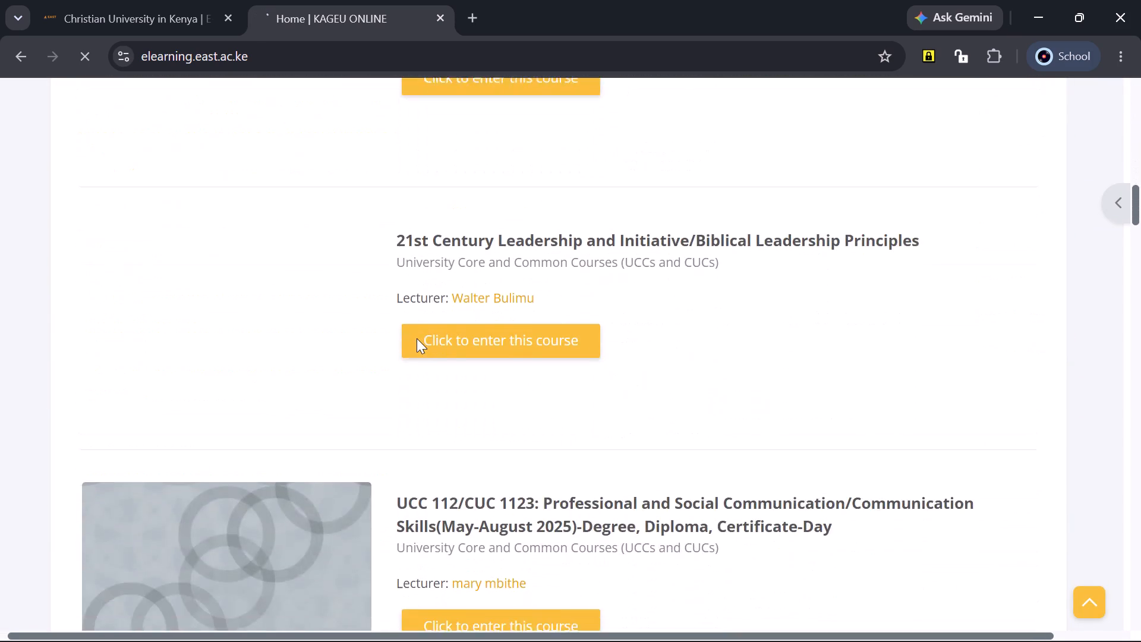
scroll(417, 338, "down", 4)
scroll(417, 338, "up", 1)
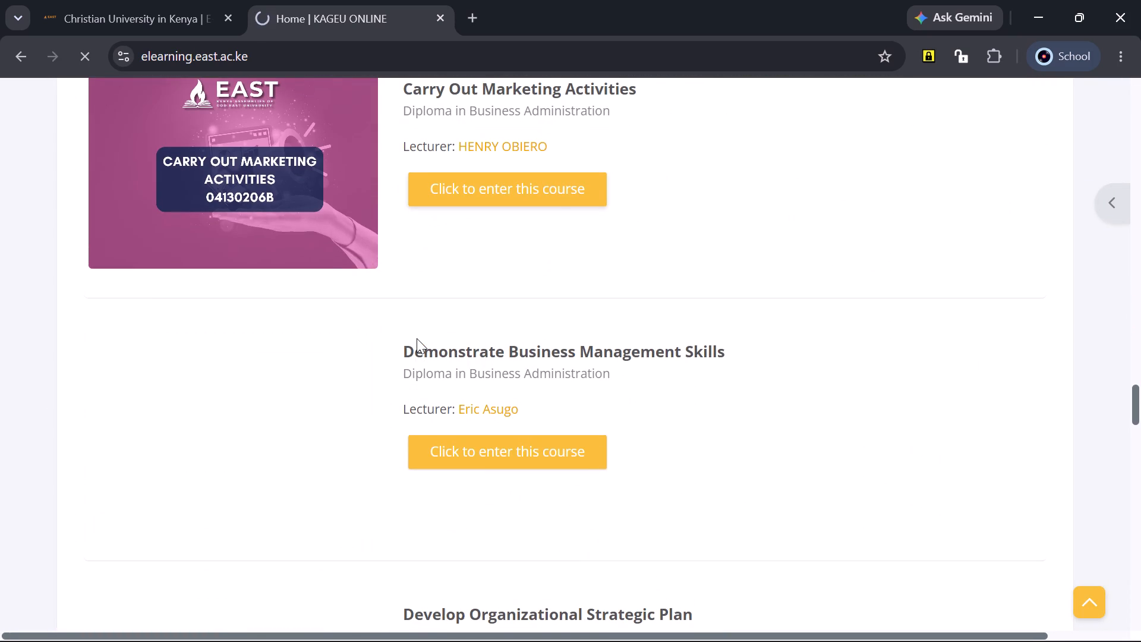
scroll(417, 338, "up", 1)
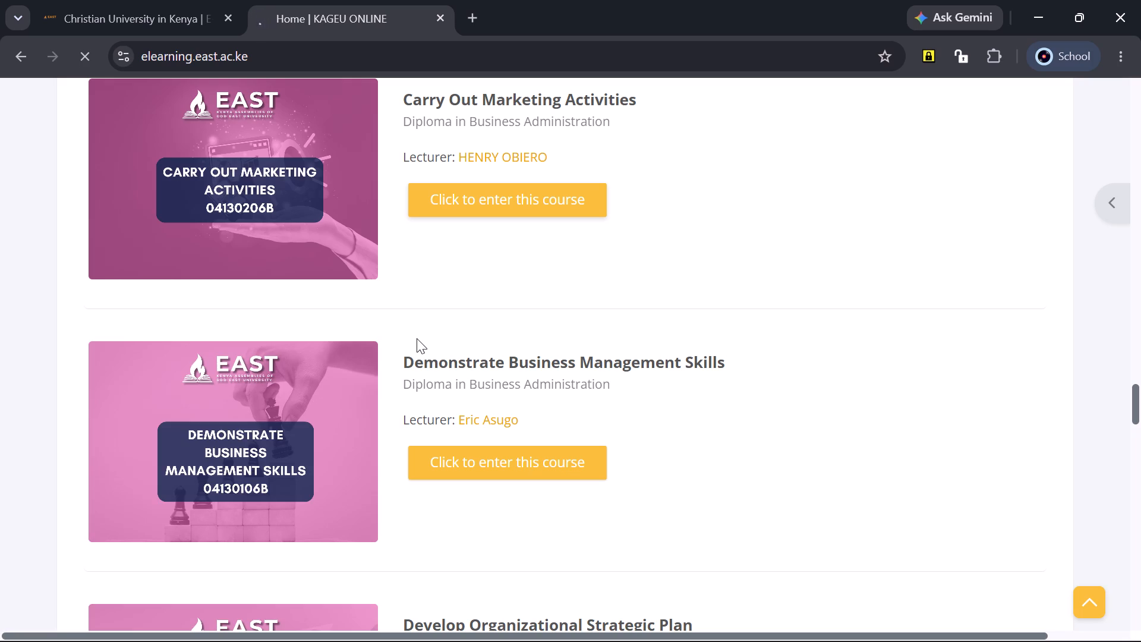
scroll(417, 338, "up", 2)
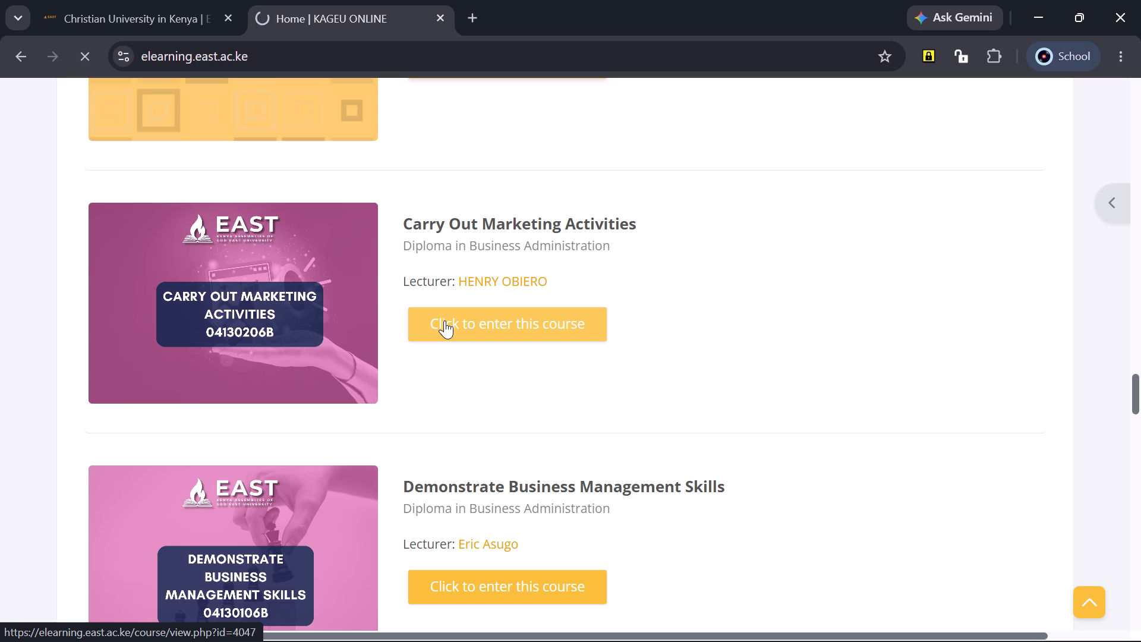
left_click(445, 320)
Look through the course's sections and check the due dates and completion status of its CAT assignments.
scroll(445, 320, "down", 1)
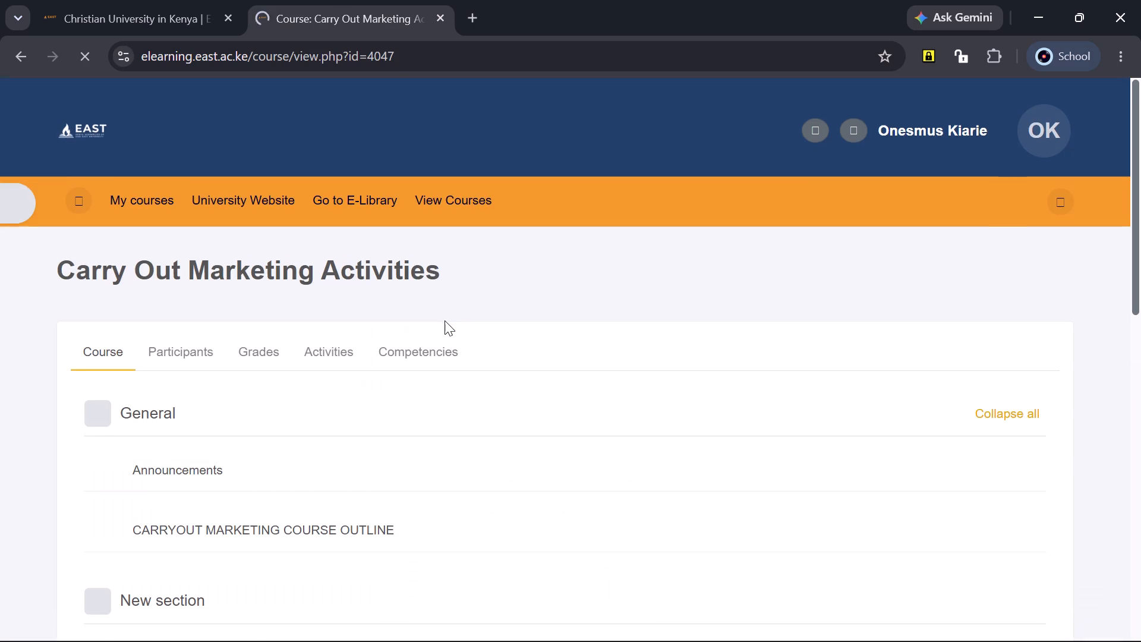
scroll(445, 320, "down", 2)
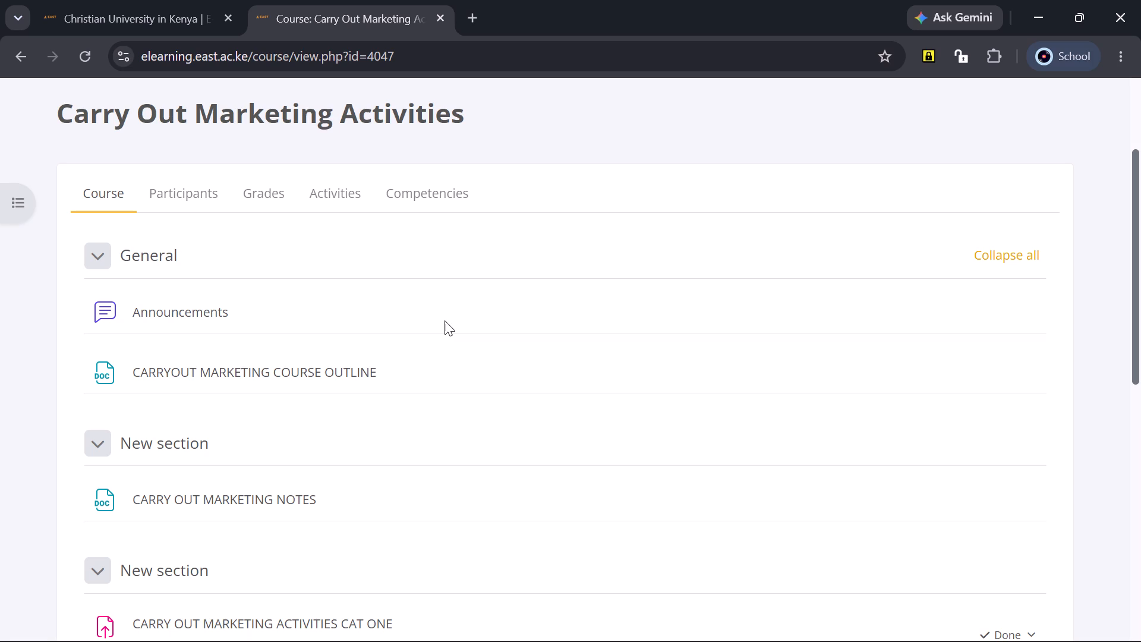
scroll(445, 320, "down", 4)
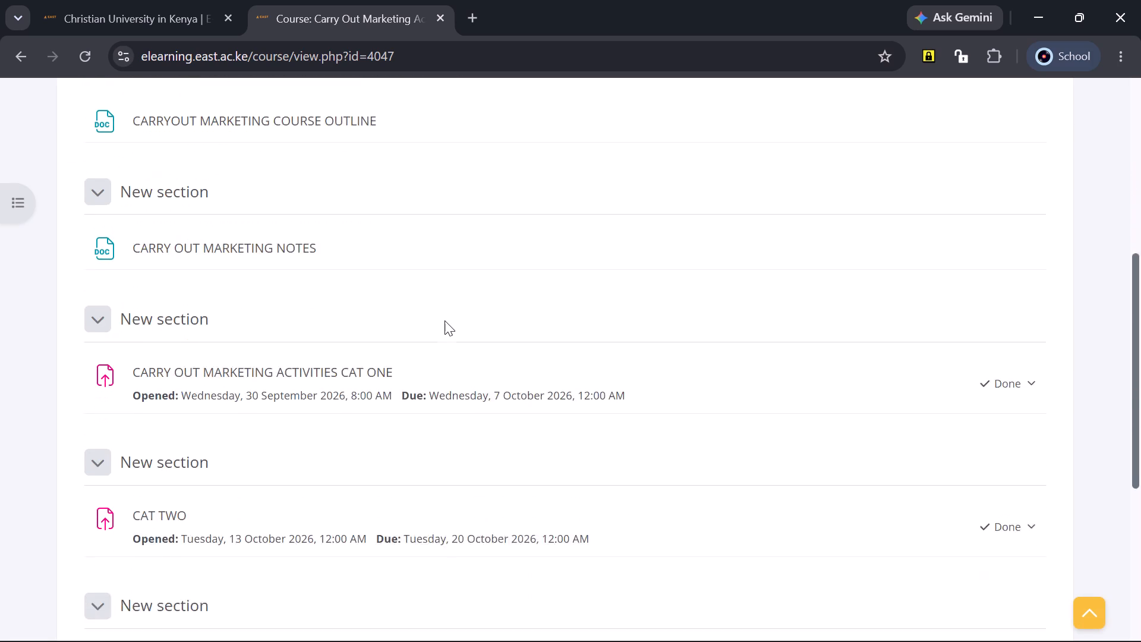
scroll(445, 320, "down", 4)
scroll(445, 320, "up", 1)
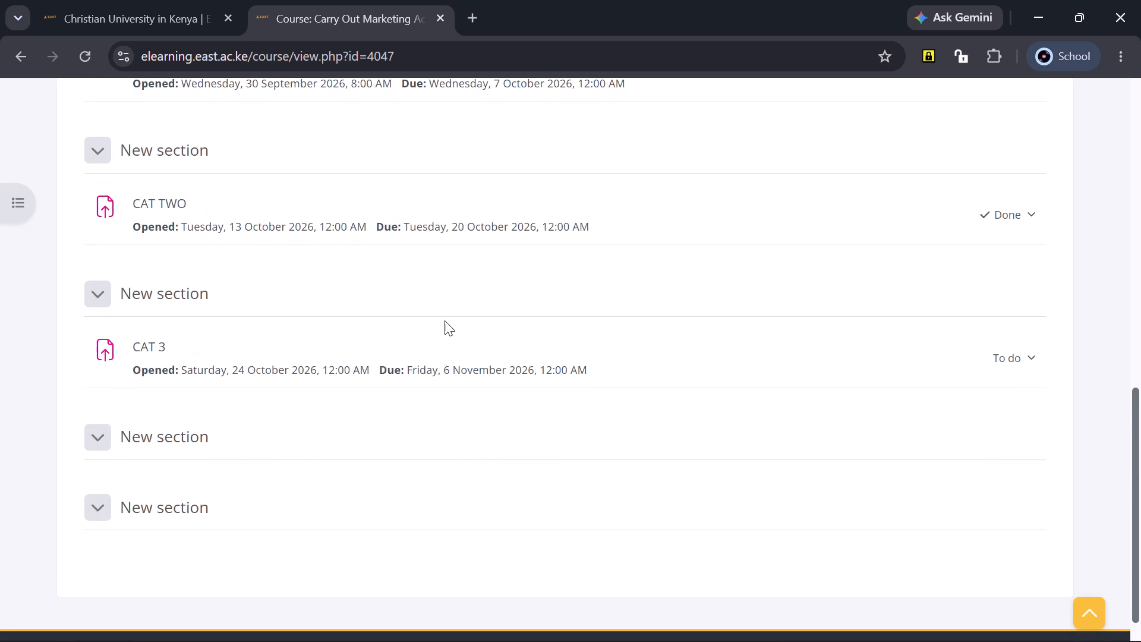
scroll(445, 320, "up", 1)
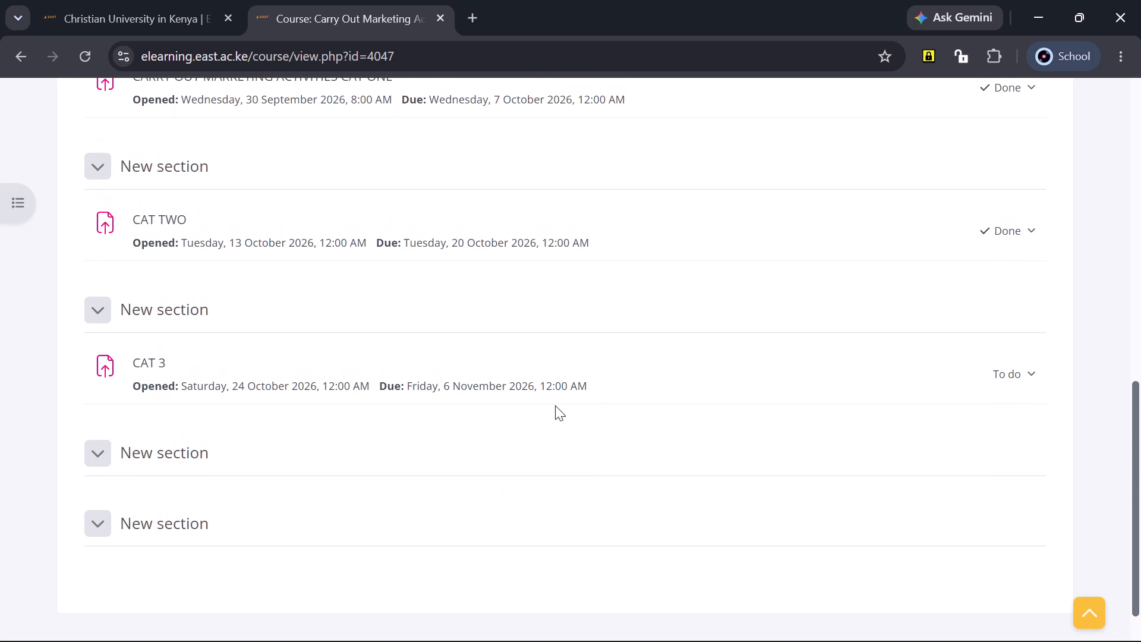
Check today's date in the system calendar against the CAT 3 due date, and return to the course page.
left_click(1140, 641)
left_click_drag(1140, 641, 1124, 632)
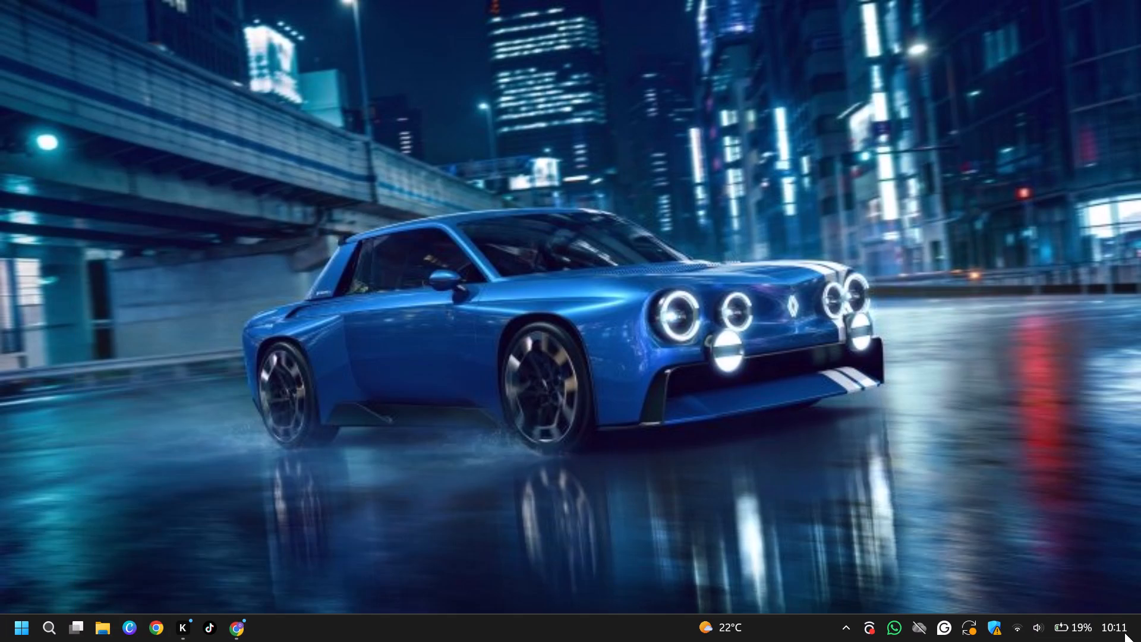
left_click_drag(1124, 632, 1082, 625)
scroll(1082, 625, "down", 1)
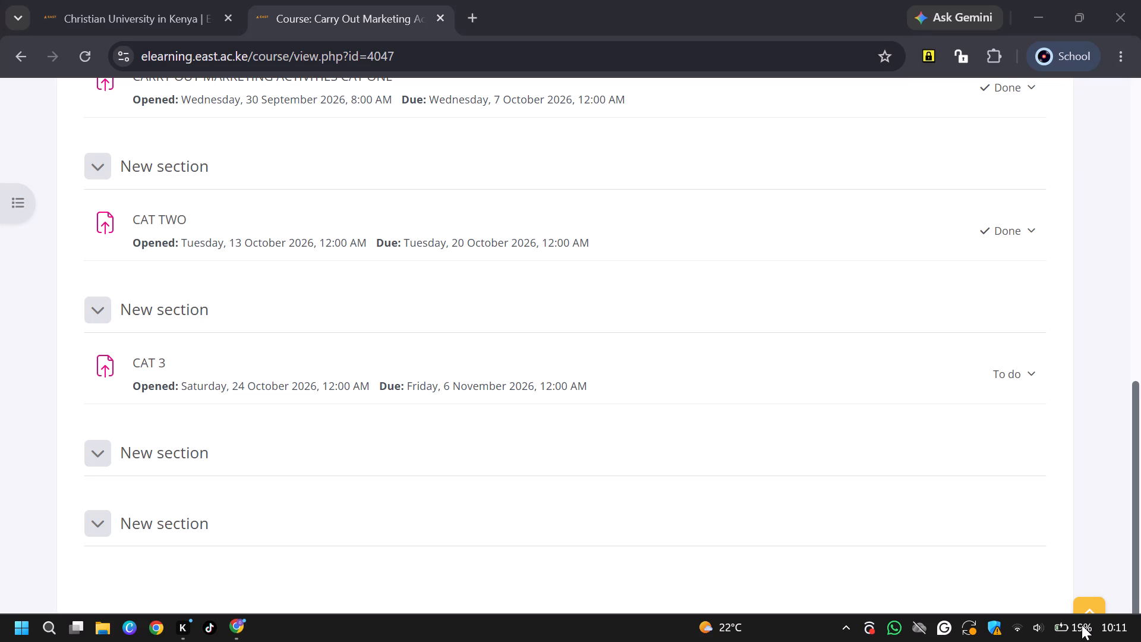
left_click(1115, 639)
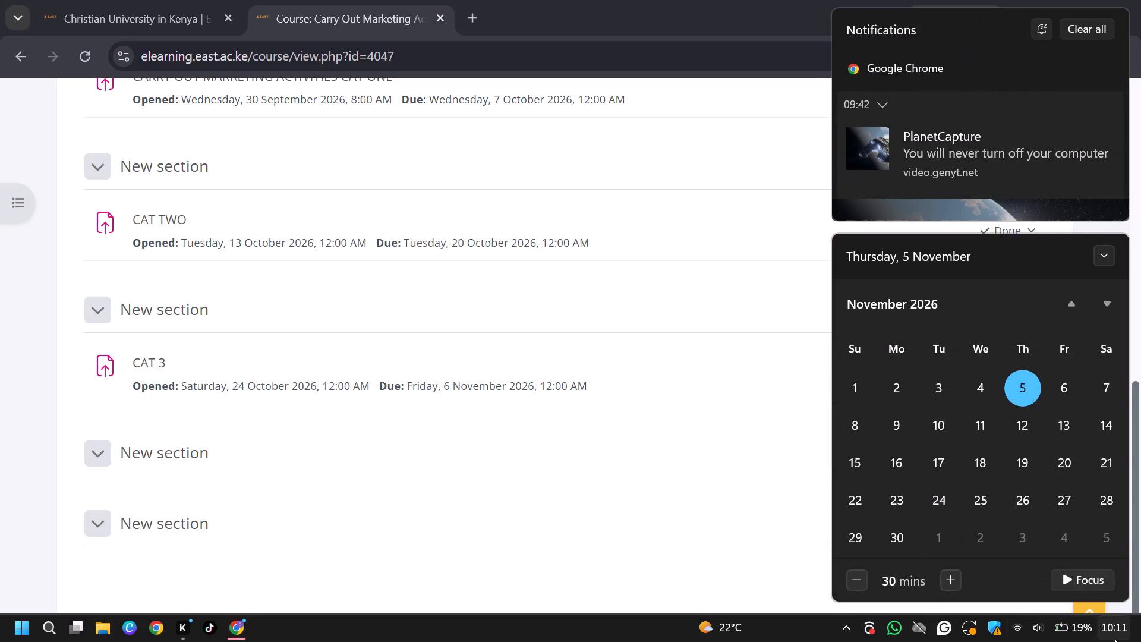
left_click(692, 372)
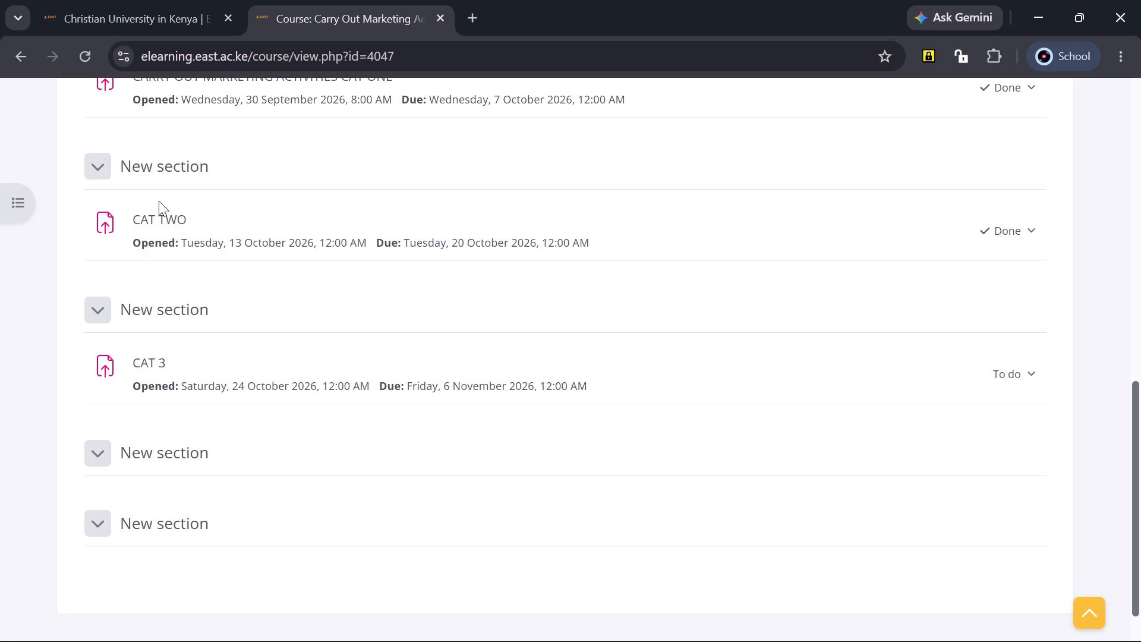
Open the CAT TWO assignment, review its submission status, and return to the course page.
left_click(157, 219)
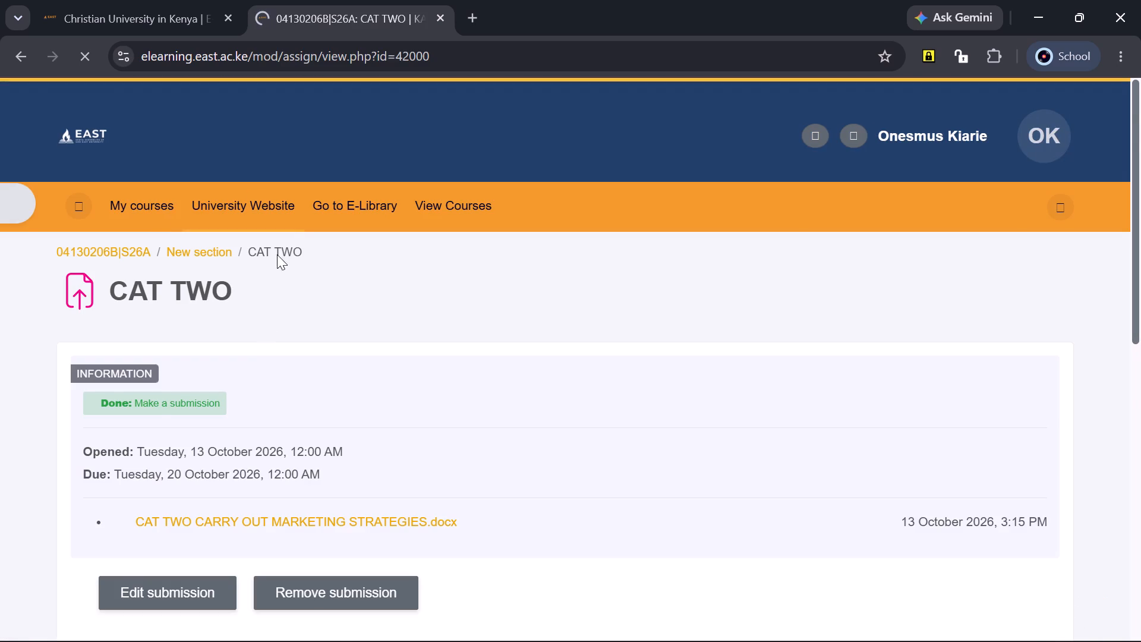
scroll(256, 355, "down", 2)
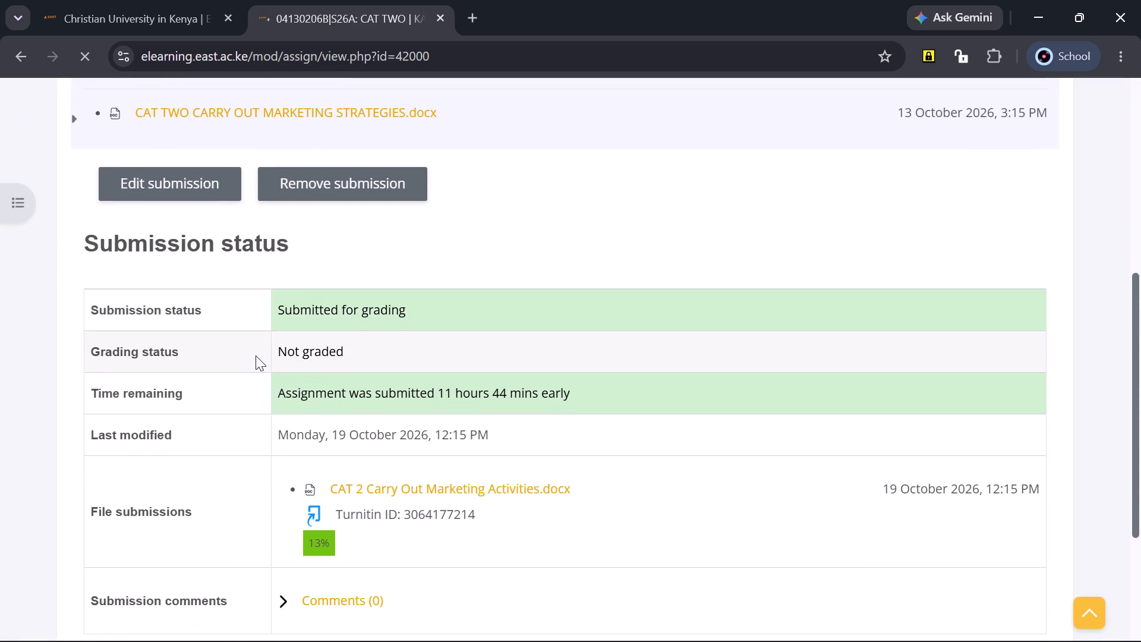
scroll(256, 355, "down", 2)
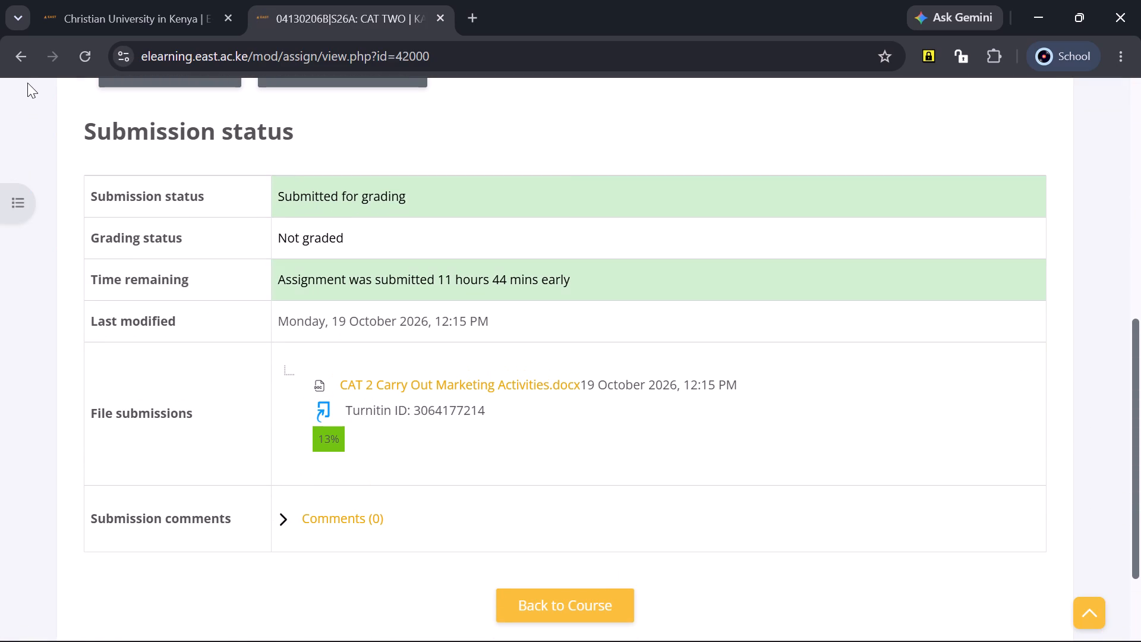
left_click(20, 52)
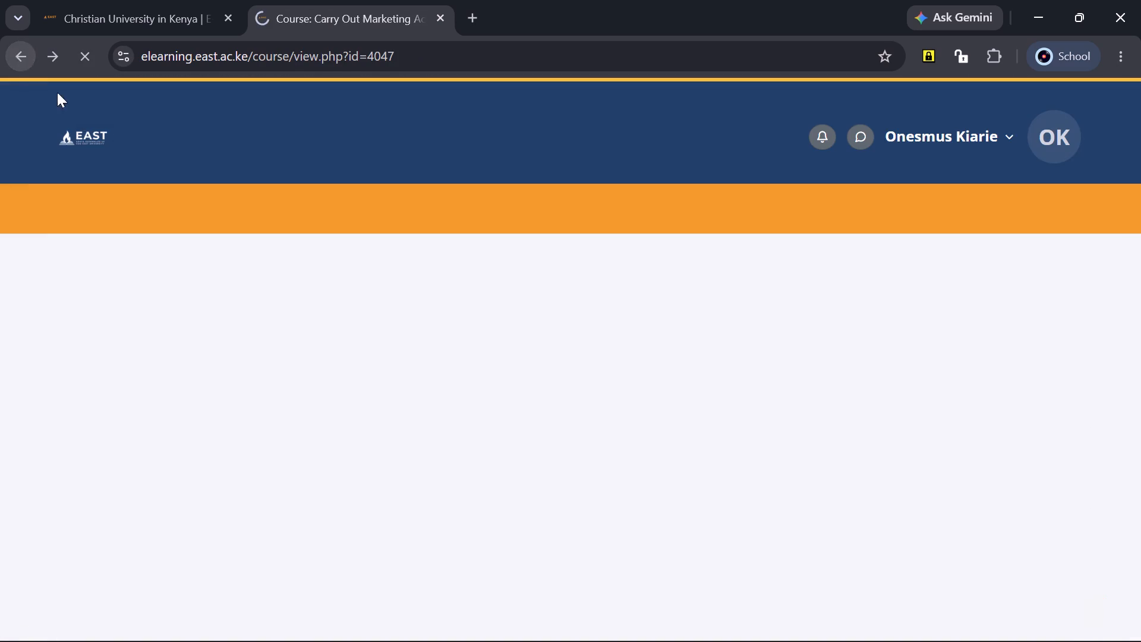
Open the CAT 3 assignment and review its instructions and submission status.
scroll(349, 464, "down", 1)
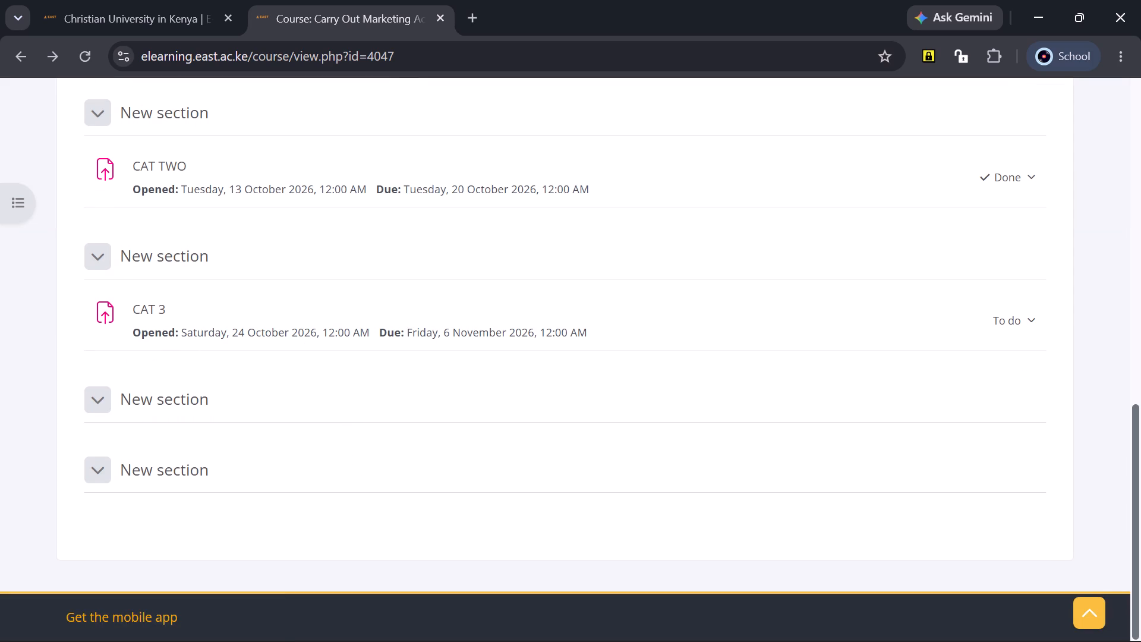
left_click(157, 306)
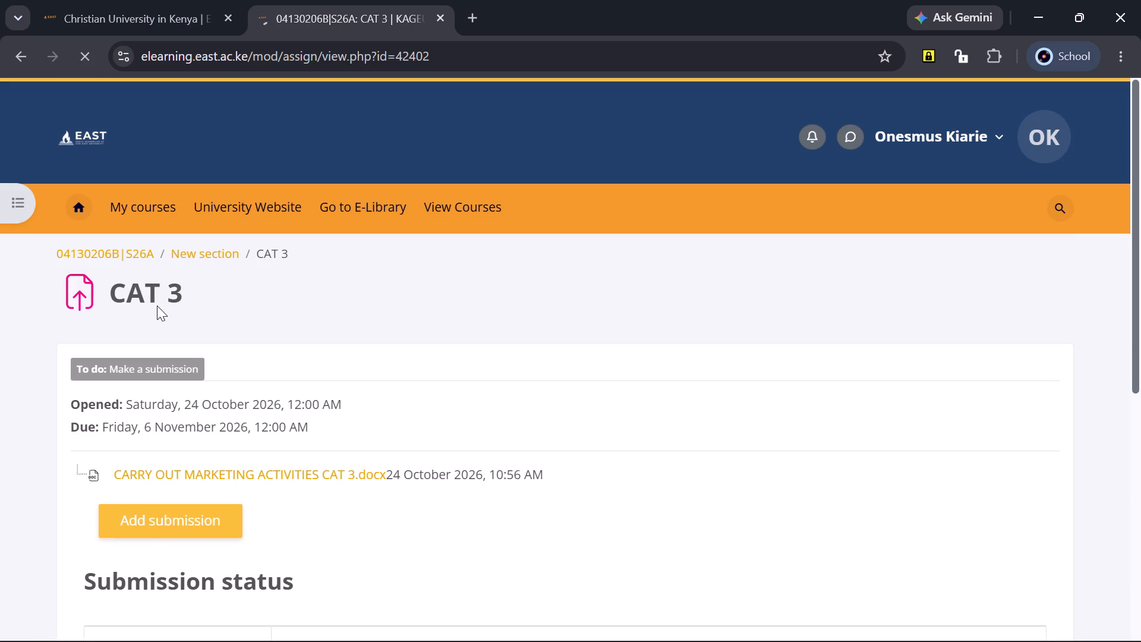
scroll(203, 410, "down", 2)
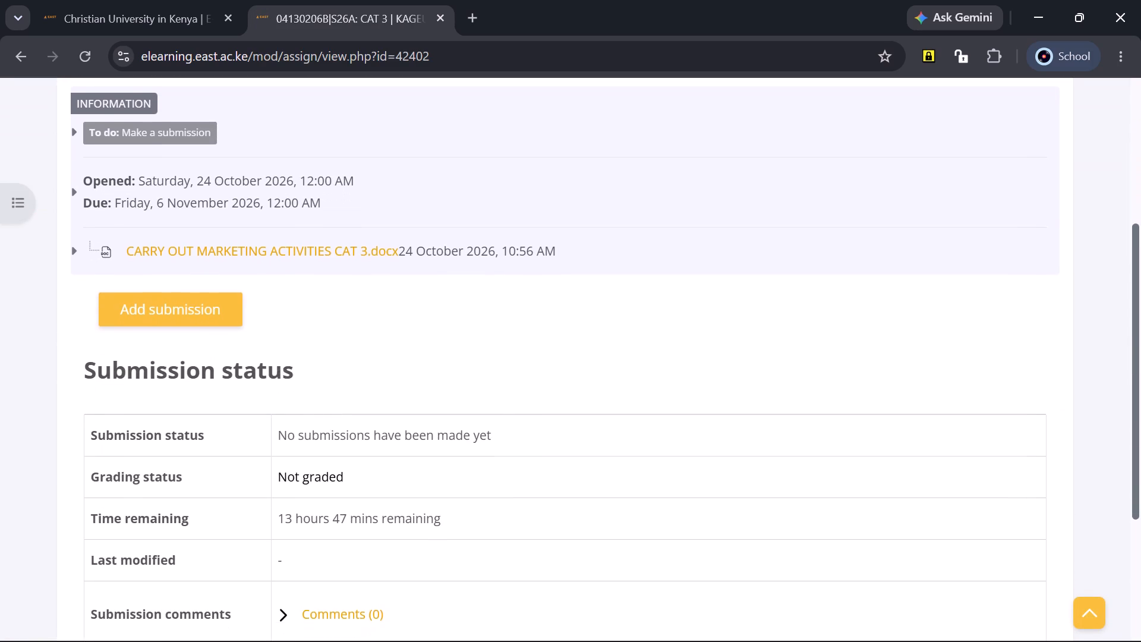
scroll(203, 410, "down", 2)
scroll(203, 410, "up", 1)
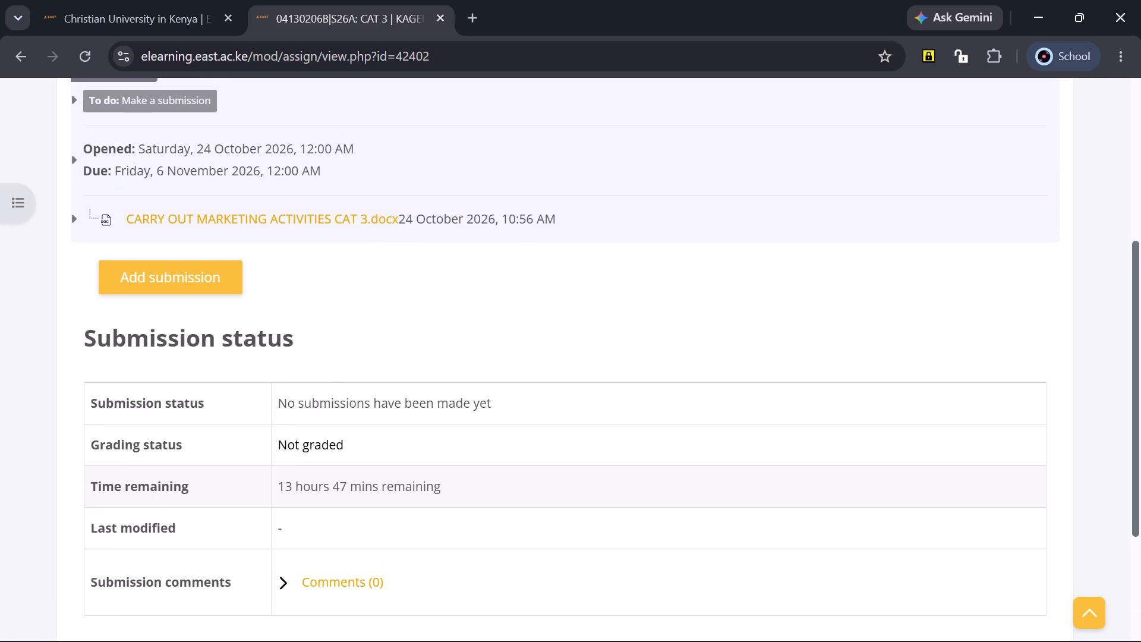
scroll(203, 410, "up", 1)
Download CARRY OUT MARKETING ACTIVITIES CAT 3.docx and show it in the Downloads folder.
left_click(259, 253)
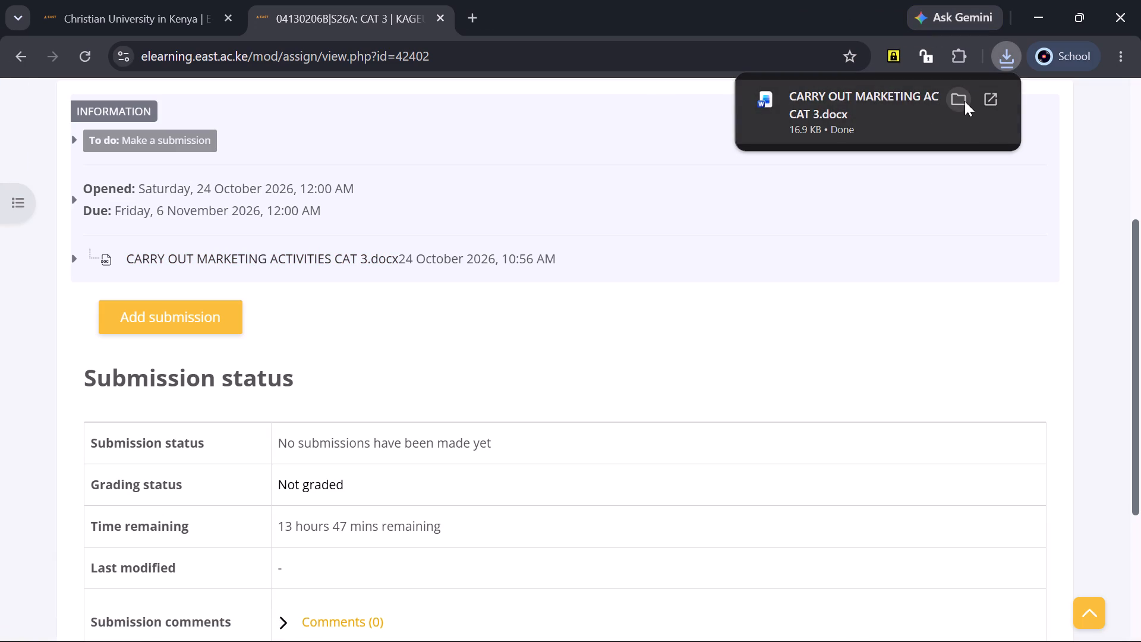
left_click(965, 101)
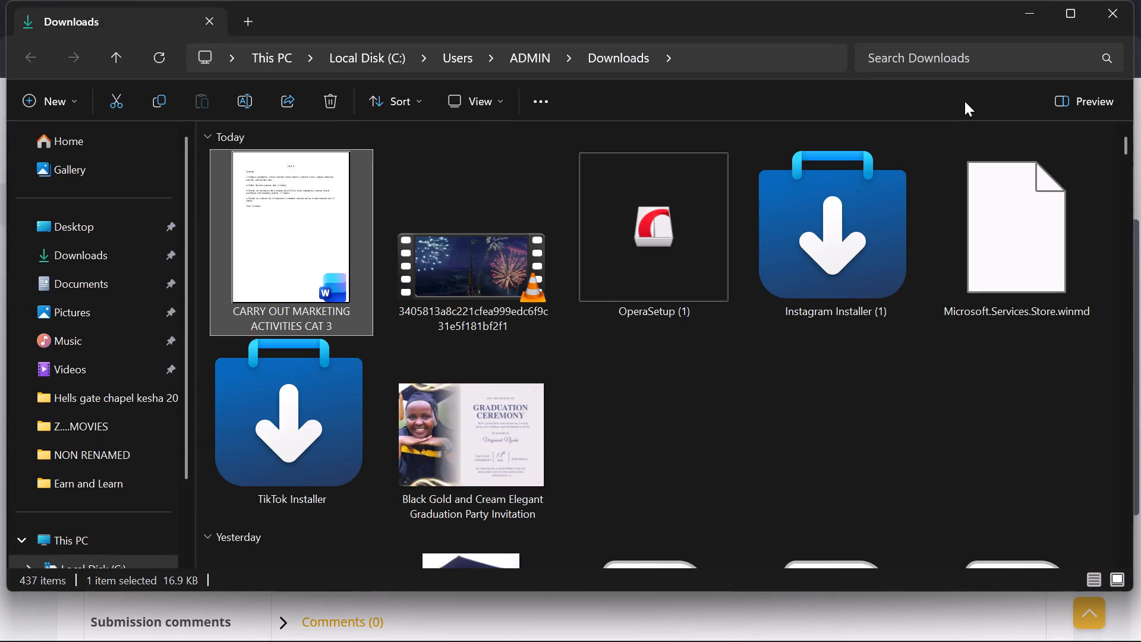
Open the downloaded CARRY OUT MARKETING ACTIVITIES CAT 3 document and bring it up in Microsoft Word.
left_click(298, 232)
left_click(298, 232)
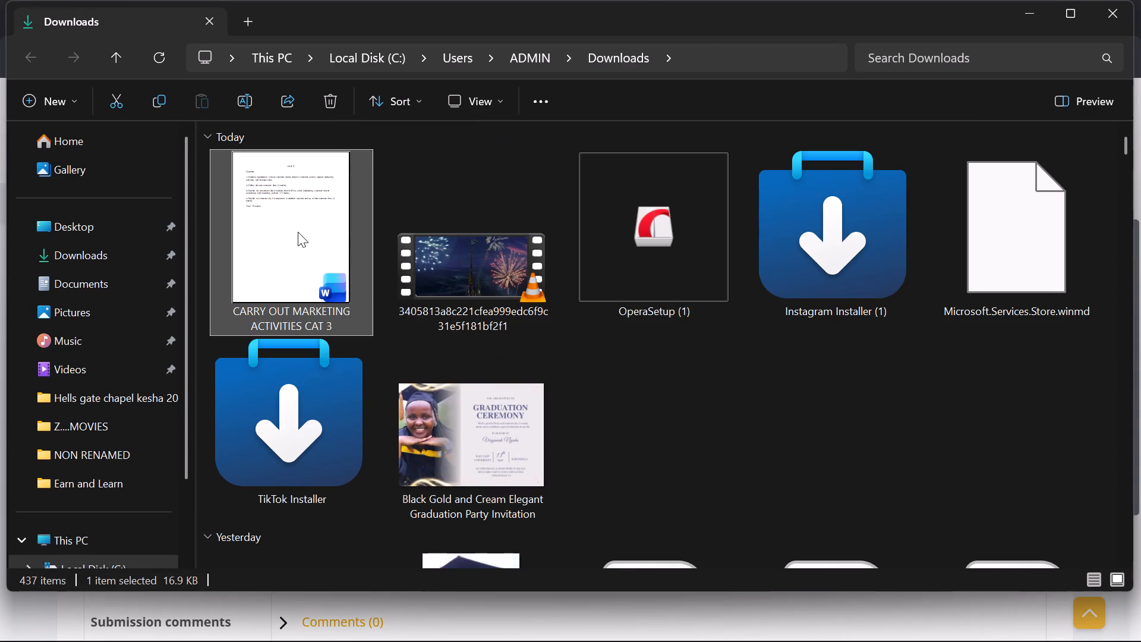
double_click(298, 232)
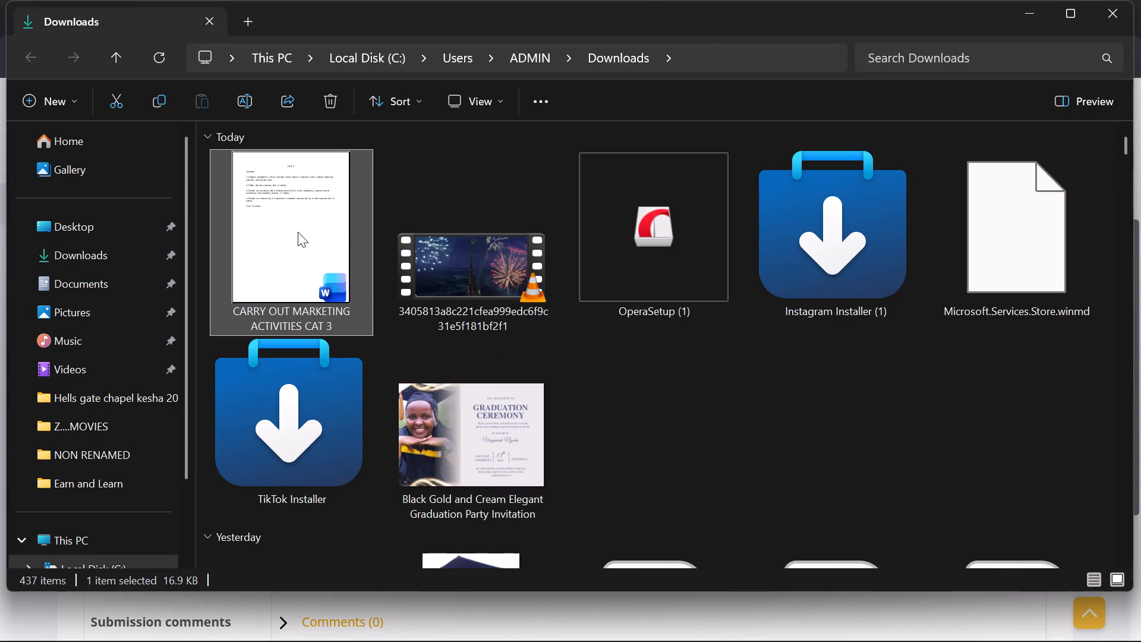
left_click(298, 232)
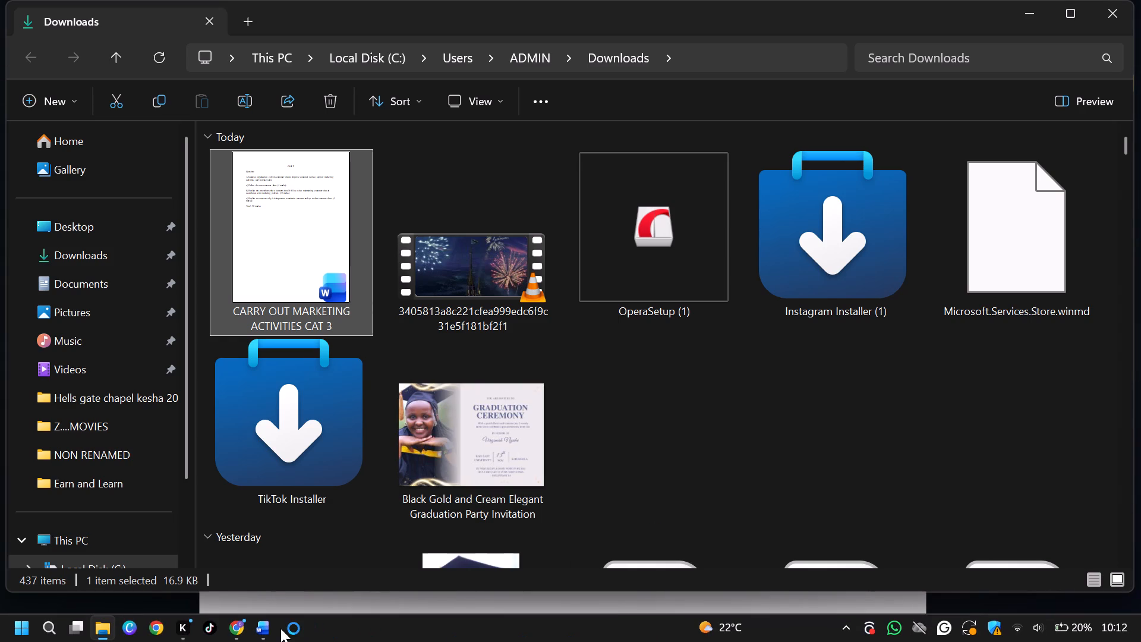
left_click(269, 630)
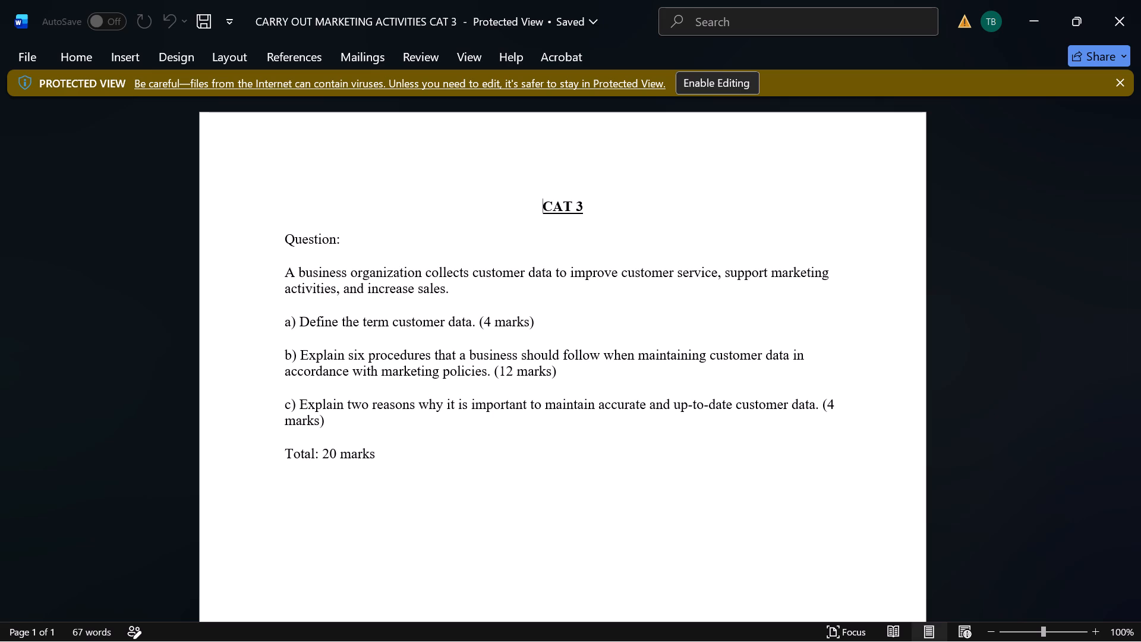
Review the CAT 3 questions and copy the text from "A business organization collects customer data" through the end of part c.
scroll(482, 288, "down", 1)
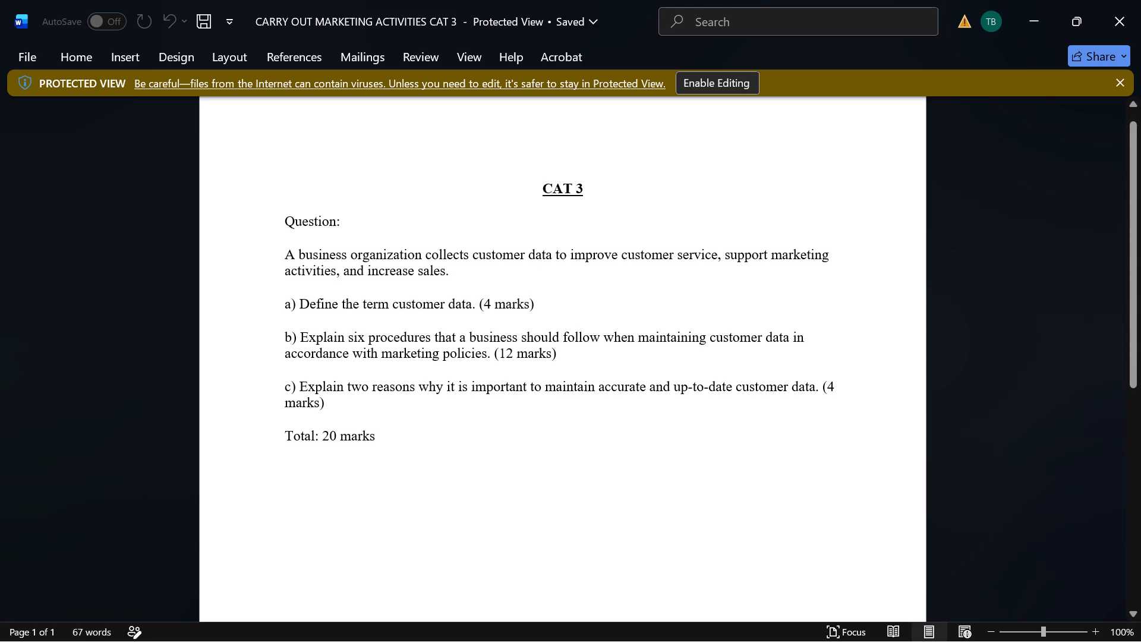
scroll(482, 288, "down", 1)
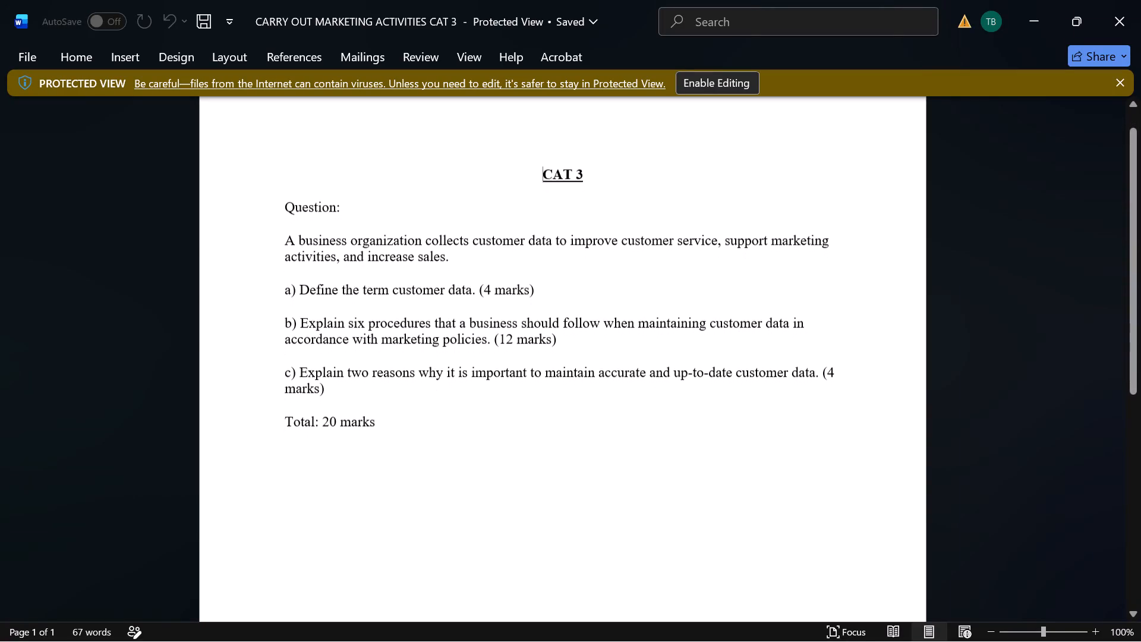
scroll(482, 288, "down", 1)
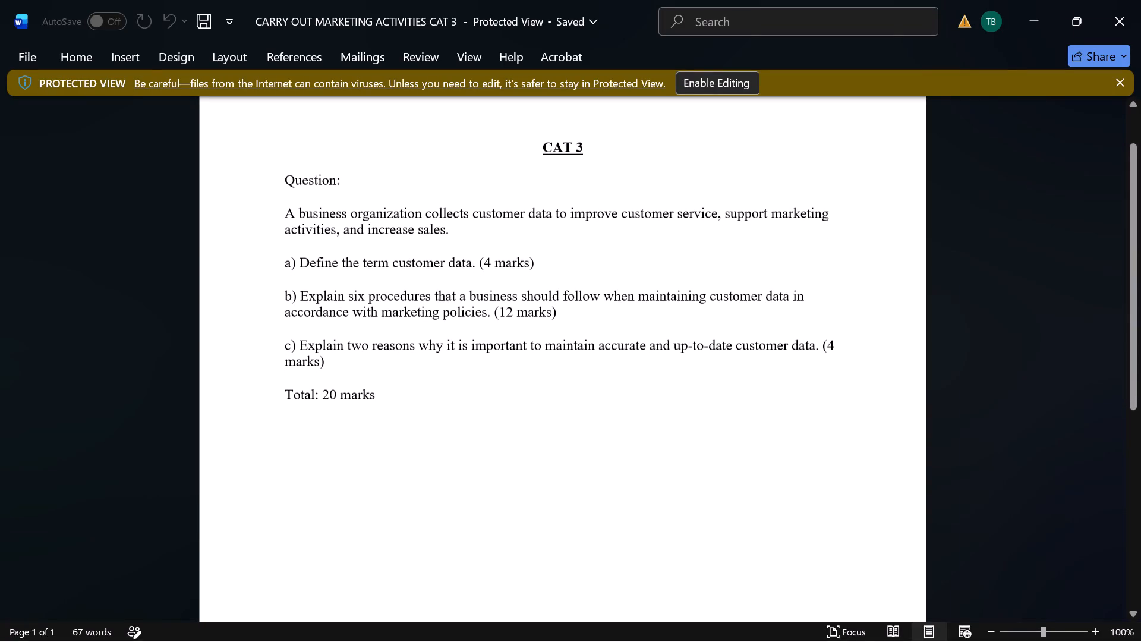
scroll(482, 288, "down", 1)
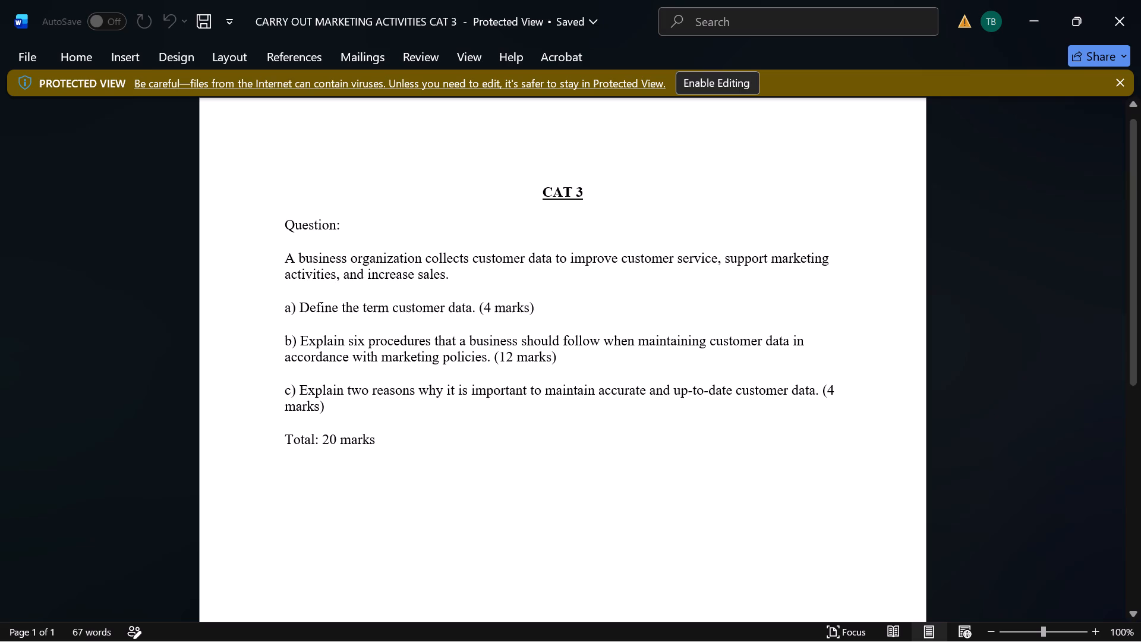
left_click_drag(443, 419, 424, 408)
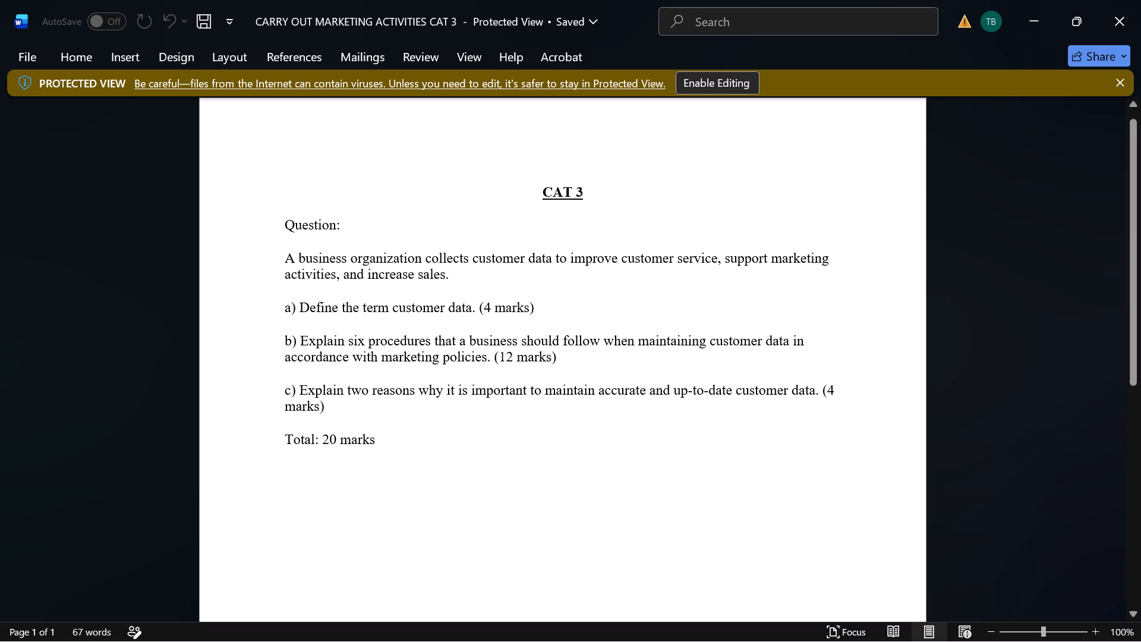
left_click_drag(382, 414, 280, 255)
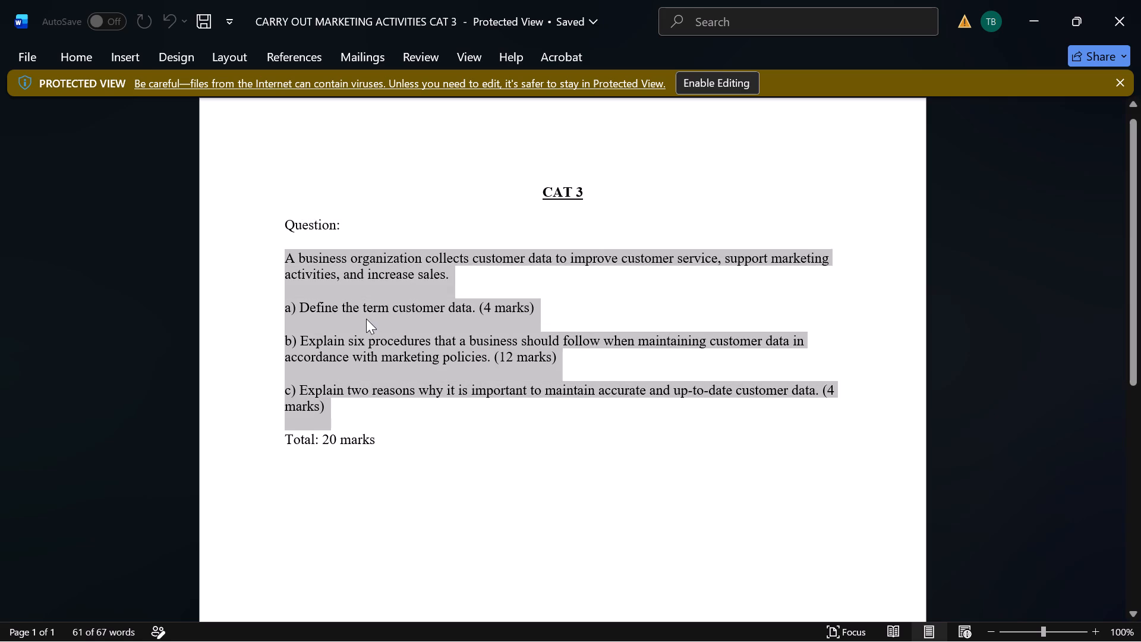
key("ctrl+c")
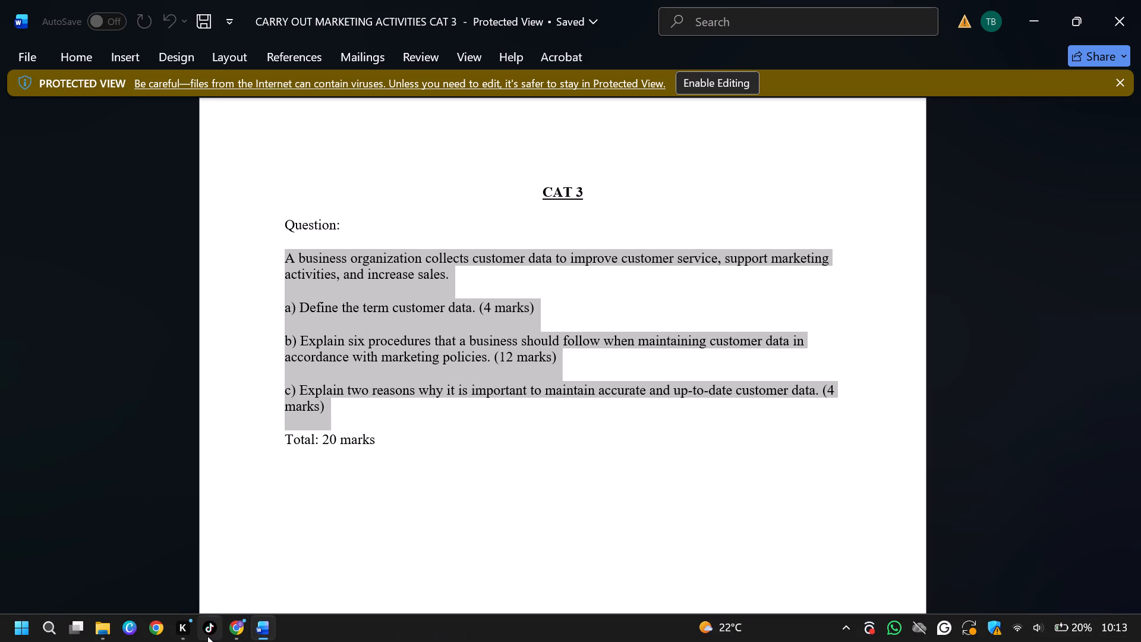
left_click(156, 627)
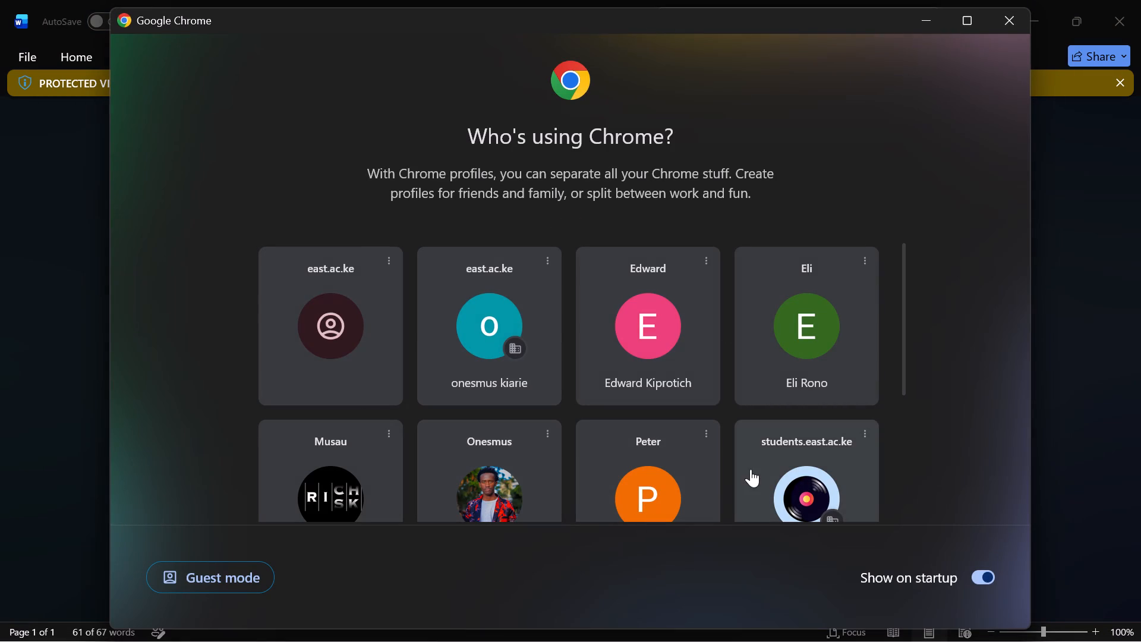
left_click(809, 483)
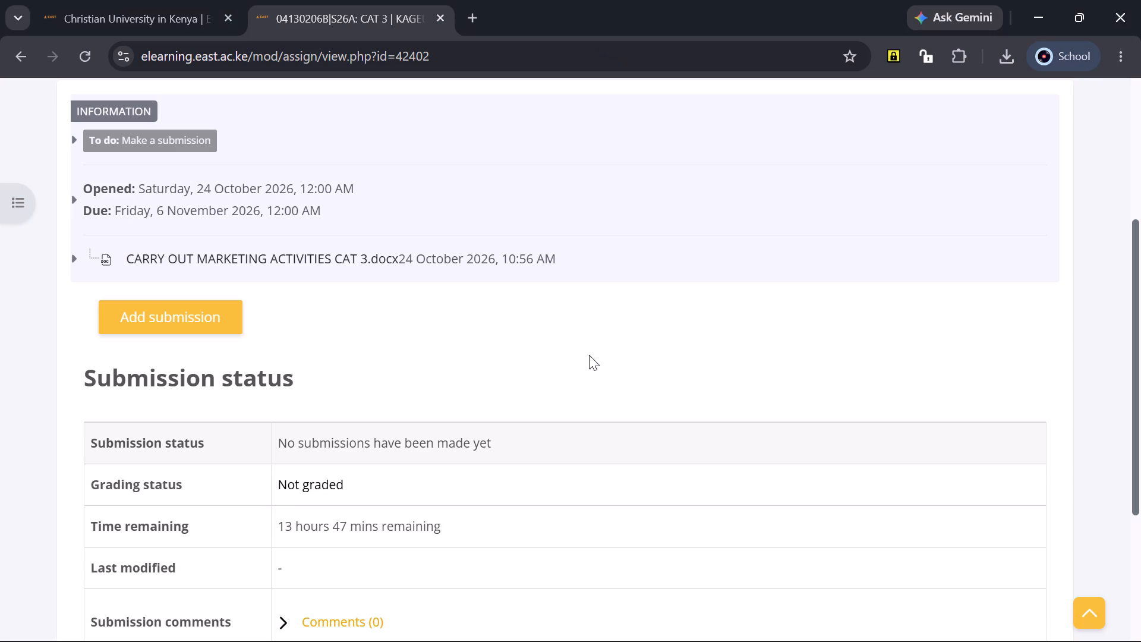
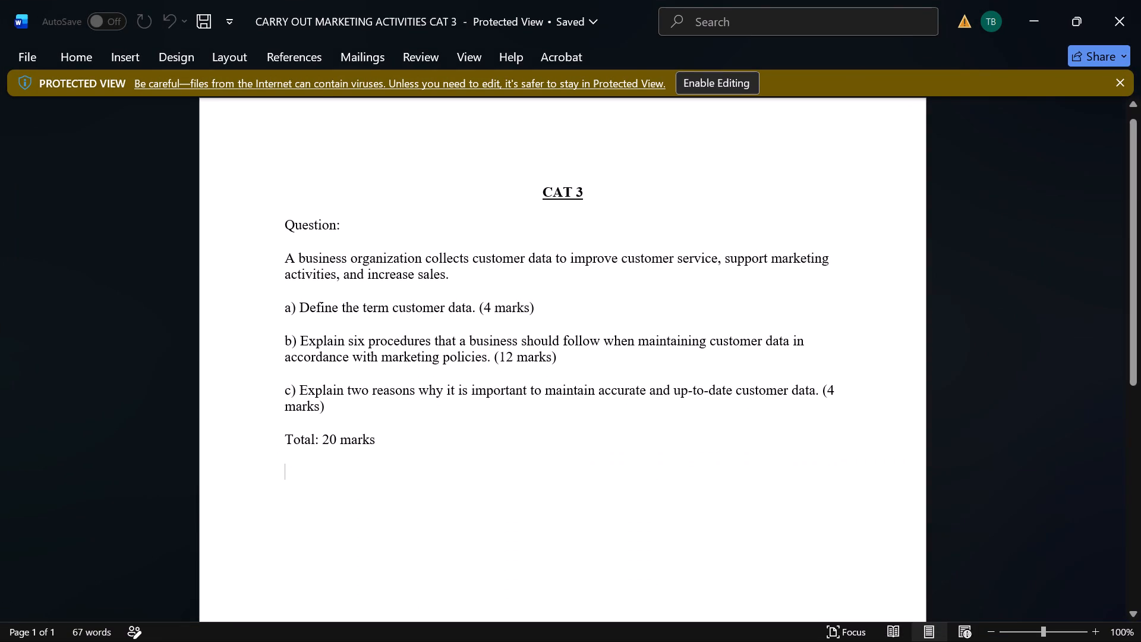
left_click(20, 52)
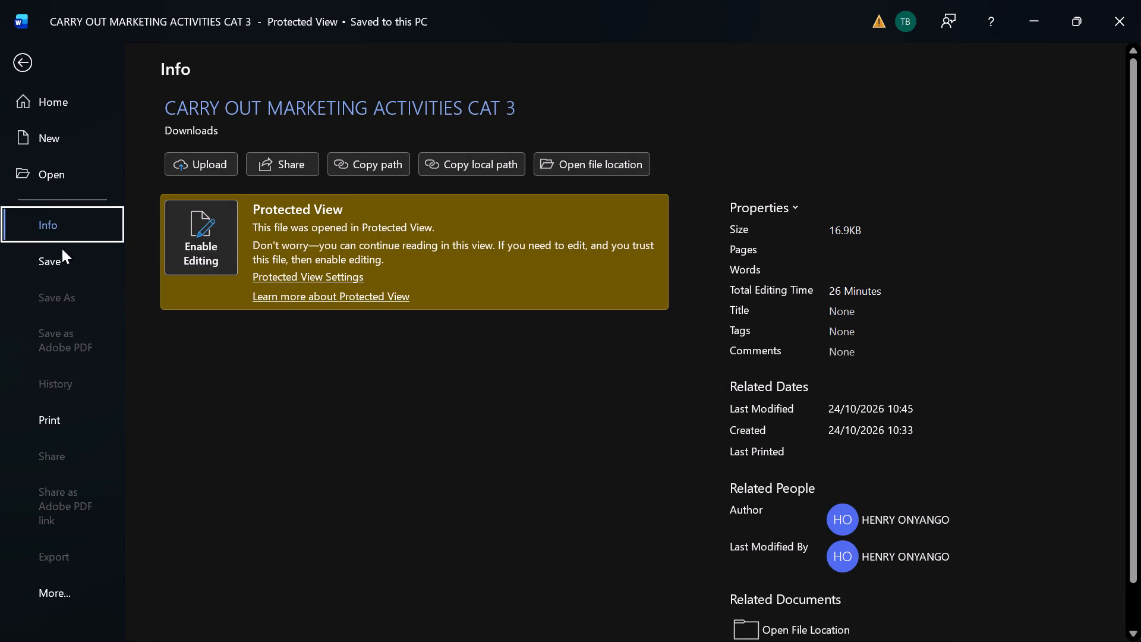
left_click(60, 133)
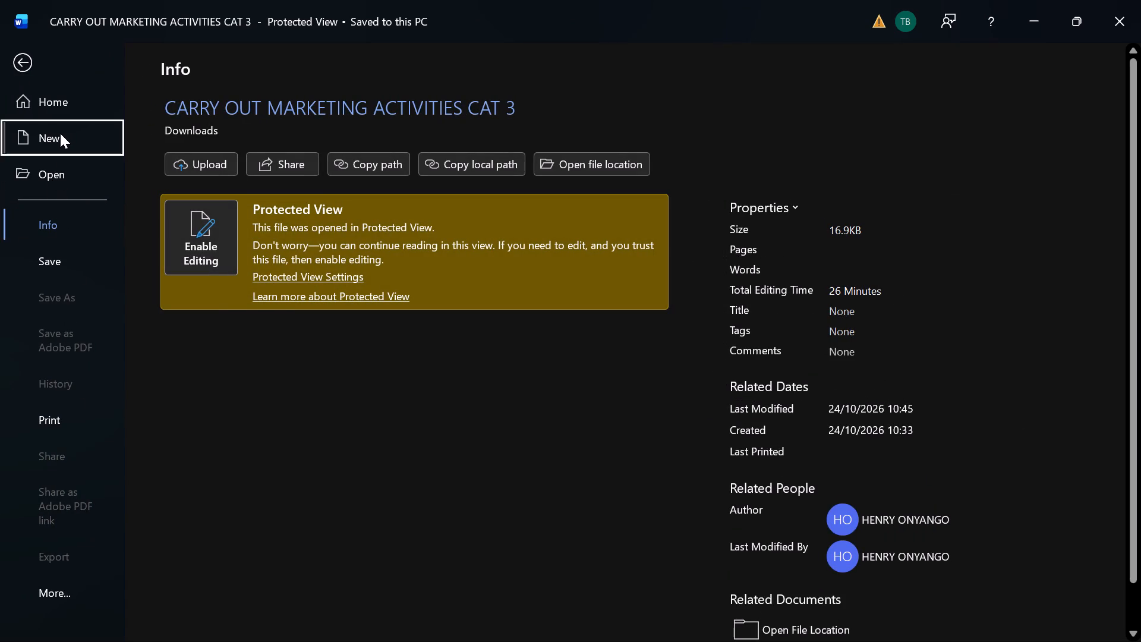
left_click(261, 202)
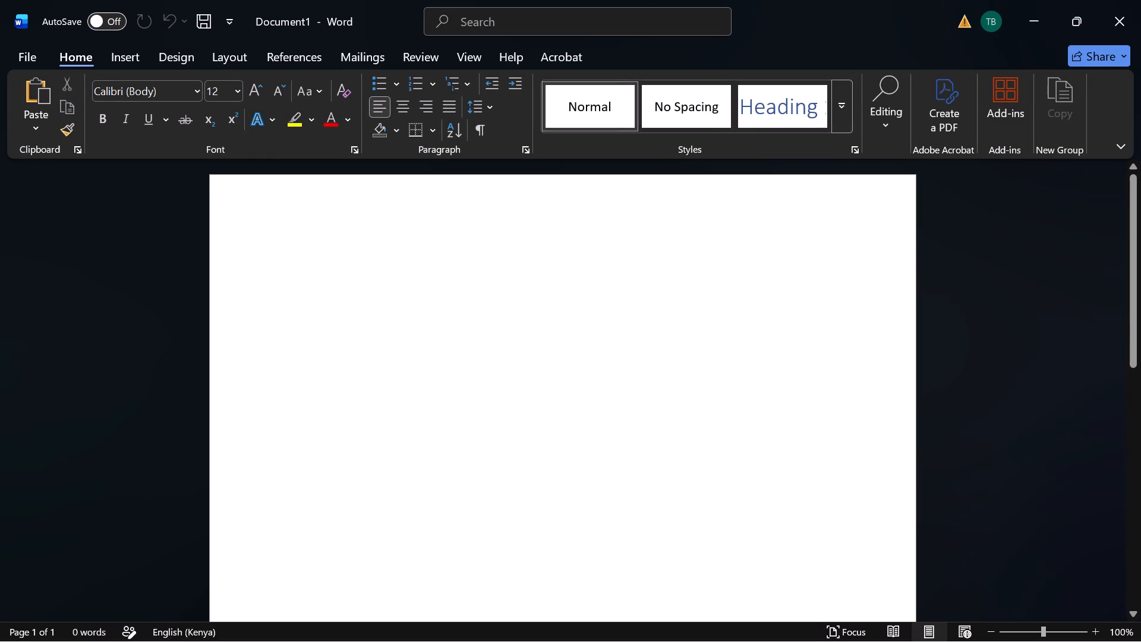
key("ctrl+v")
Review the pasted answers in the new document, from the customer data definition through the six procedures to part c.
scroll(411, 317, "up", 2)
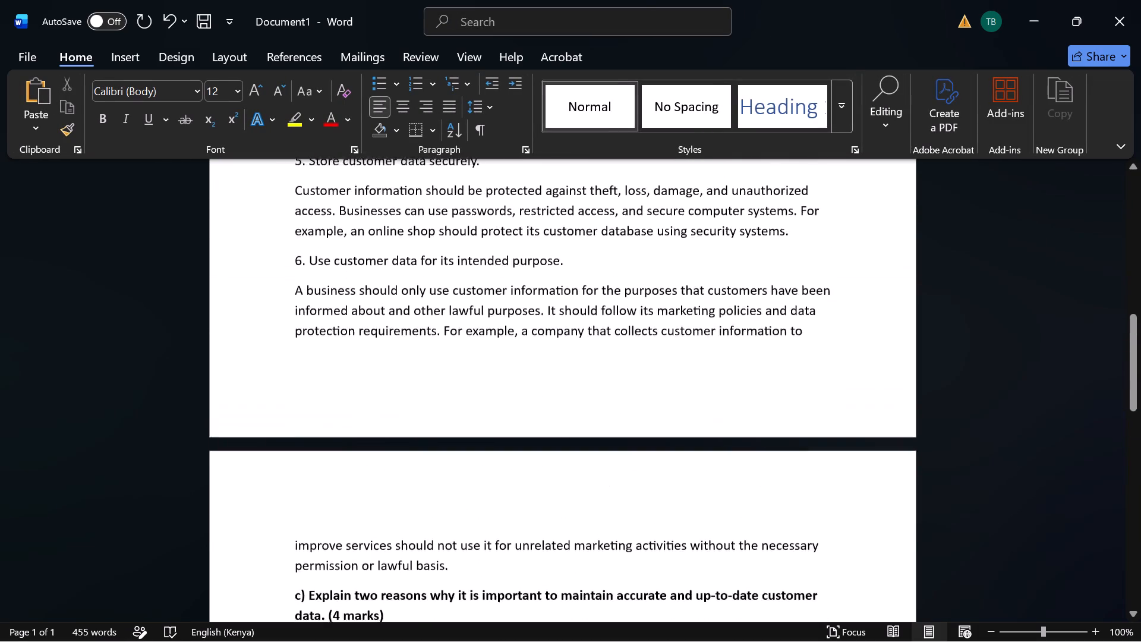
scroll(411, 317, "up", 6)
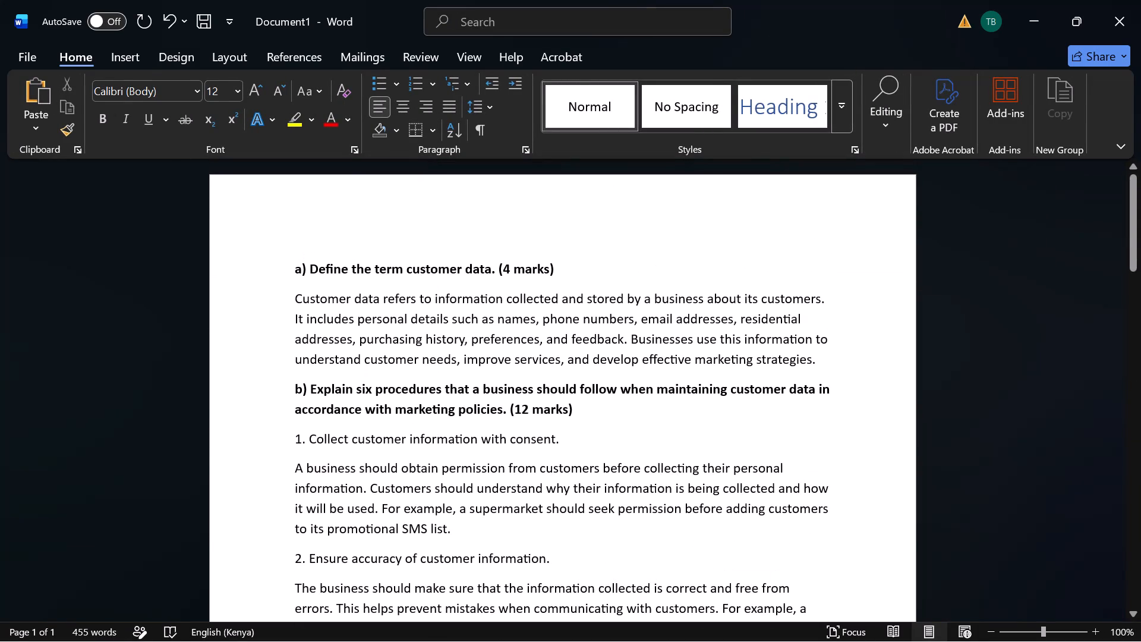
scroll(411, 317, "down", 3)
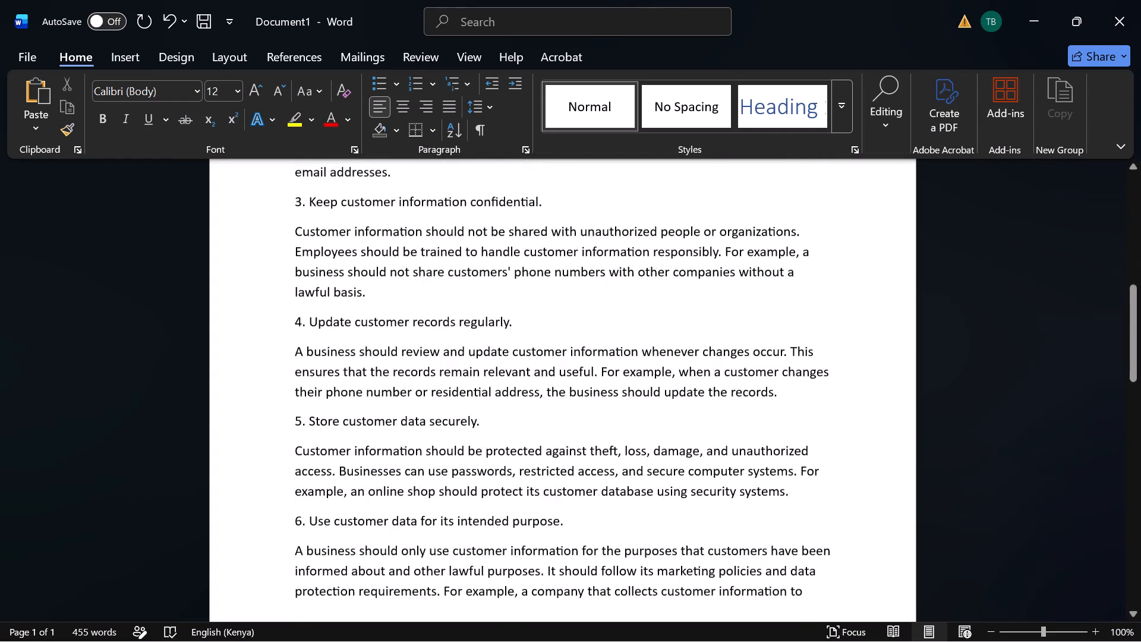
scroll(411, 317, "down", 2)
scroll(411, 317, "up", 1)
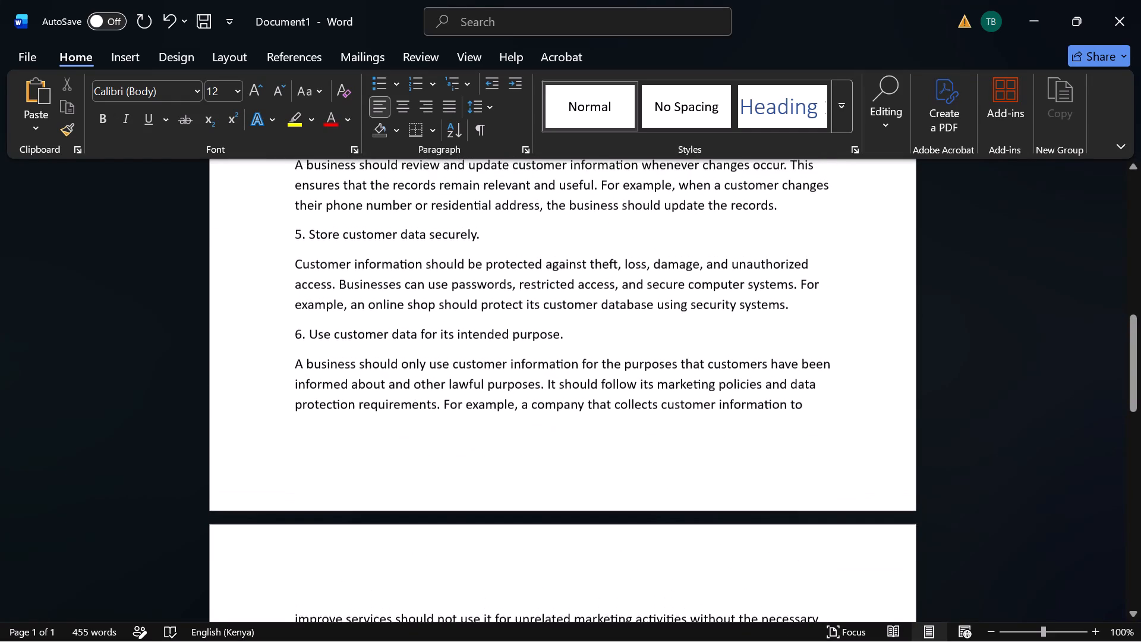
scroll(411, 317, "up", 2)
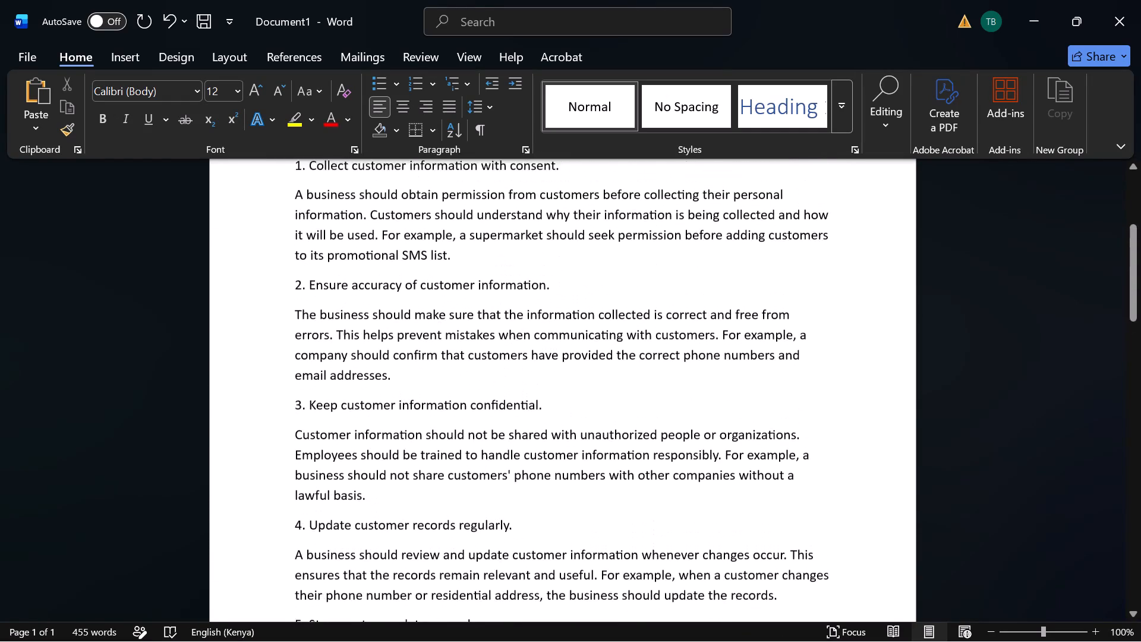
scroll(411, 317, "up", 2)
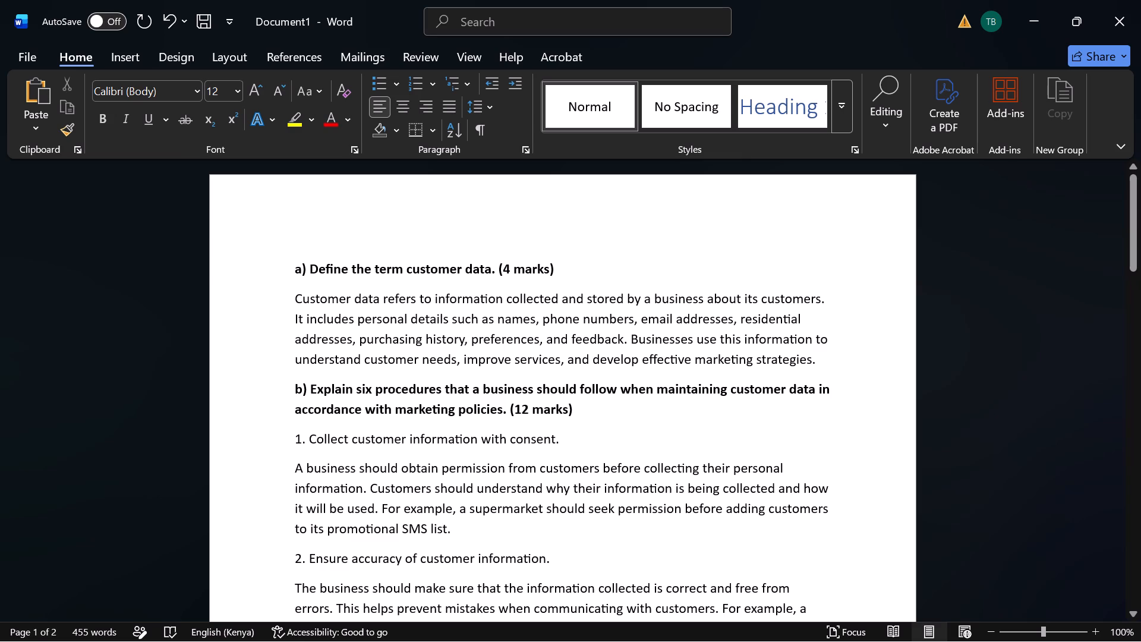
scroll(437, 366, "down", 4)
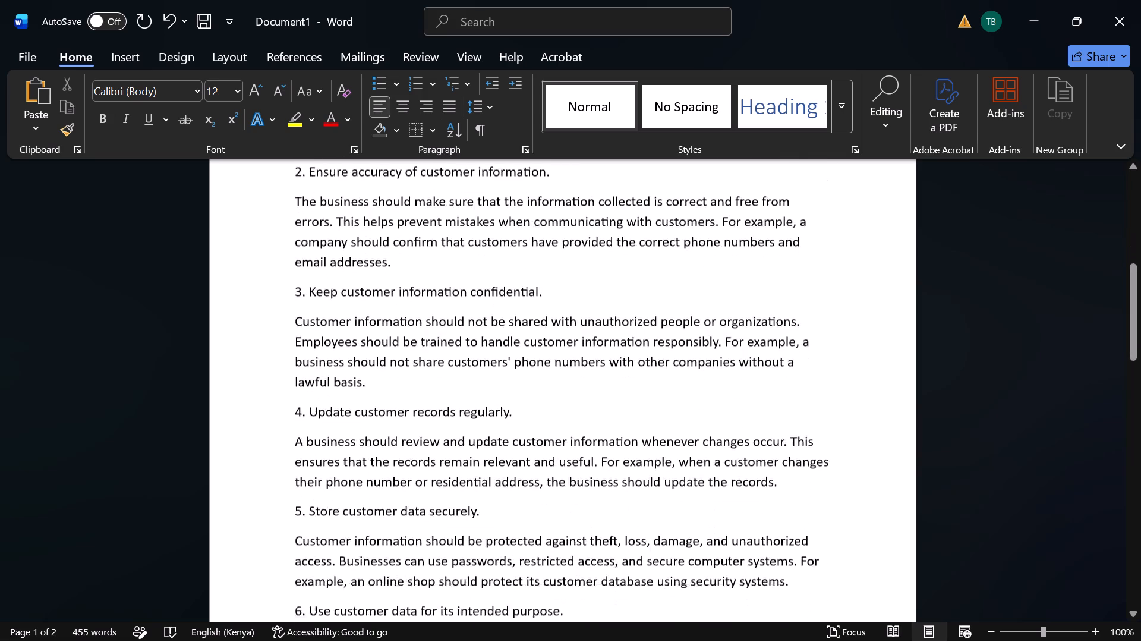
scroll(437, 366, "down", 4)
scroll(437, 366, "up", 6)
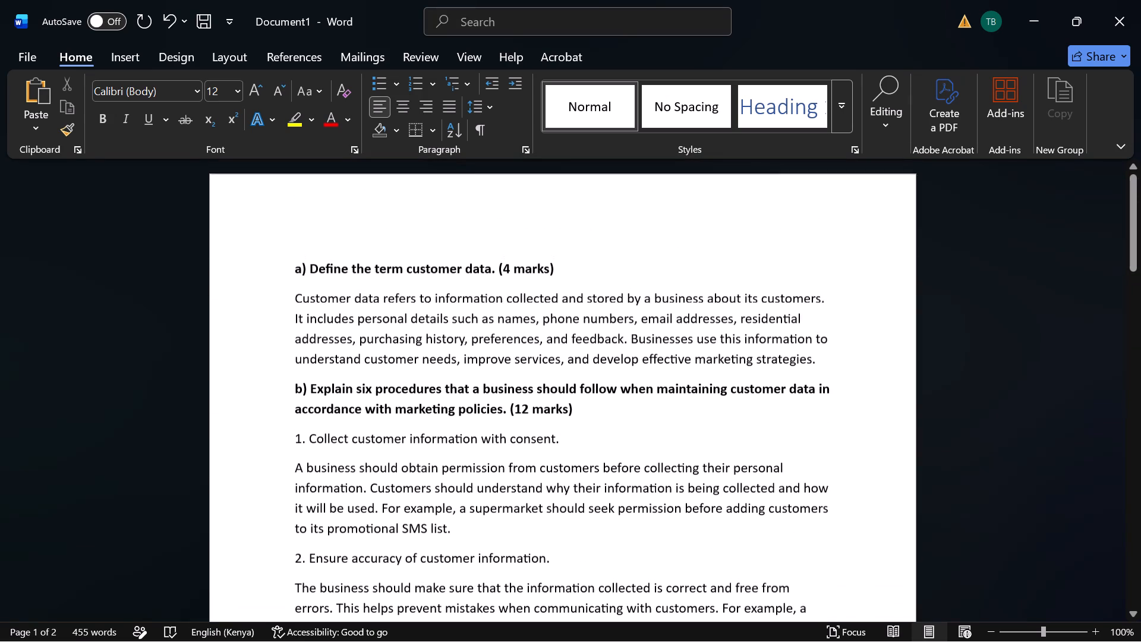
scroll(437, 366, "up", 3)
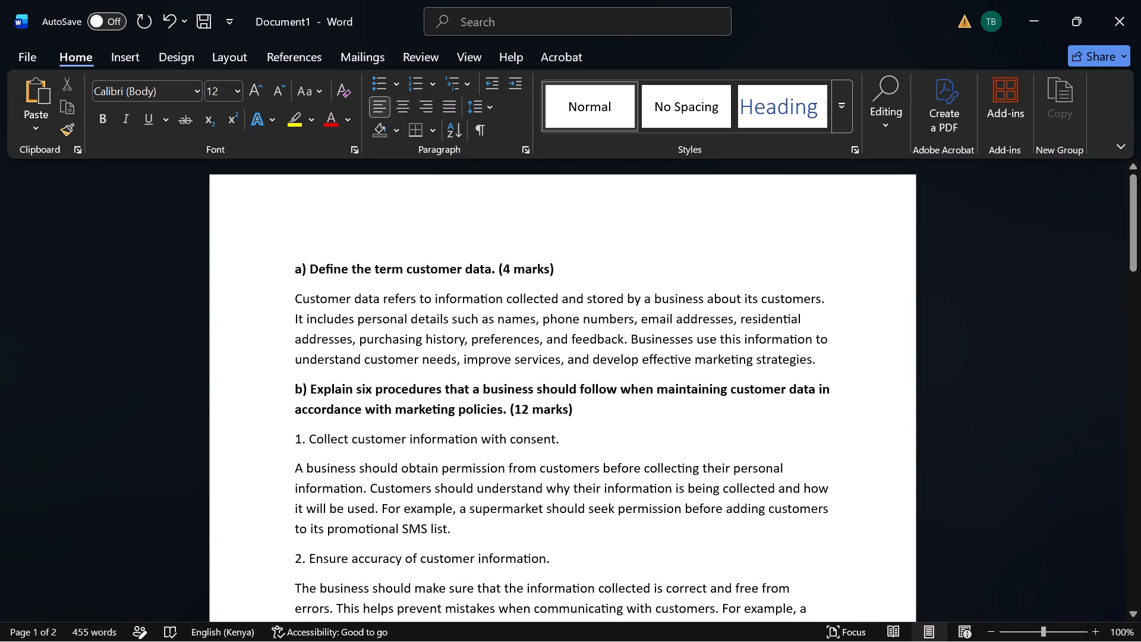
Cut all of the pasted answer text out of the new document.
key("ctrl+a")
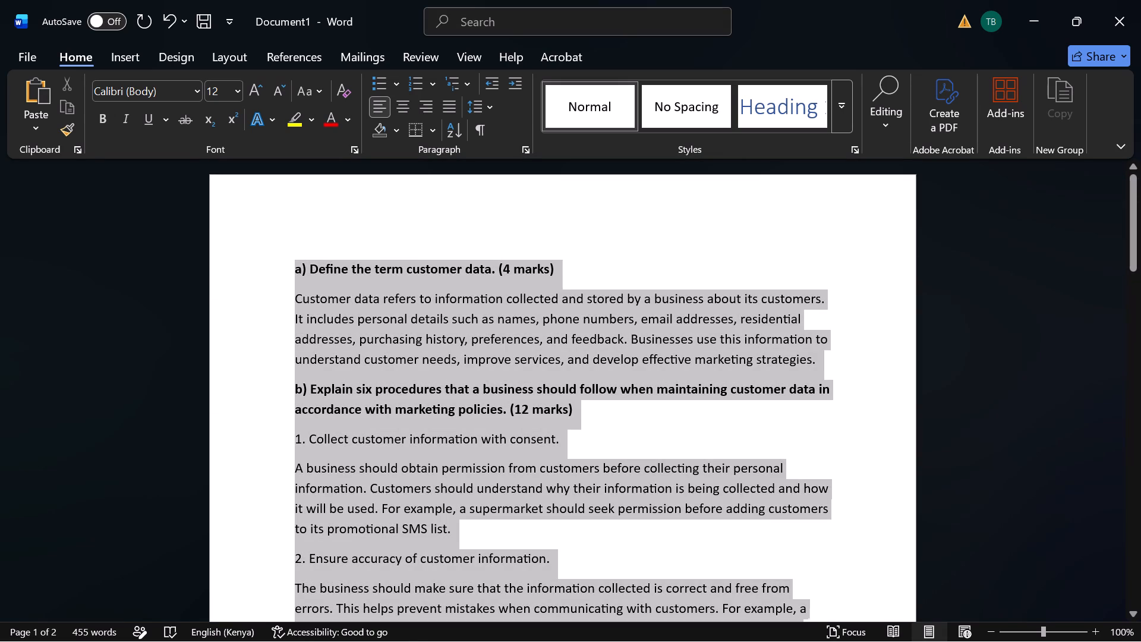
key("ctrl+x")
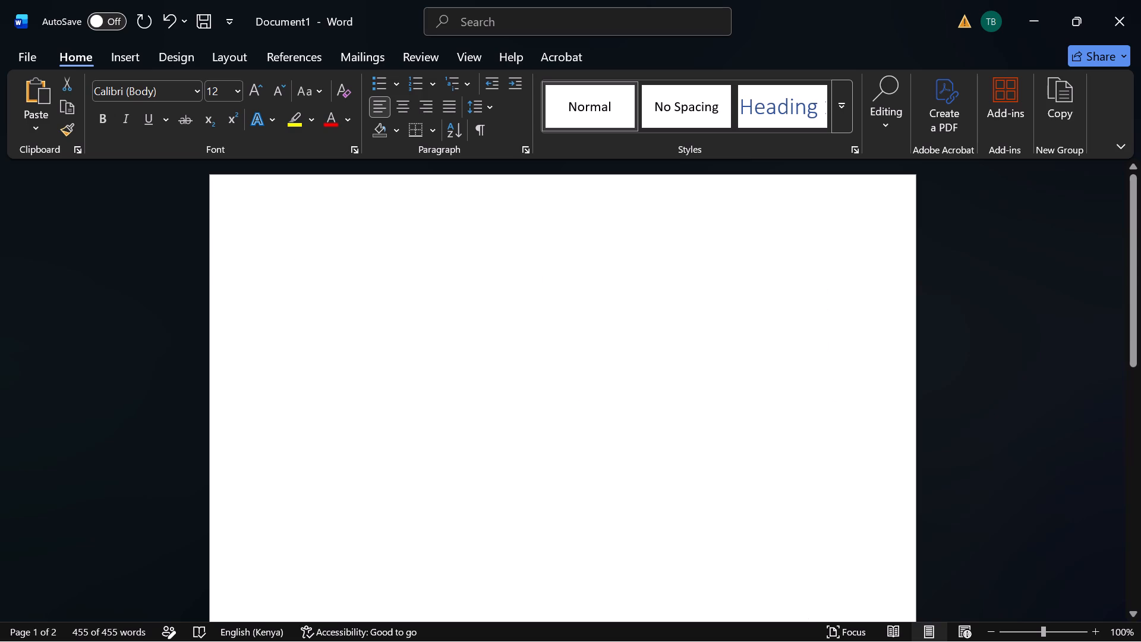
scroll(289, 358, "down", 6)
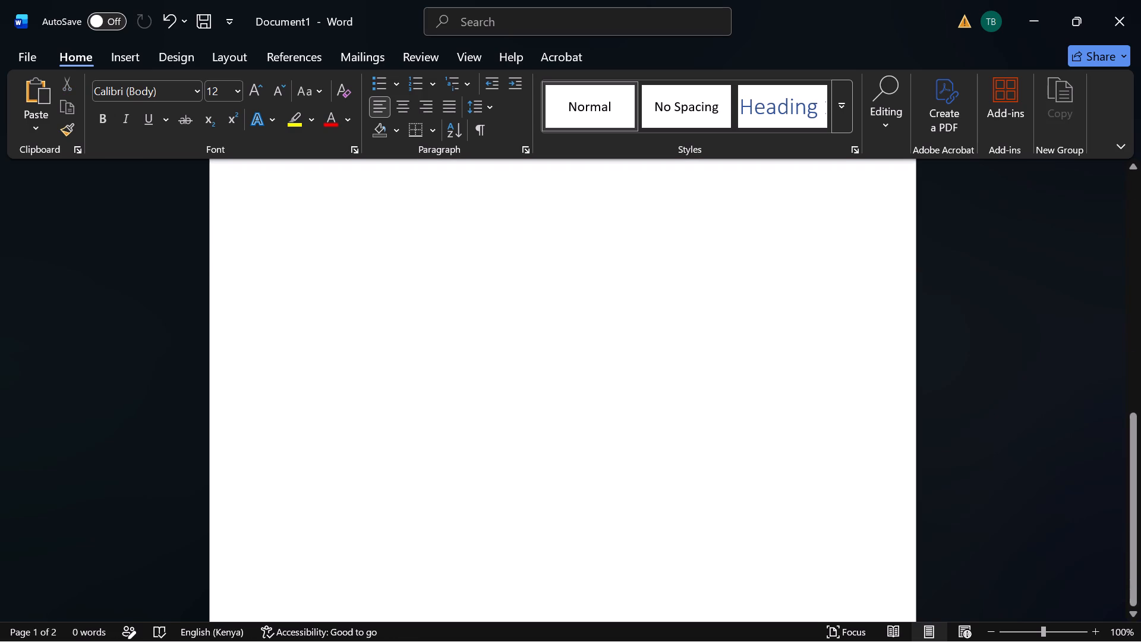
scroll(289, 358, "up", 5)
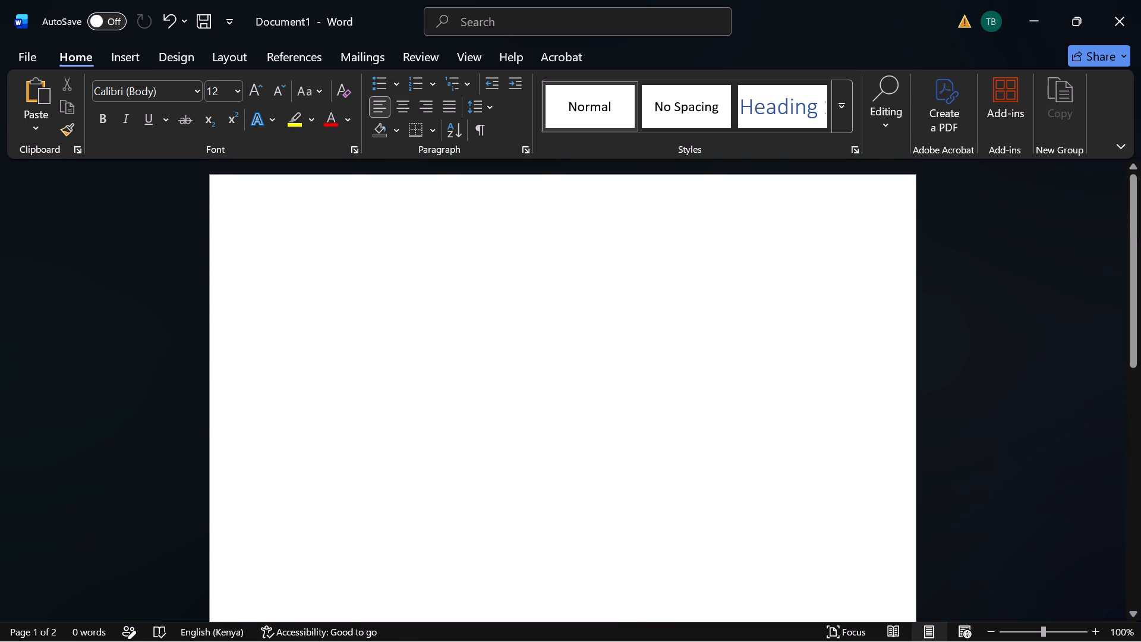
Enter the text "tu" on the first page and insert a blank page after it.
type("tu")
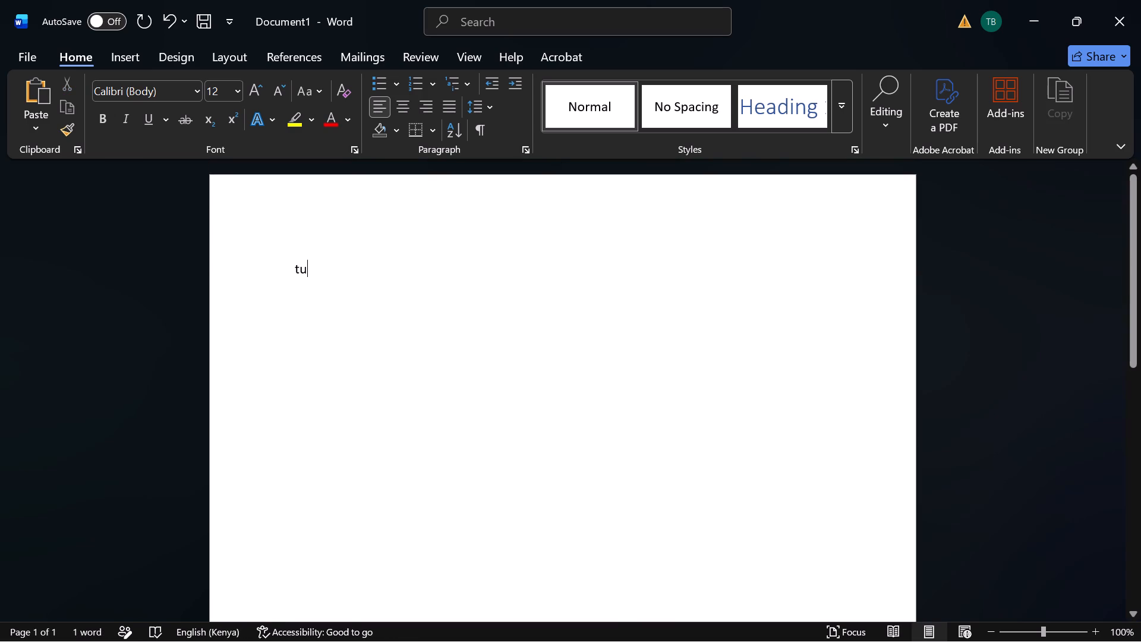
left_click(34, 53)
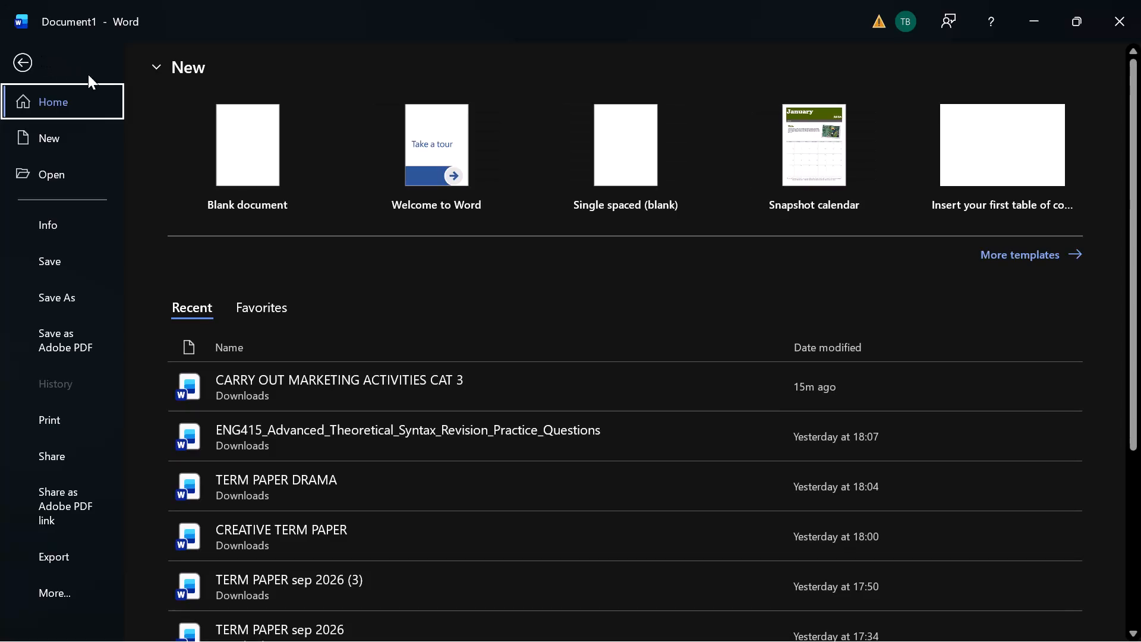
left_click(15, 64)
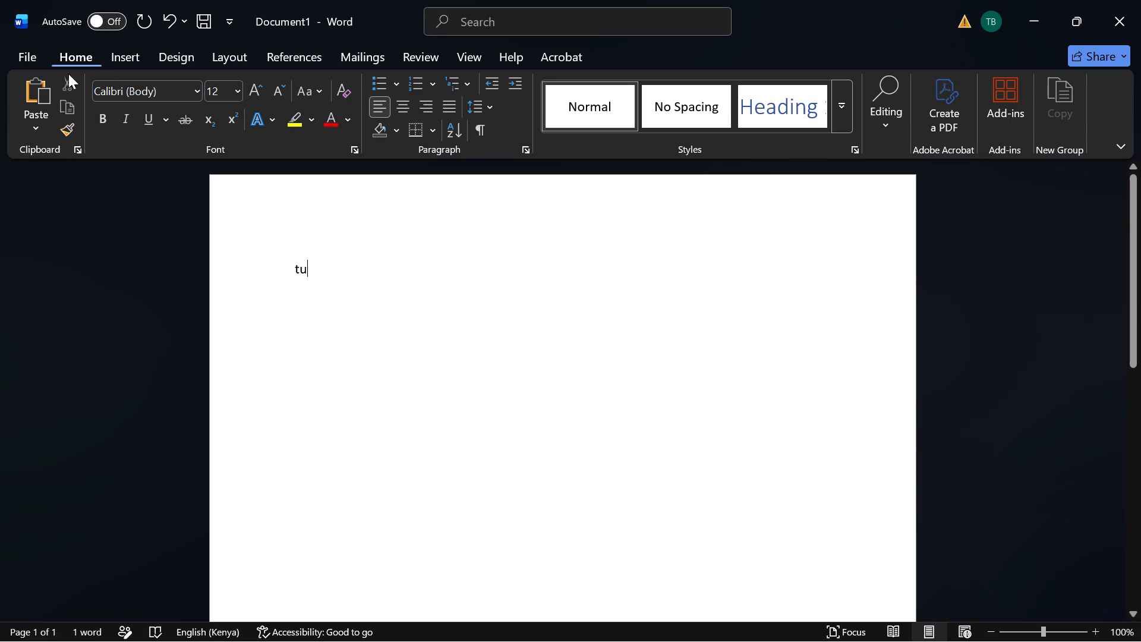
left_click(116, 50)
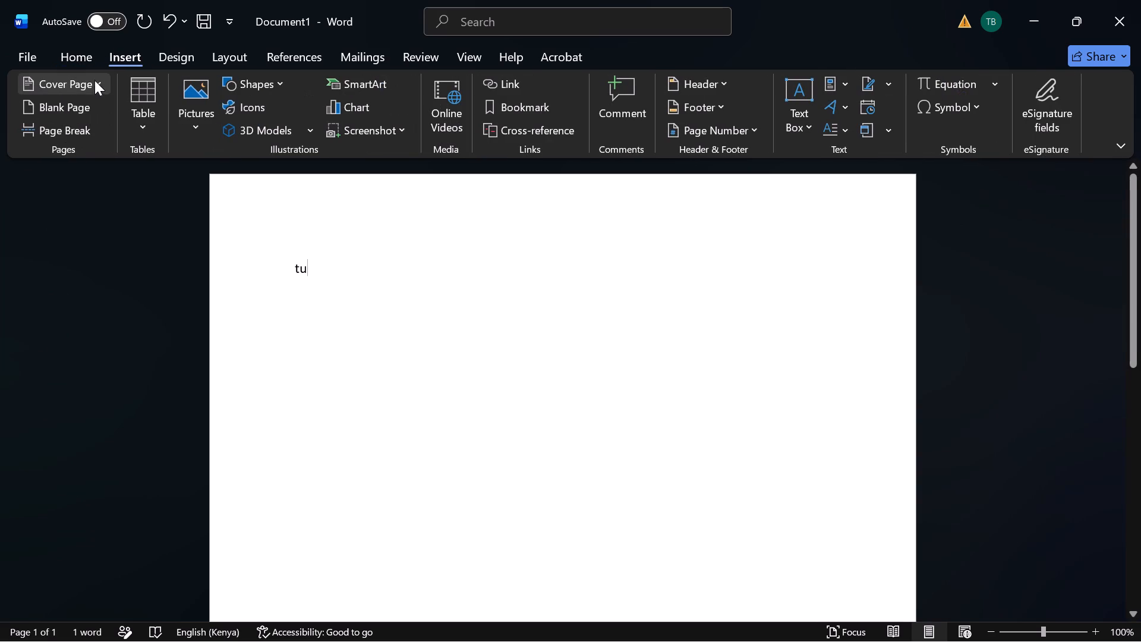
left_click(77, 104)
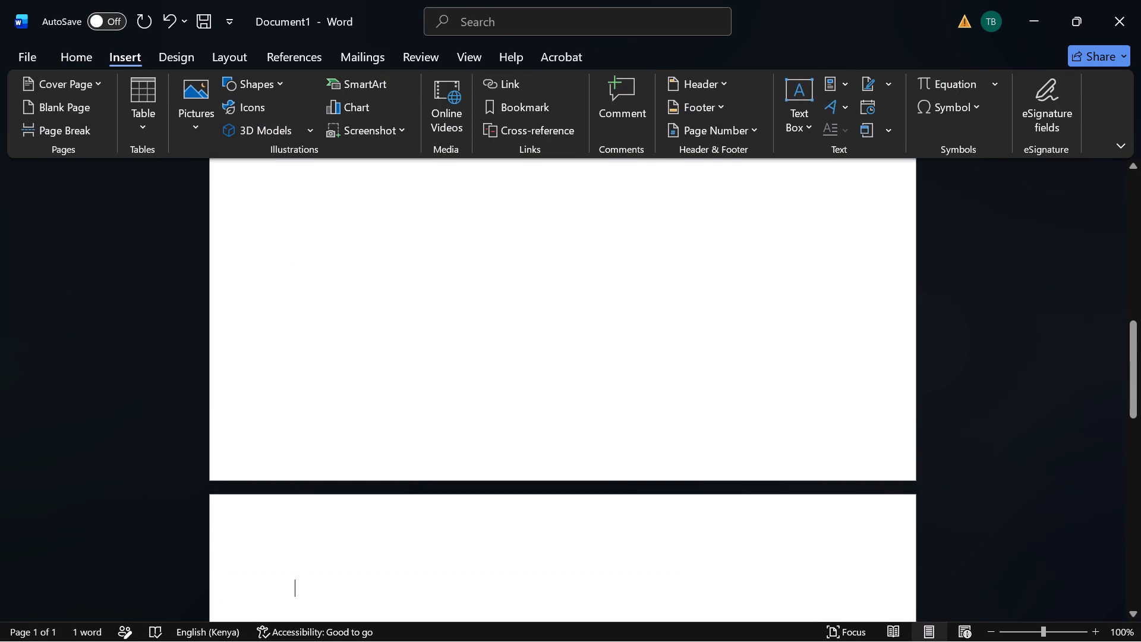
scroll(417, 348, "up", 6)
scroll(417, 348, "down", 3)
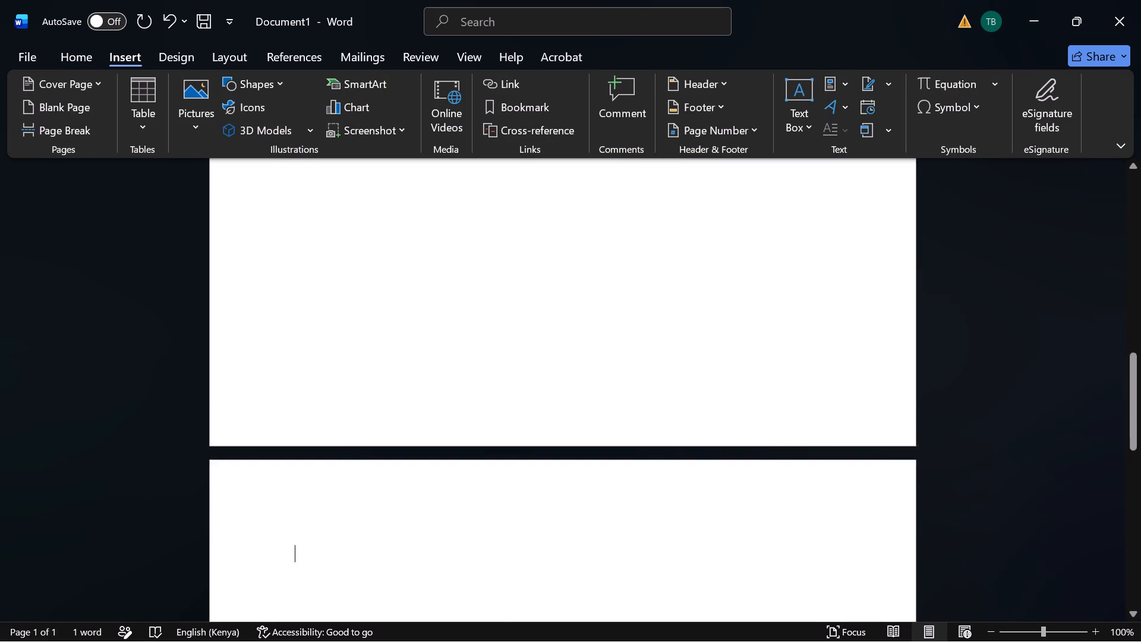
scroll(417, 348, "up", 1)
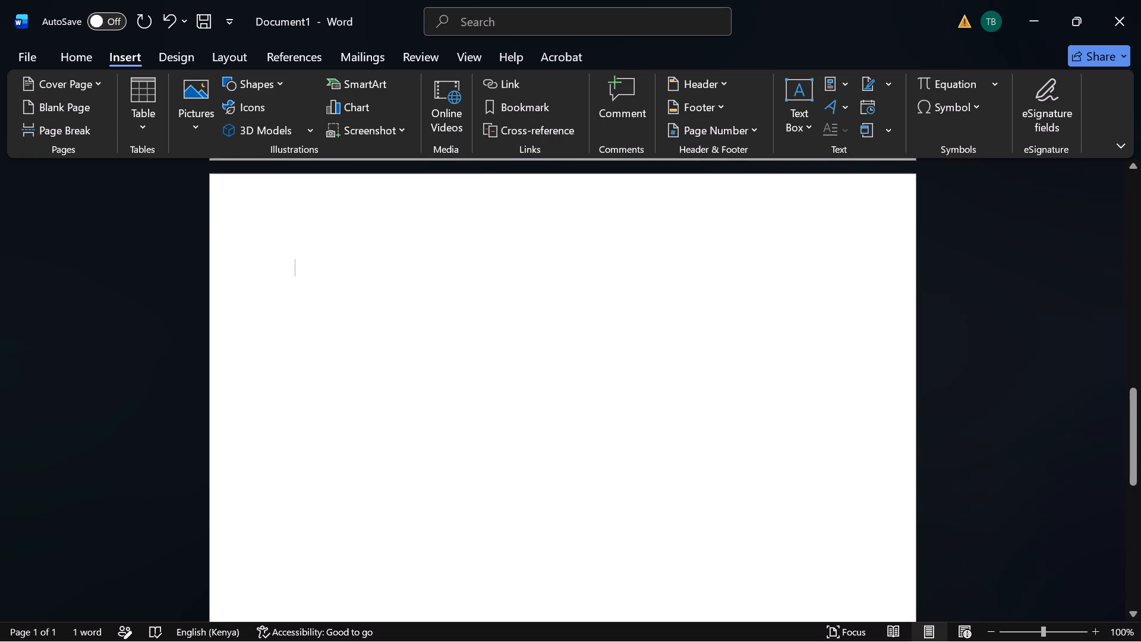
scroll(417, 348, "up", 1)
Paste the cut answers onto the inserted blank page and check how they run across the pages.
left_click(417, 348)
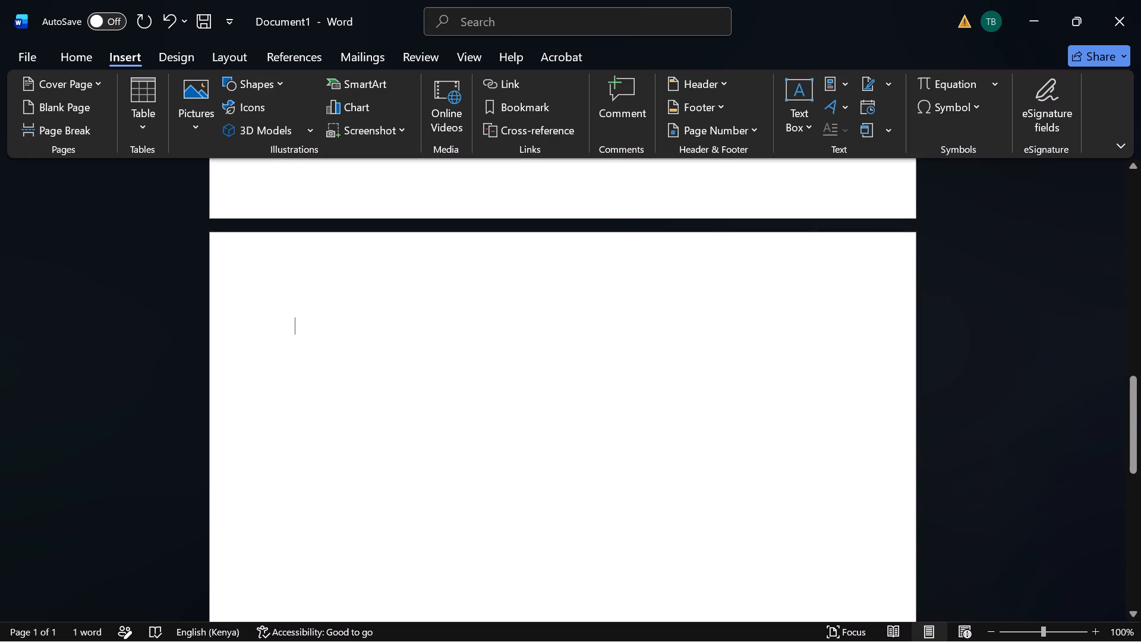
key("ctrl+v")
scroll(417, 348, "up", 2)
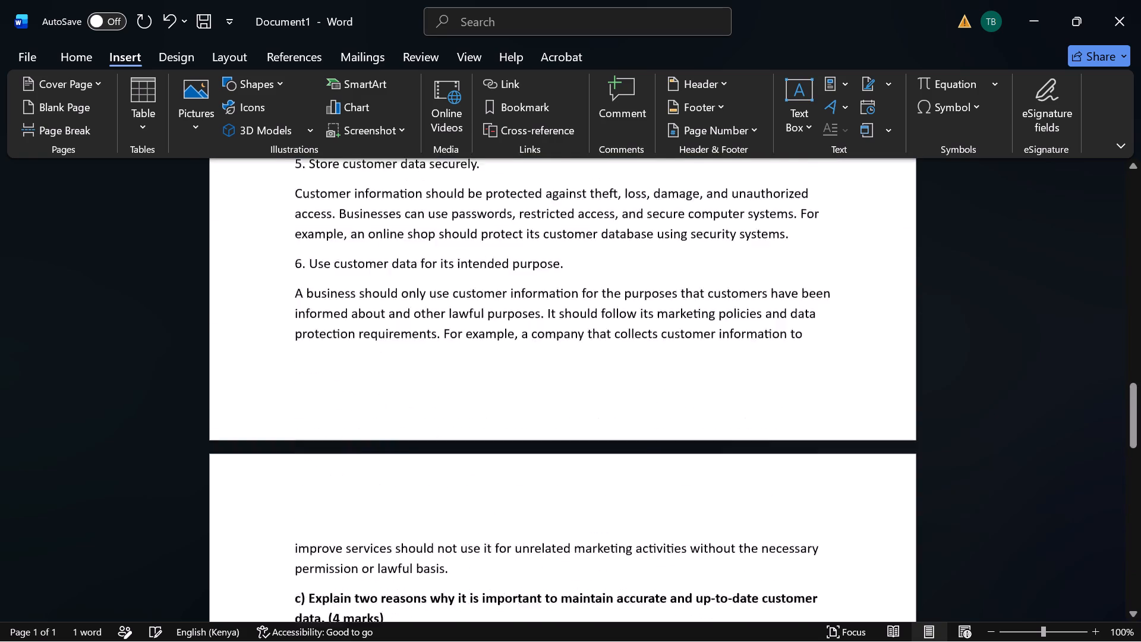
scroll(417, 348, "up", 5)
scroll(417, 348, "down", 1)
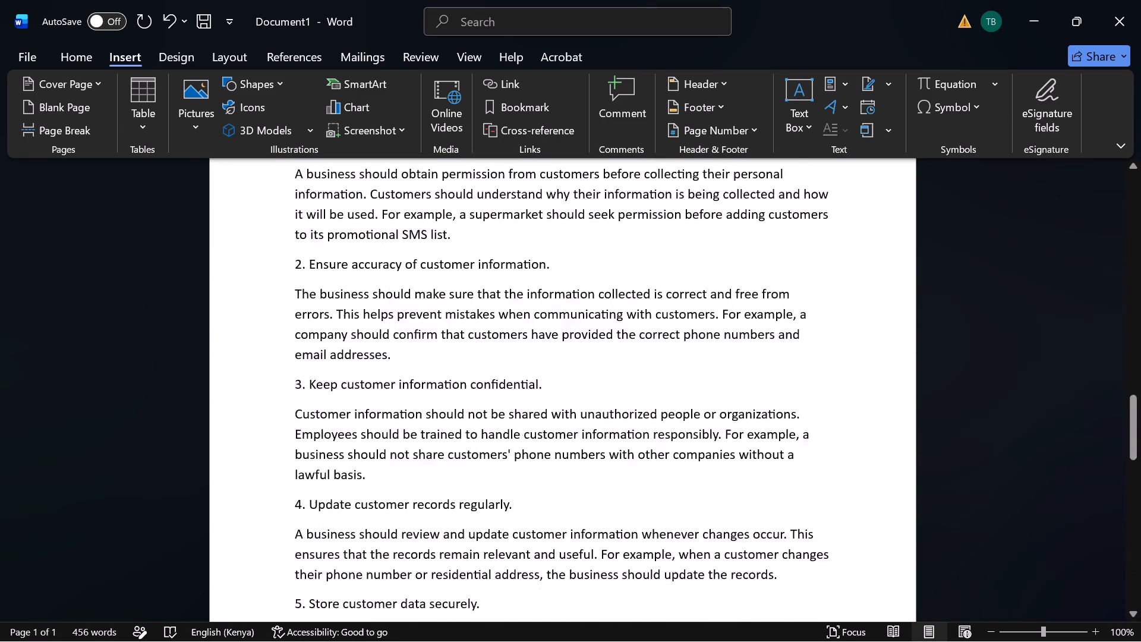
scroll(417, 348, "down", 6)
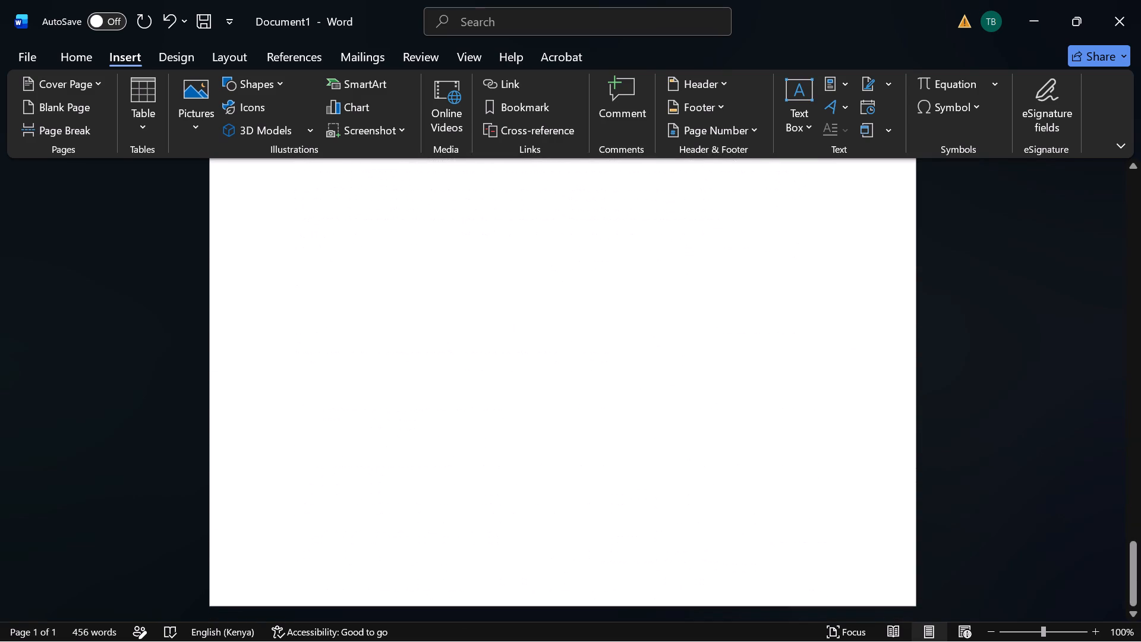
Review how the pasted answers run across the new document's pages, from the inserted page down to part c.
scroll(417, 348, "down", 1)
scroll(417, 348, "up", 3)
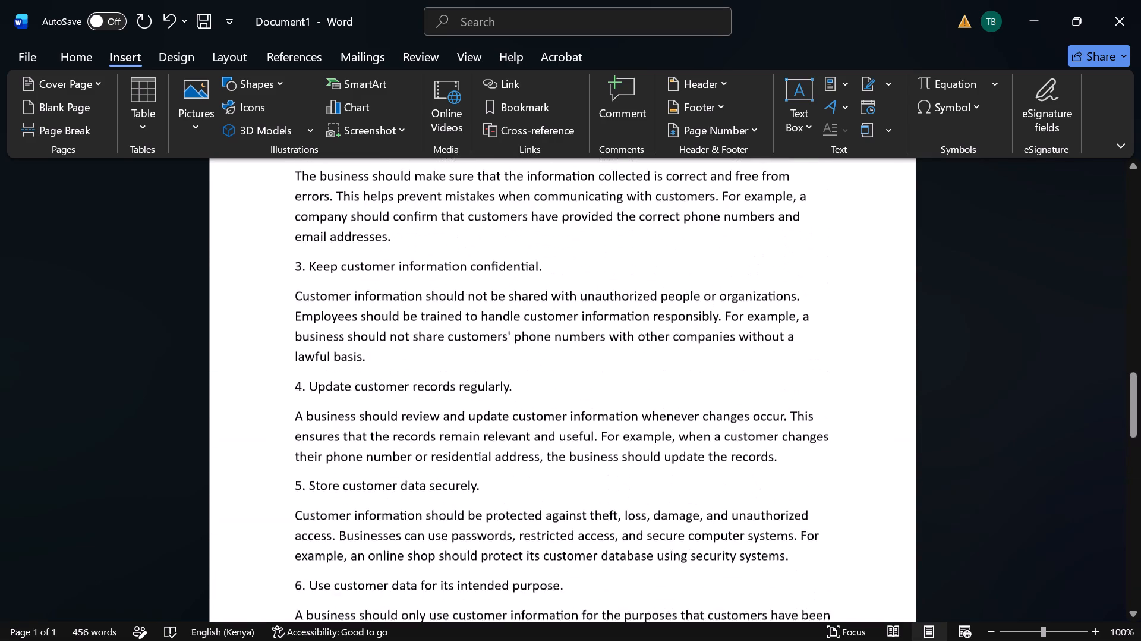
scroll(417, 348, "up", 6)
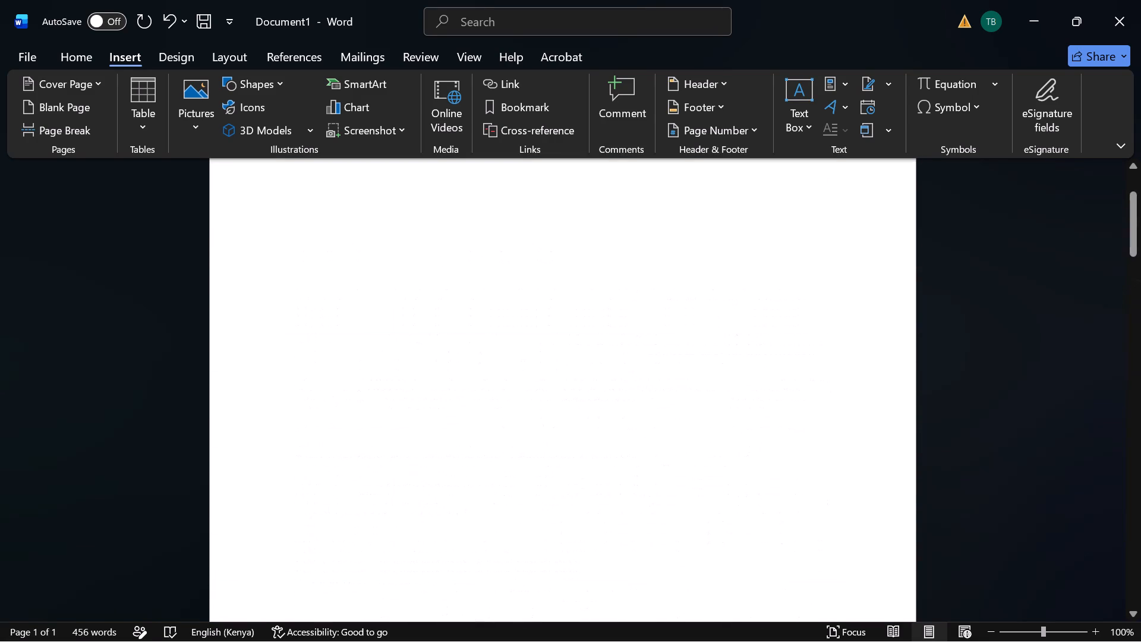
scroll(417, 348, "down", 5)
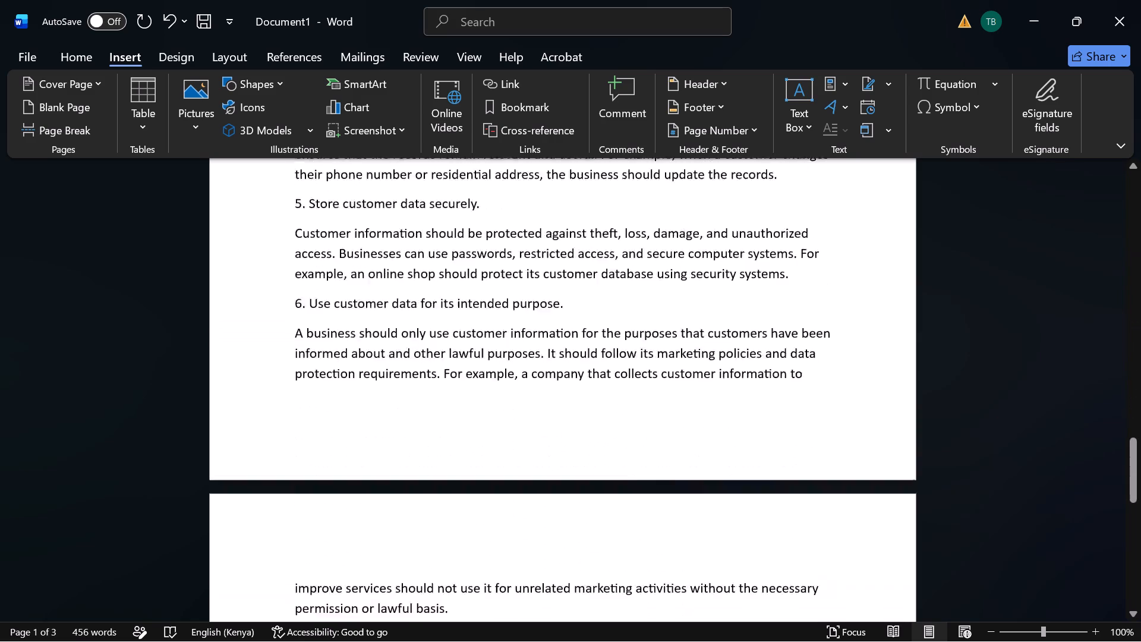
scroll(417, 348, "down", 4)
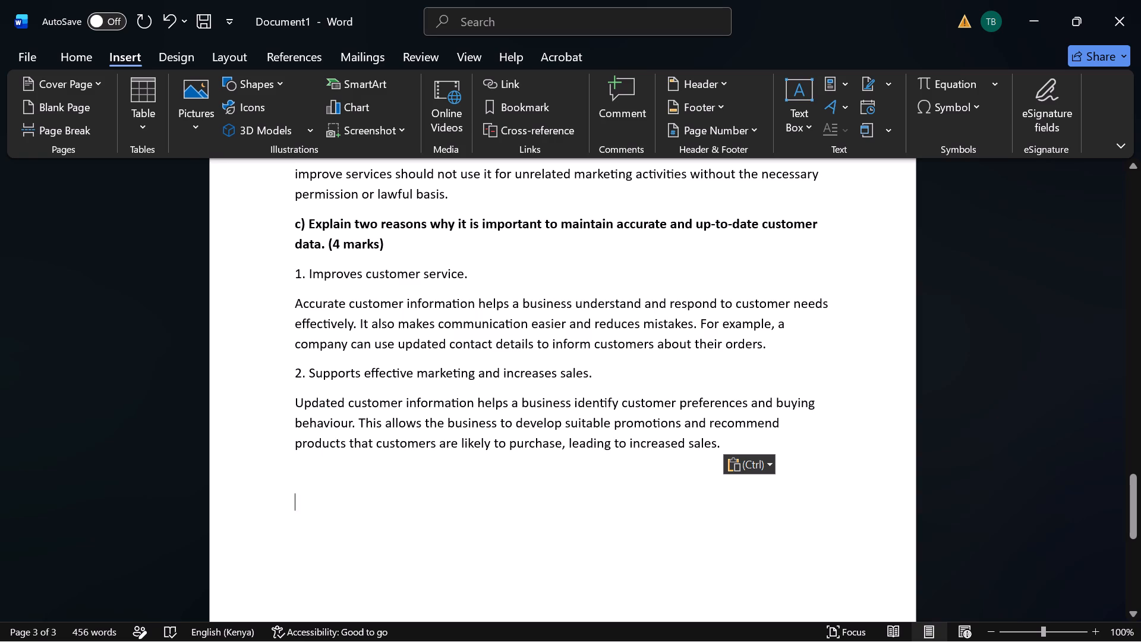
scroll(278, 321, "up", 1)
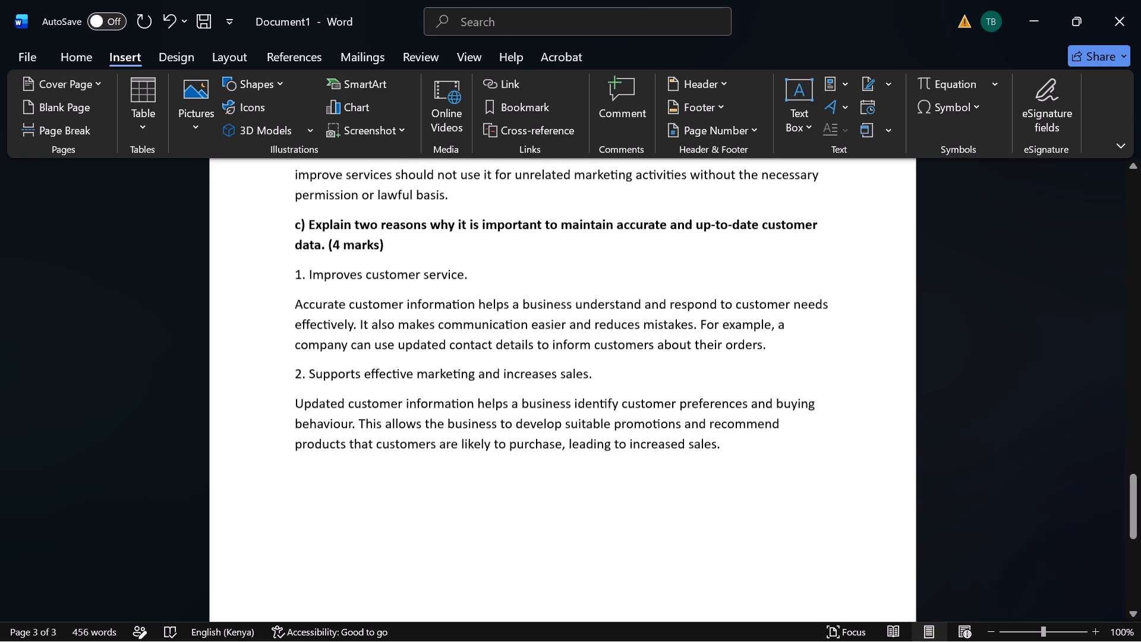
scroll(278, 321, "up", 3)
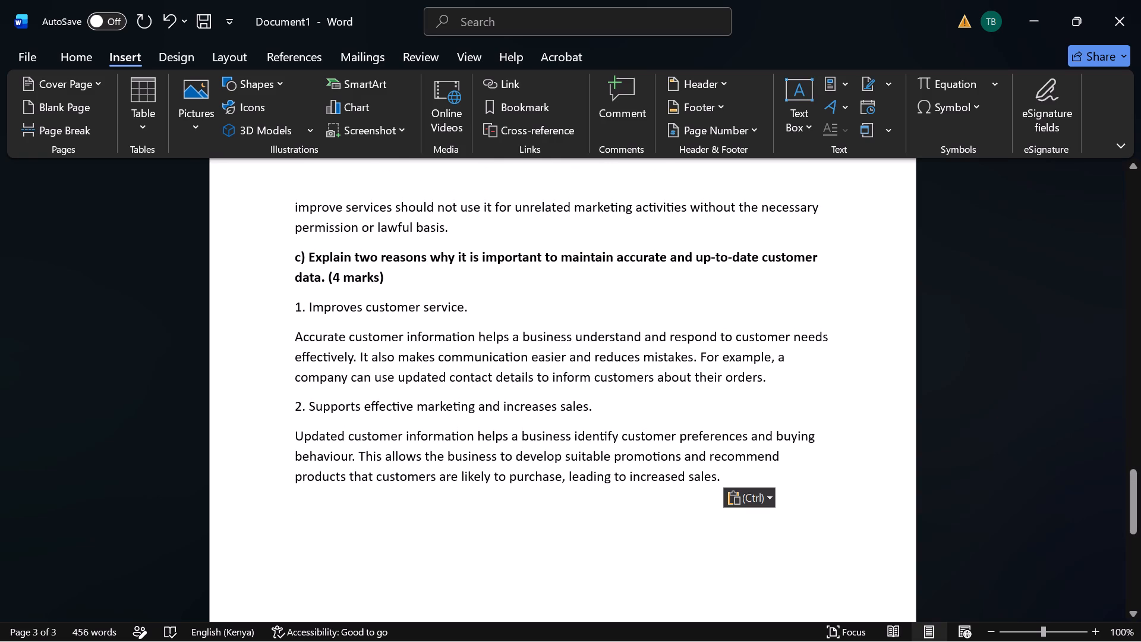
Compare the part c heading with question c in the CARRY OUT MARKETING ACTIVITIES CAT 3 question document.
left_click(717, 260)
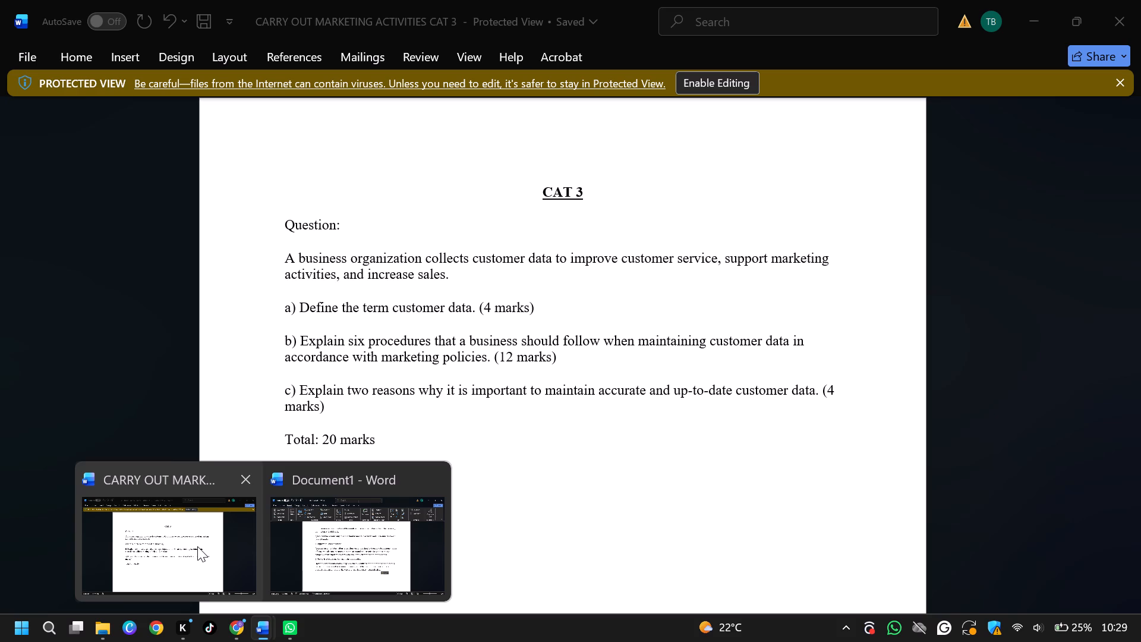
left_click(197, 546)
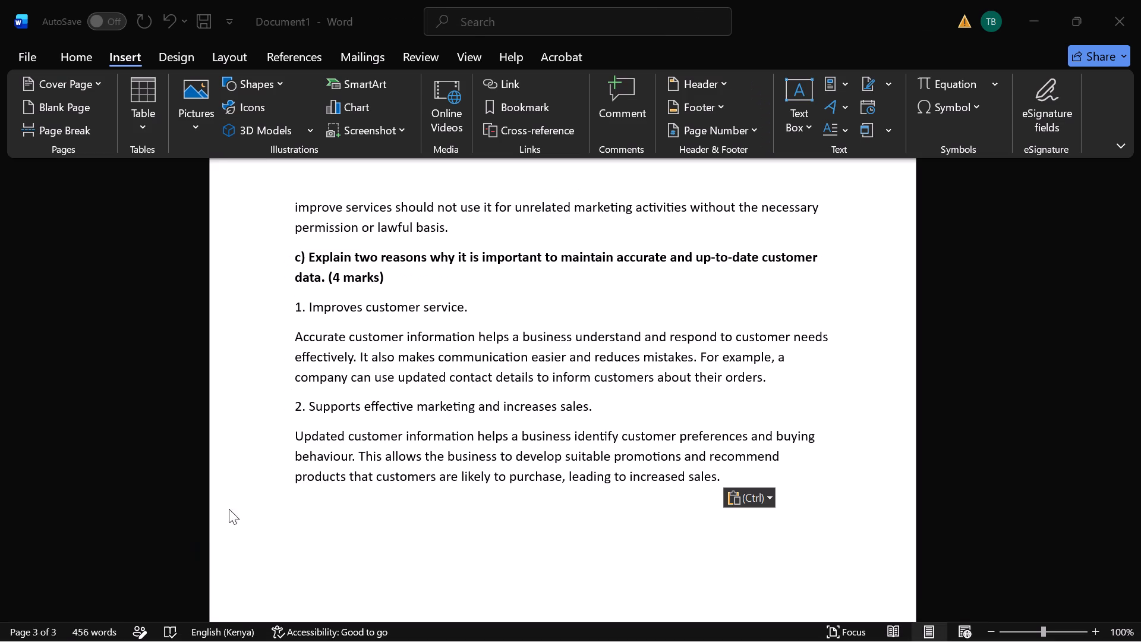
left_click_drag(334, 415, 332, 414)
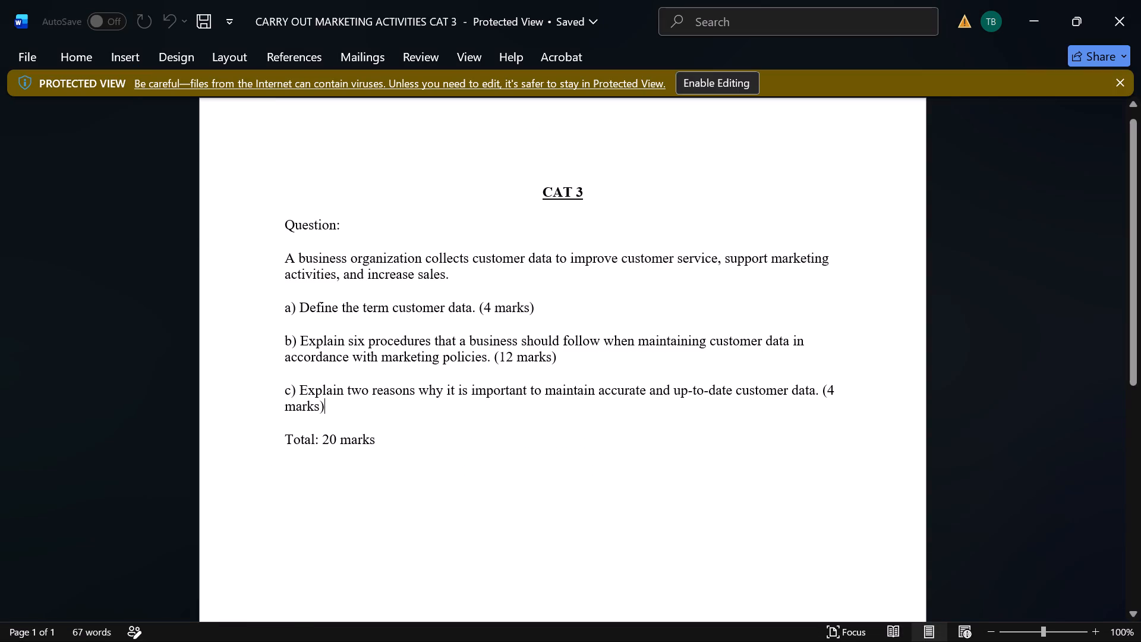
left_click_drag(332, 414, 279, 396)
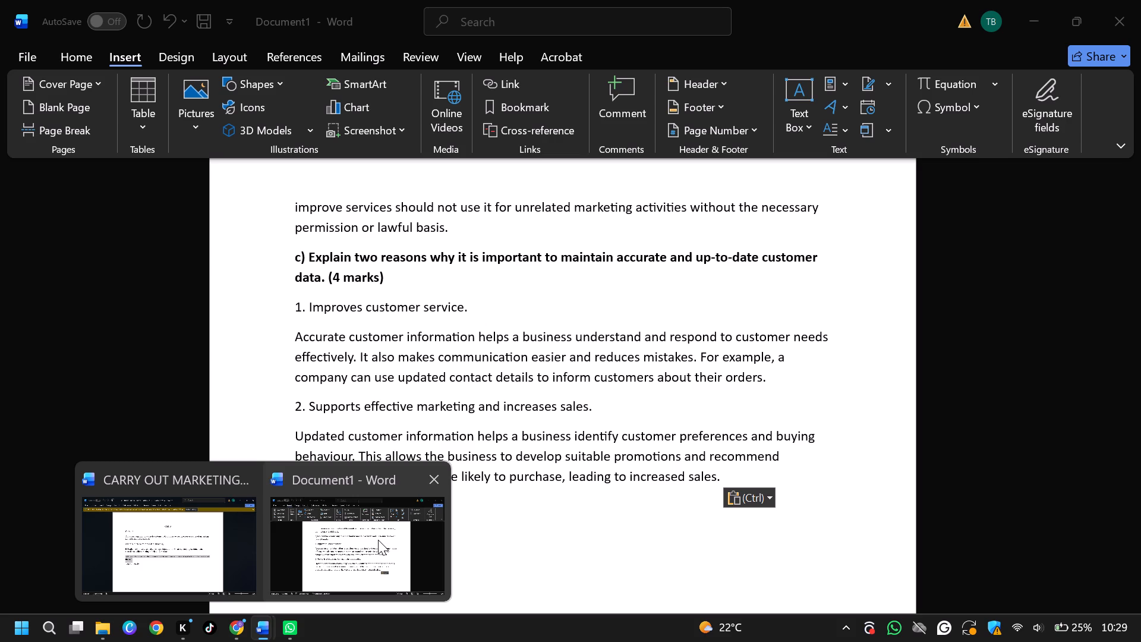
Back in Document1, centre the first page's "Tu" line and replace its text with "KAG EAST UNIVERSITY".
left_click(380, 550)
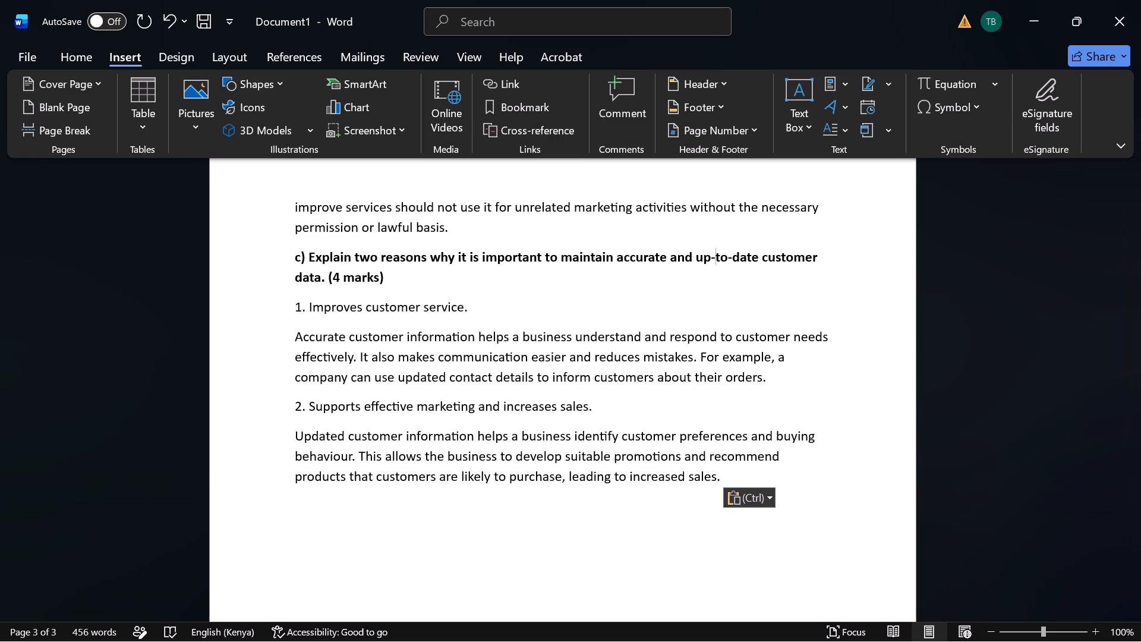
scroll(546, 395, "up", 1)
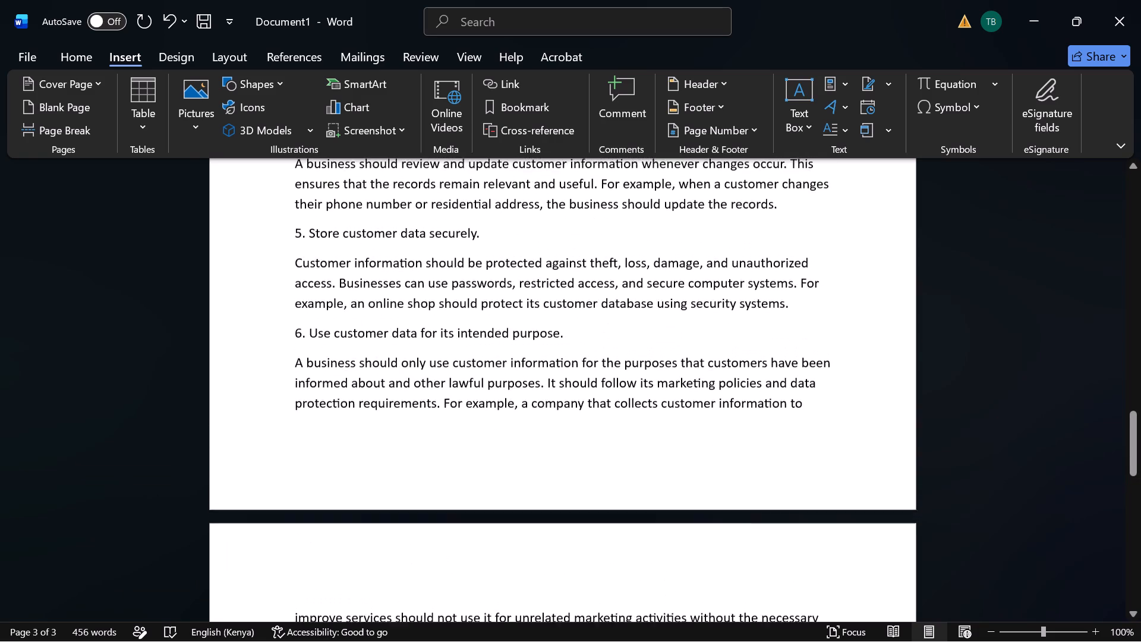
scroll(546, 395, "up", 2)
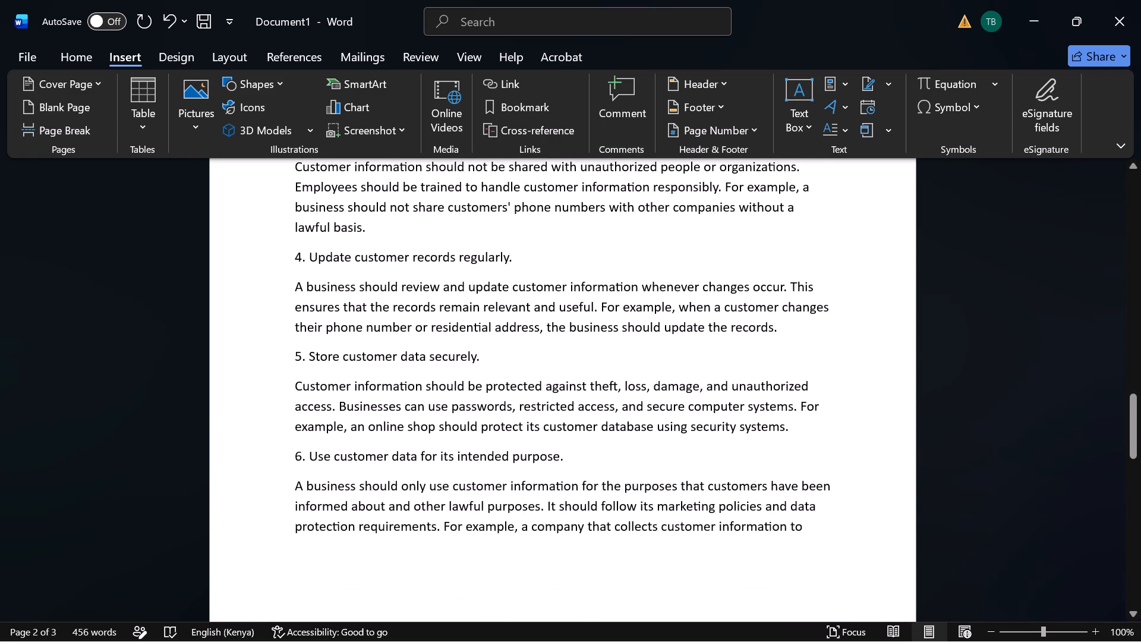
scroll(546, 395, "up", 2)
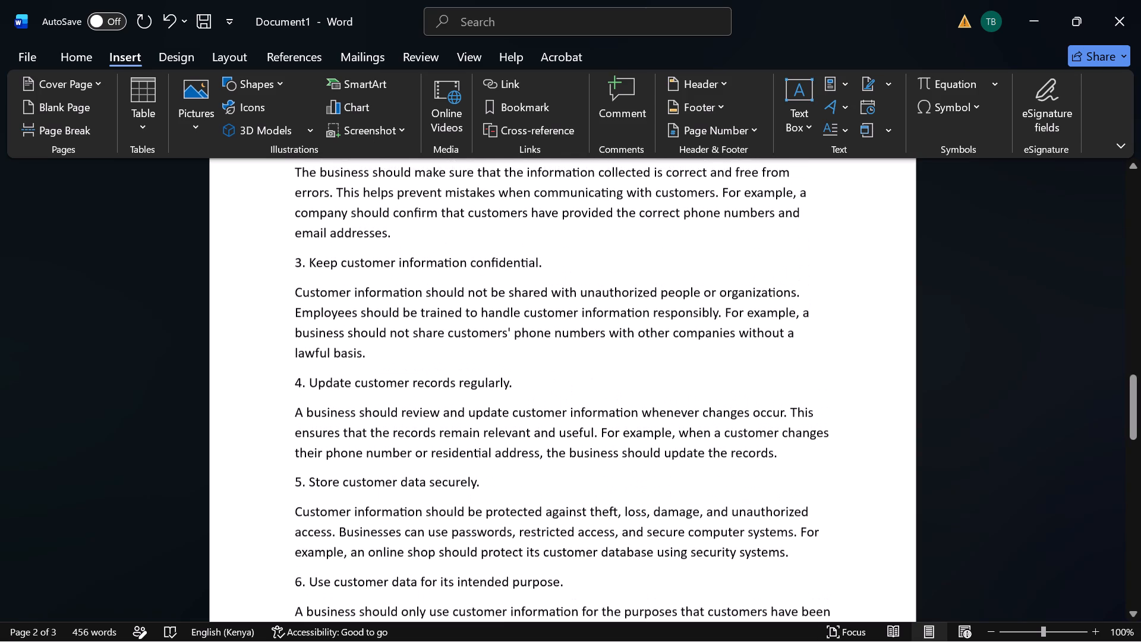
scroll(546, 395, "up", 2)
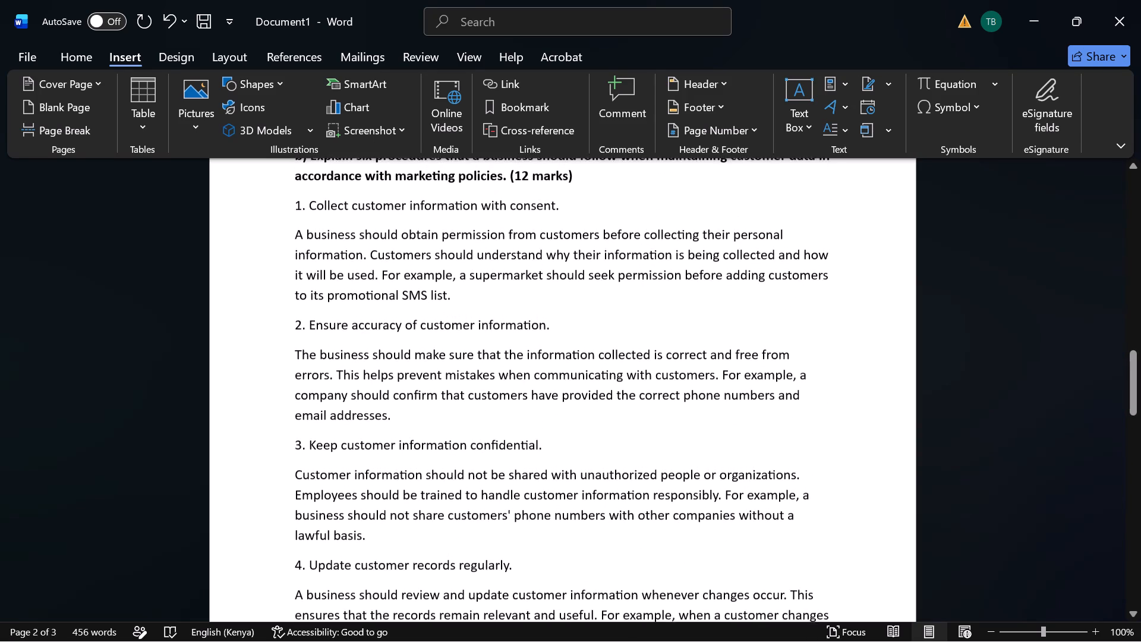
scroll(546, 395, "up", 2)
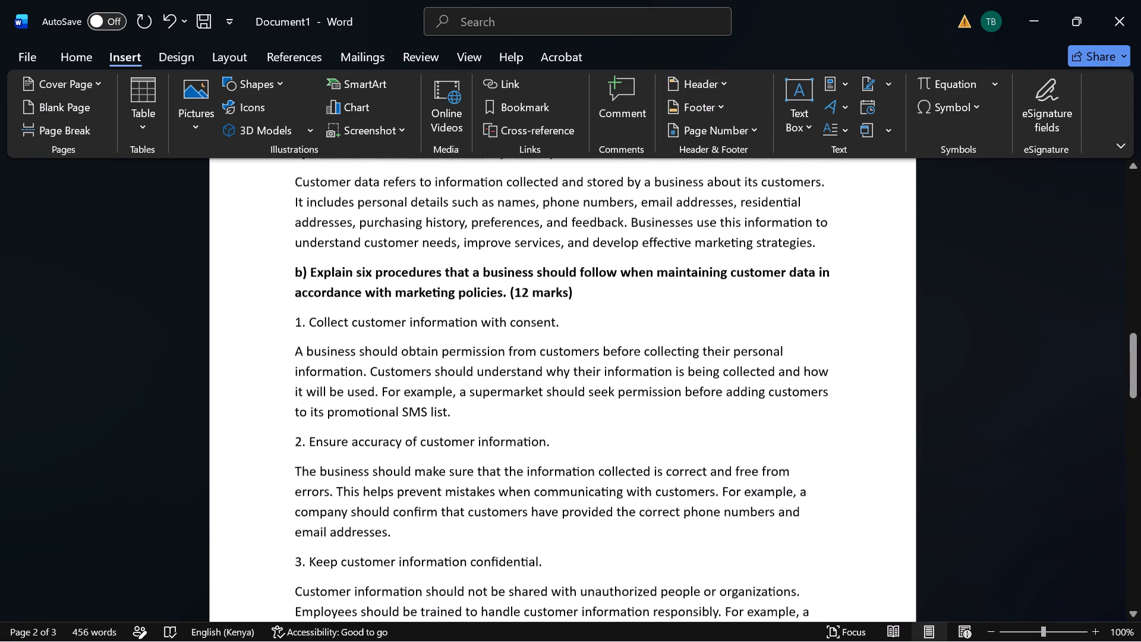
scroll(546, 395, "up", 1)
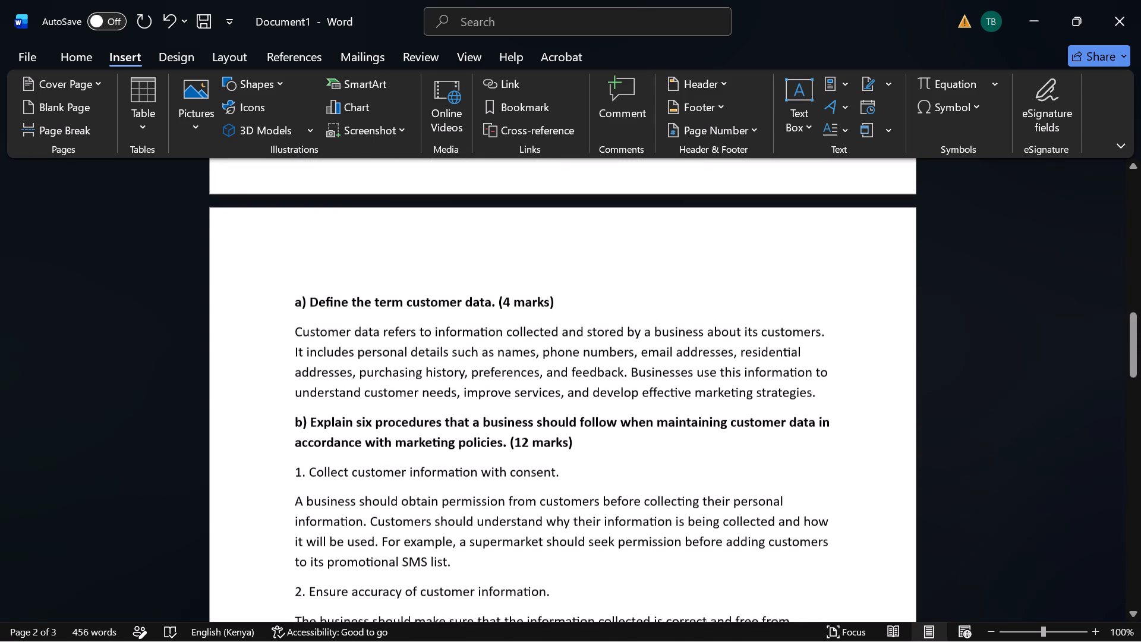
scroll(546, 395, "up", 2)
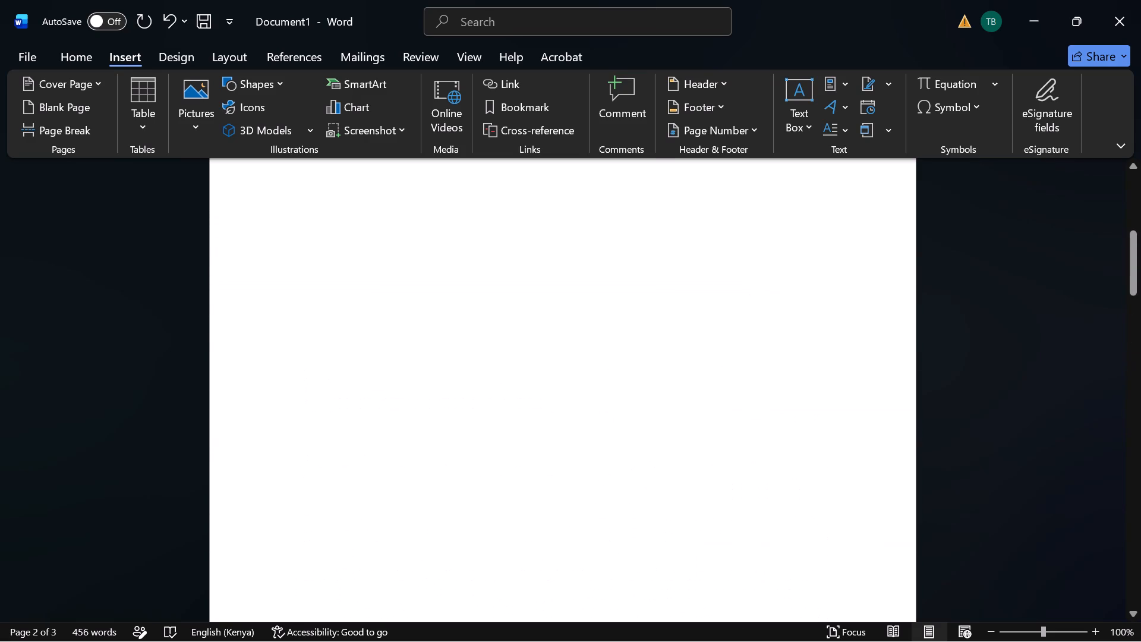
scroll(546, 395, "up", 2)
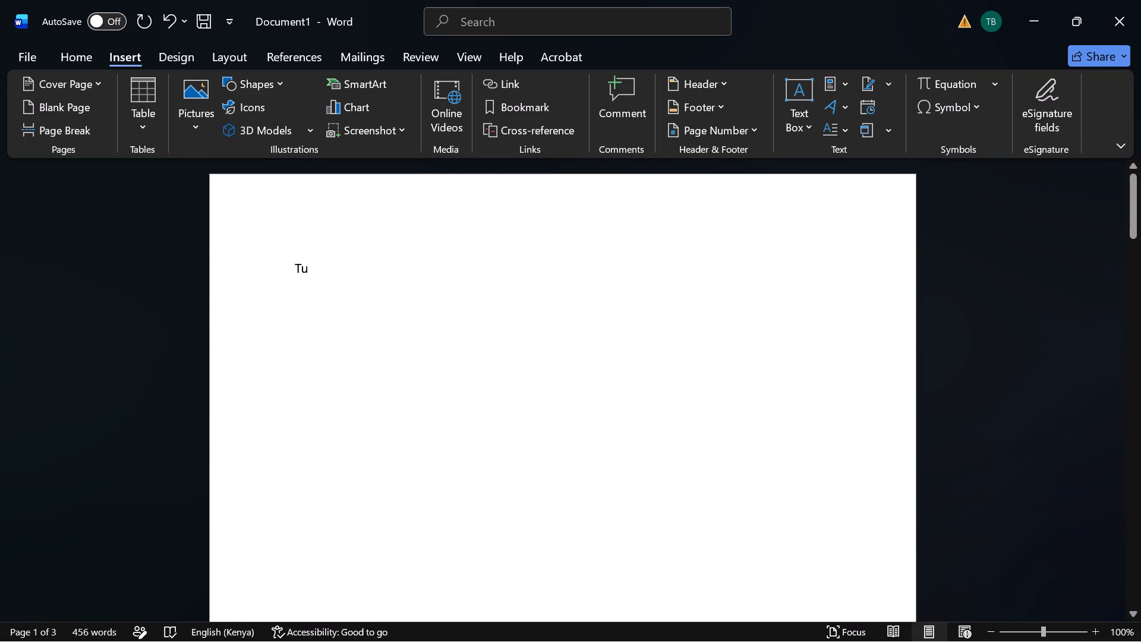
left_click_drag(384, 272, 245, 269)
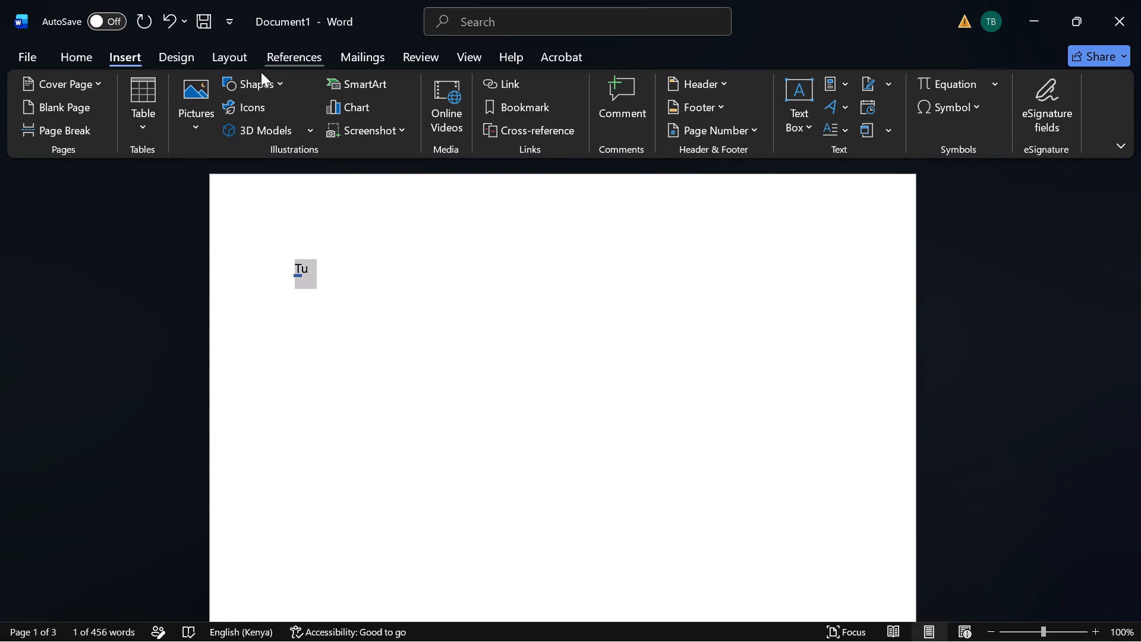
left_click(77, 51)
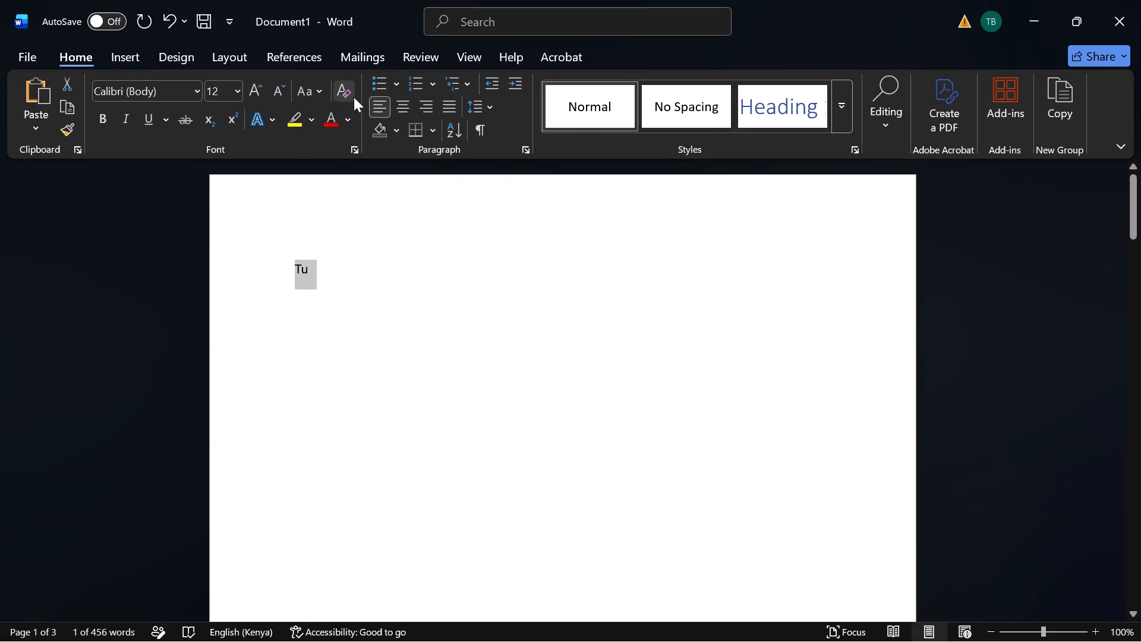
left_click(399, 103)
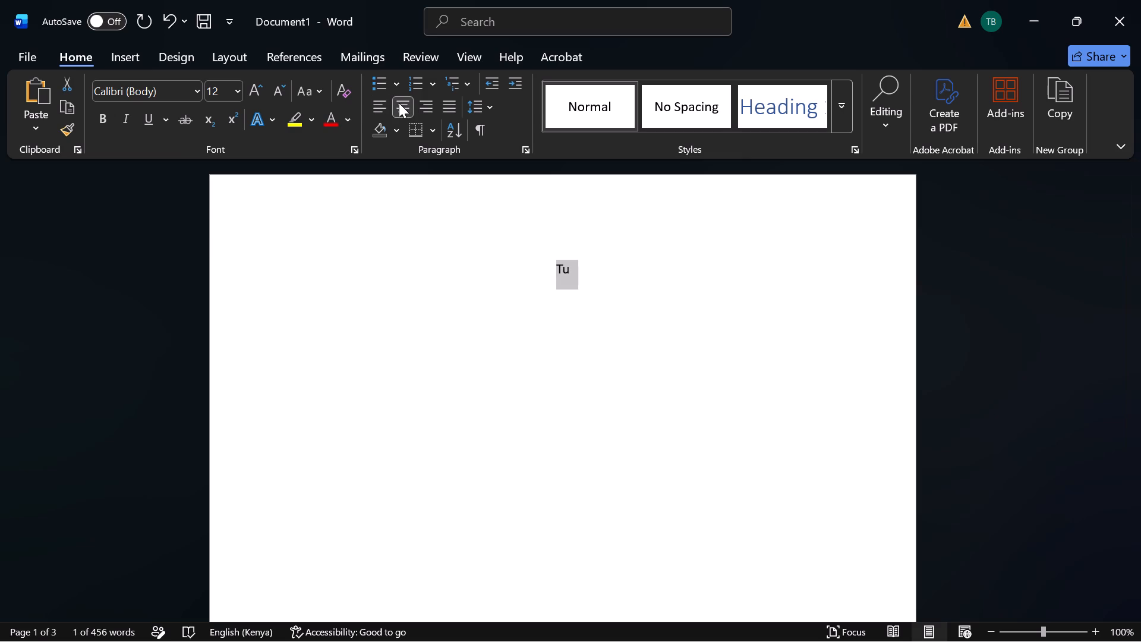
key("k")
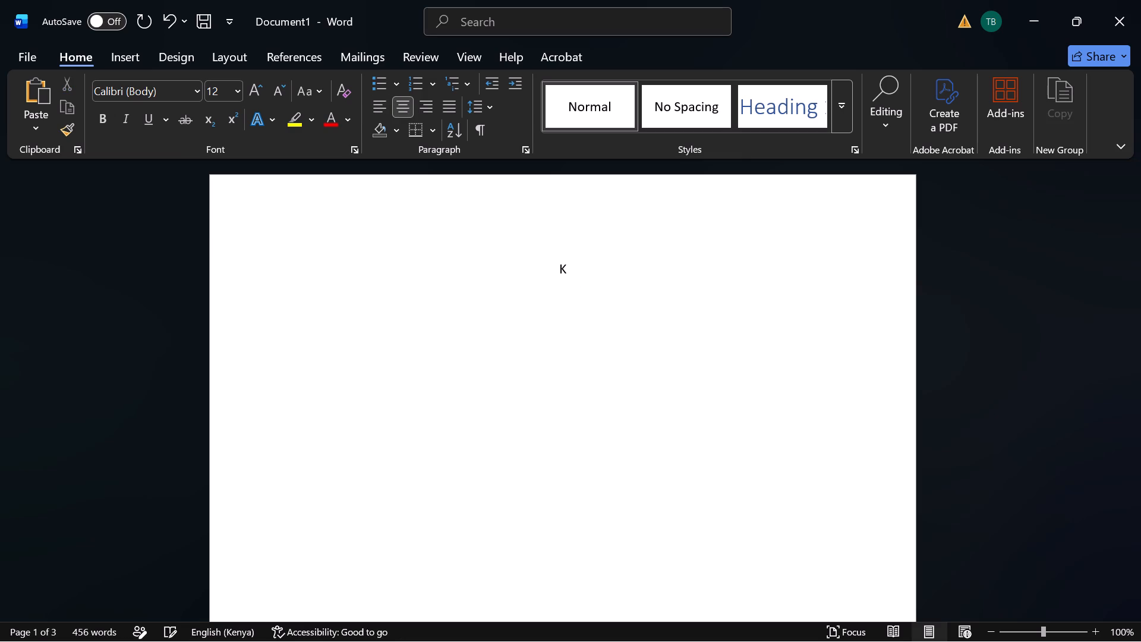
key("a")
type("G EAST UNIVERSI")
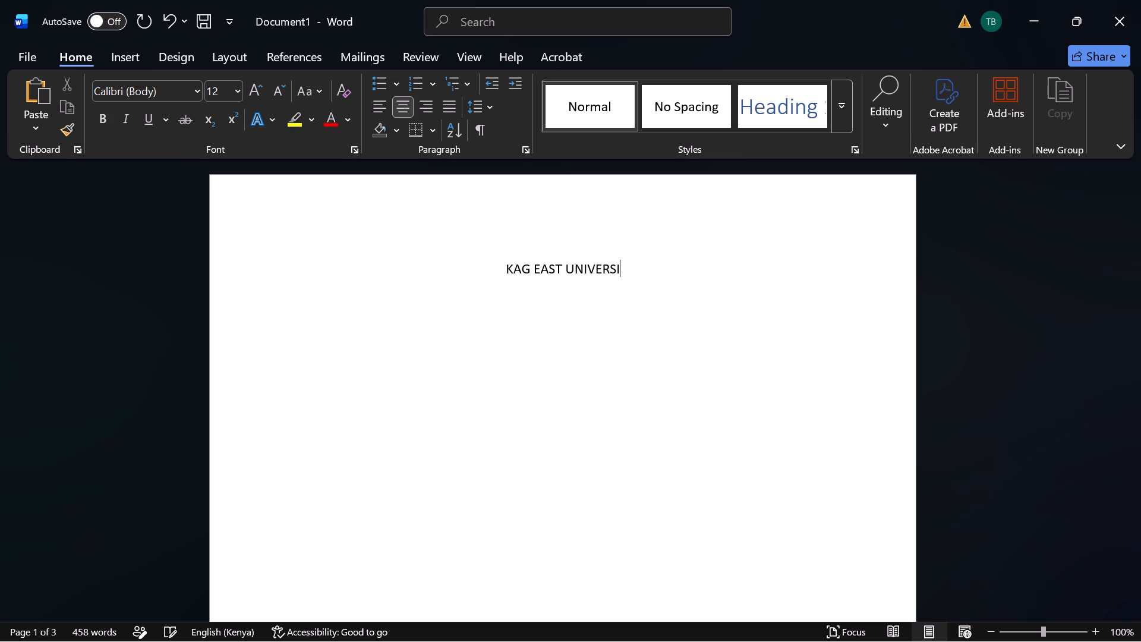
type("TY")
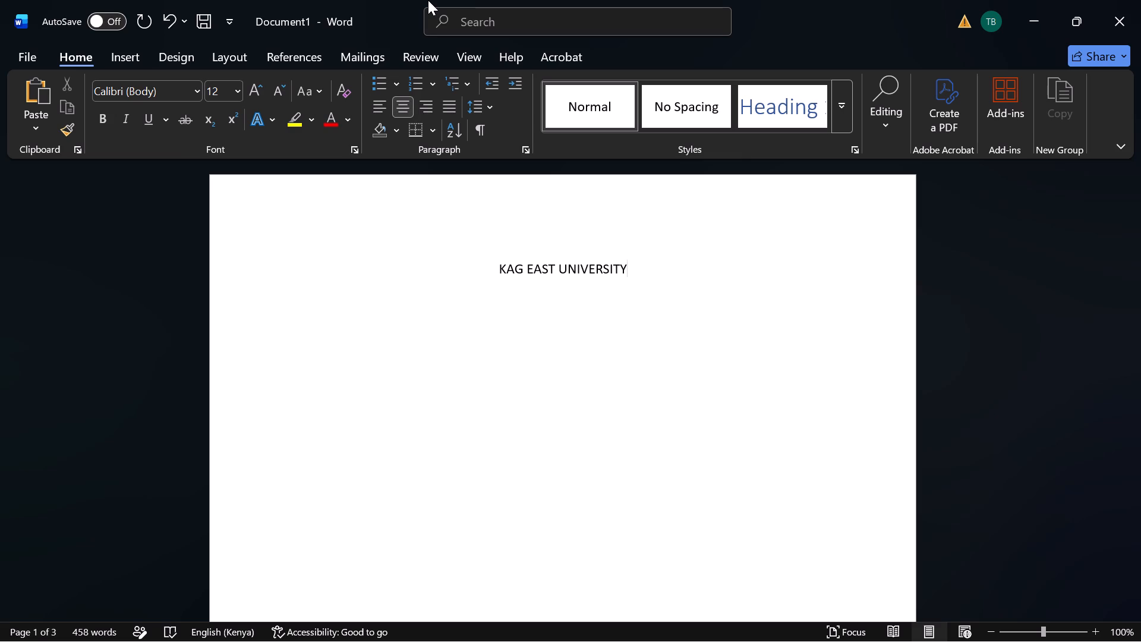
Add a second centred line reading "SCHOOL OF EDUCATION AND SOCIAL SCIENCES" and start a new line below it.
key("Return")
type("SCHOOL OF EDUN")
key("BackSpace")
type("CATION AND")
key("space")
type("SOCIAL")
key("space")
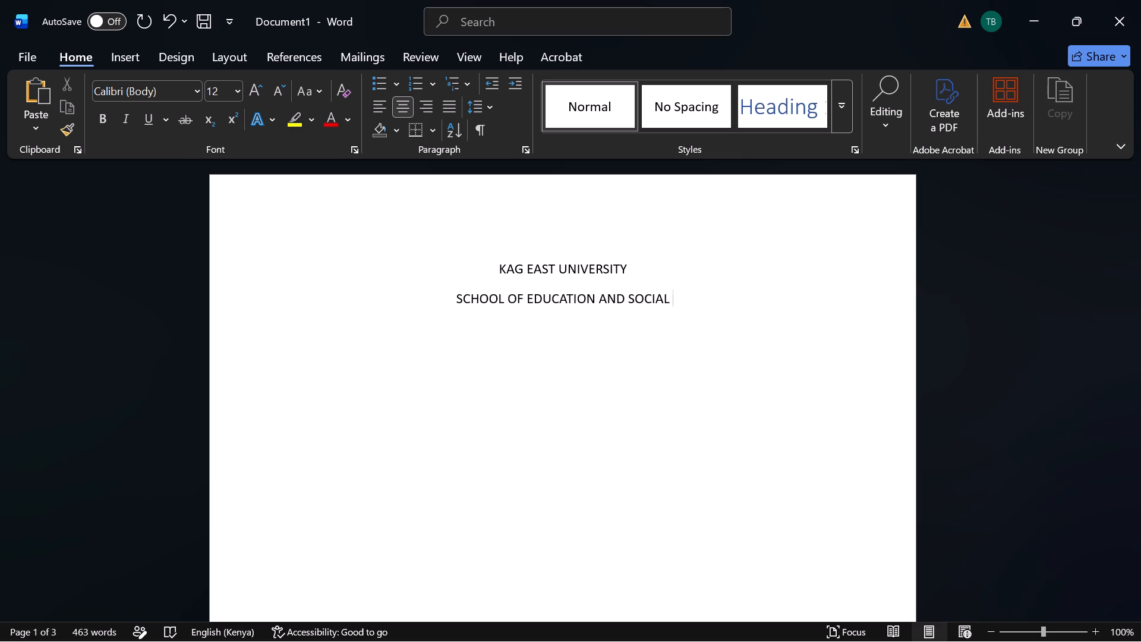
type("SCIENCES")
key("space")
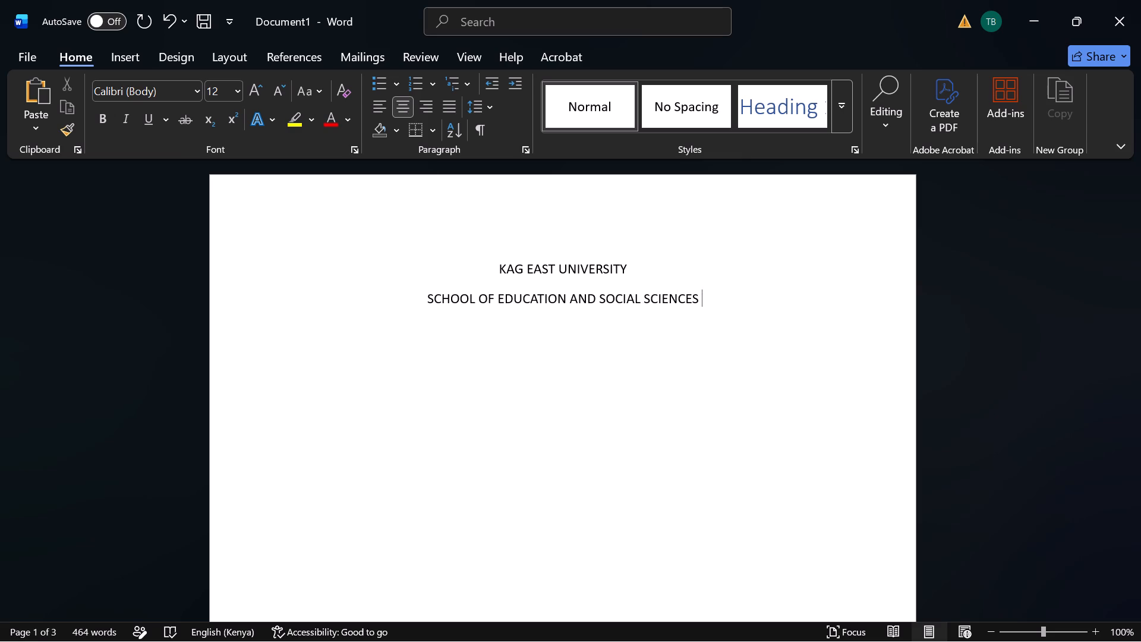
key("Return")
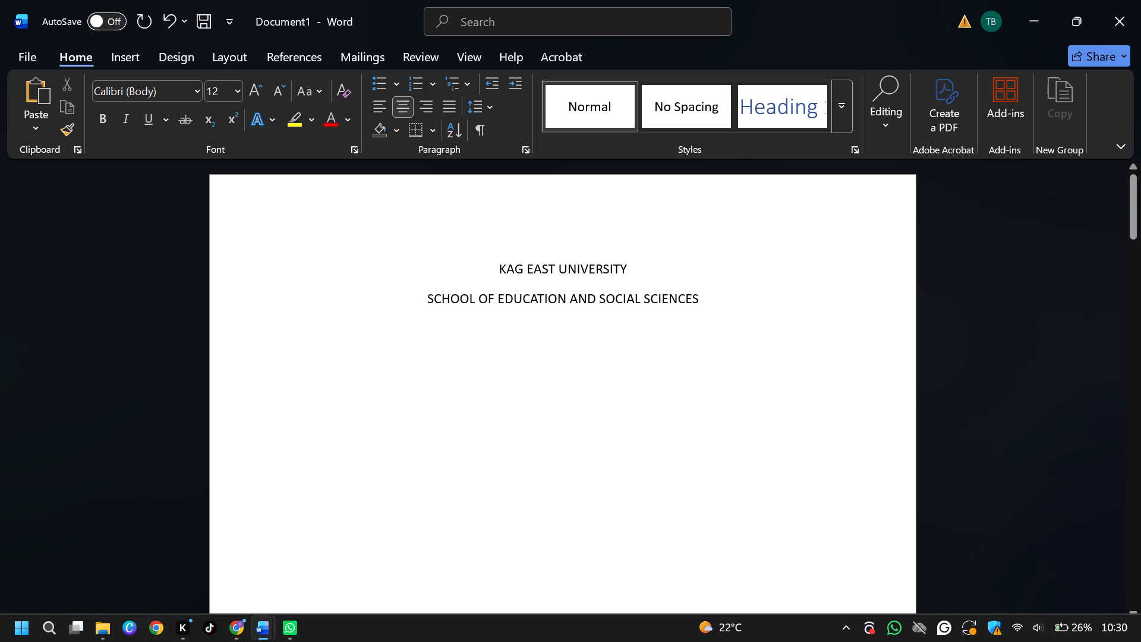
Switch to Chrome, examine the CAT 3 assignment page on the e-learning site, and go back from it.
left_click(237, 624)
left_click(322, 3)
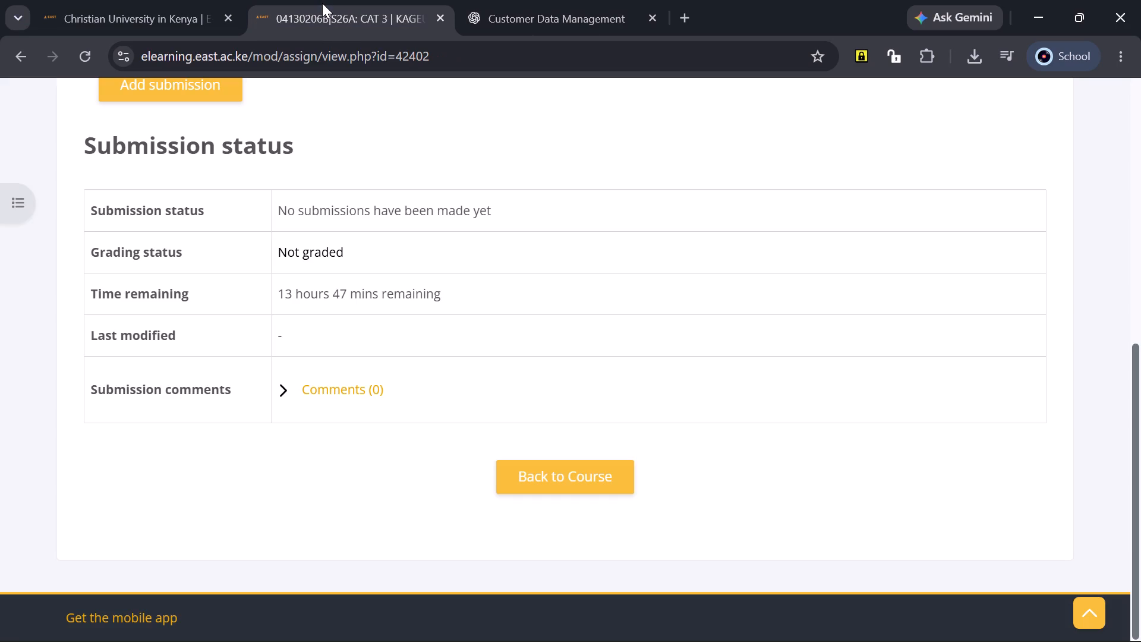
scroll(283, 193, "up", 5)
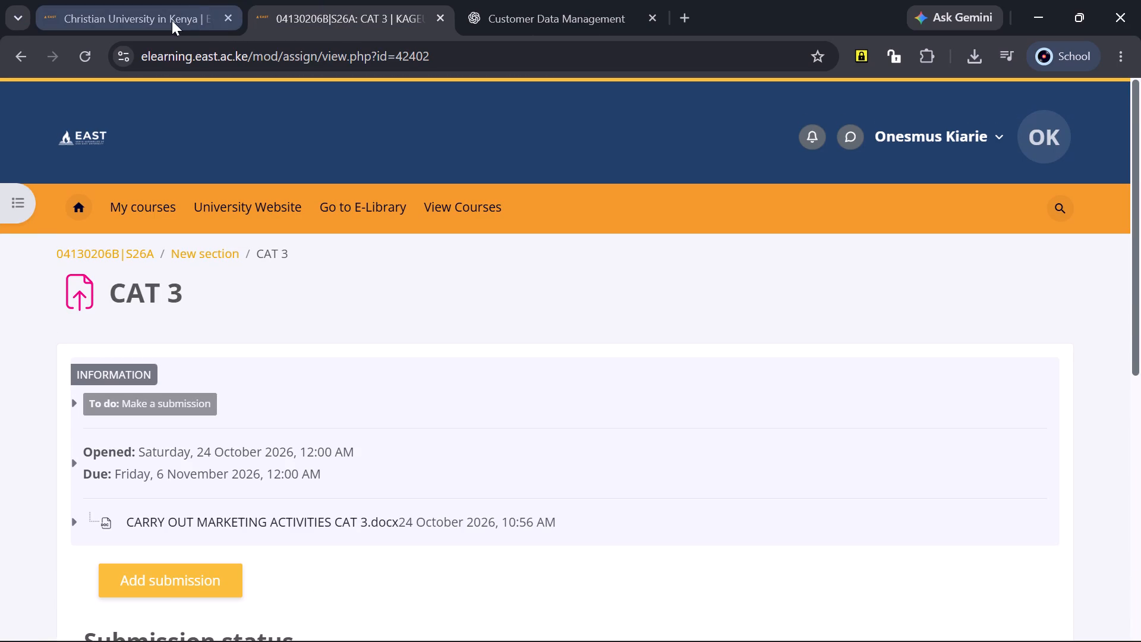
scroll(255, 221, "right", 1)
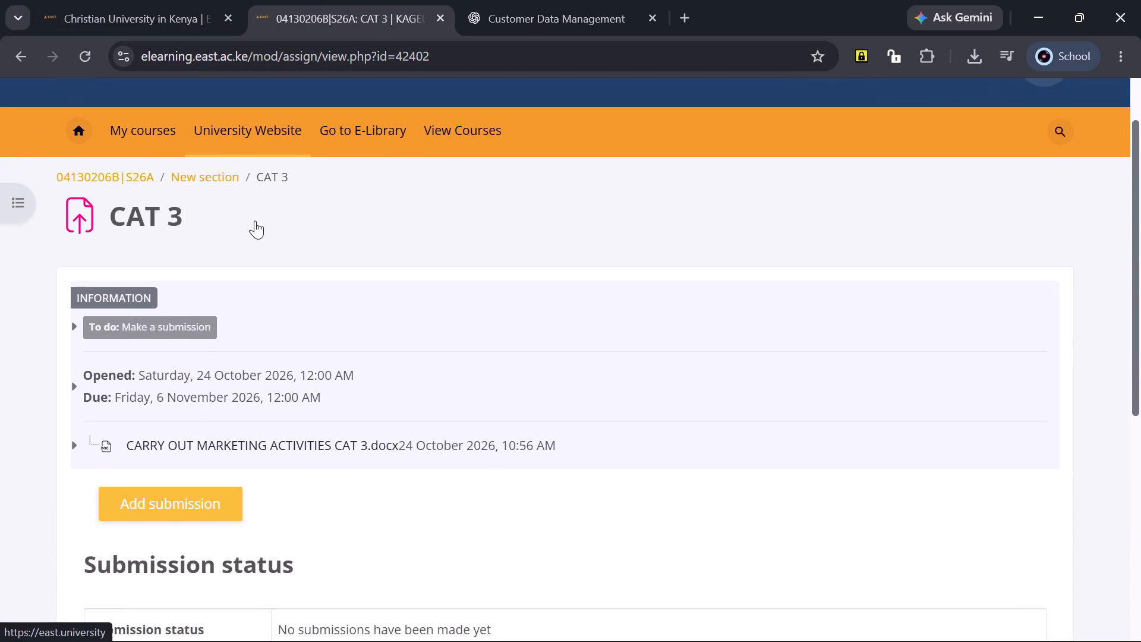
scroll(255, 221, "right", 1)
left_click(98, 166)
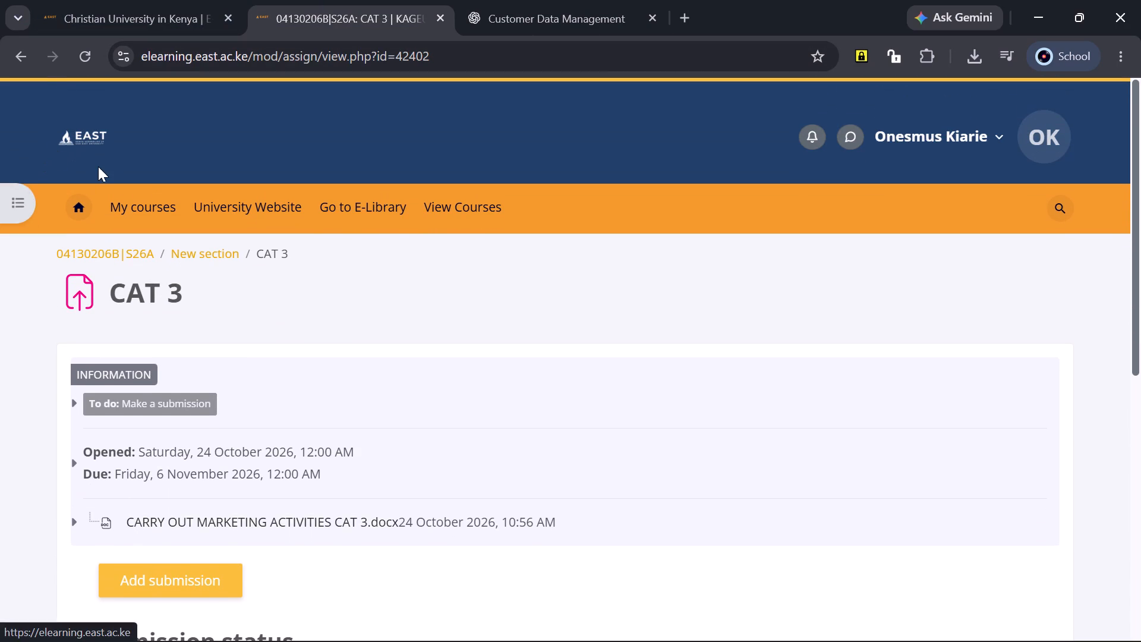
left_click(18, 62)
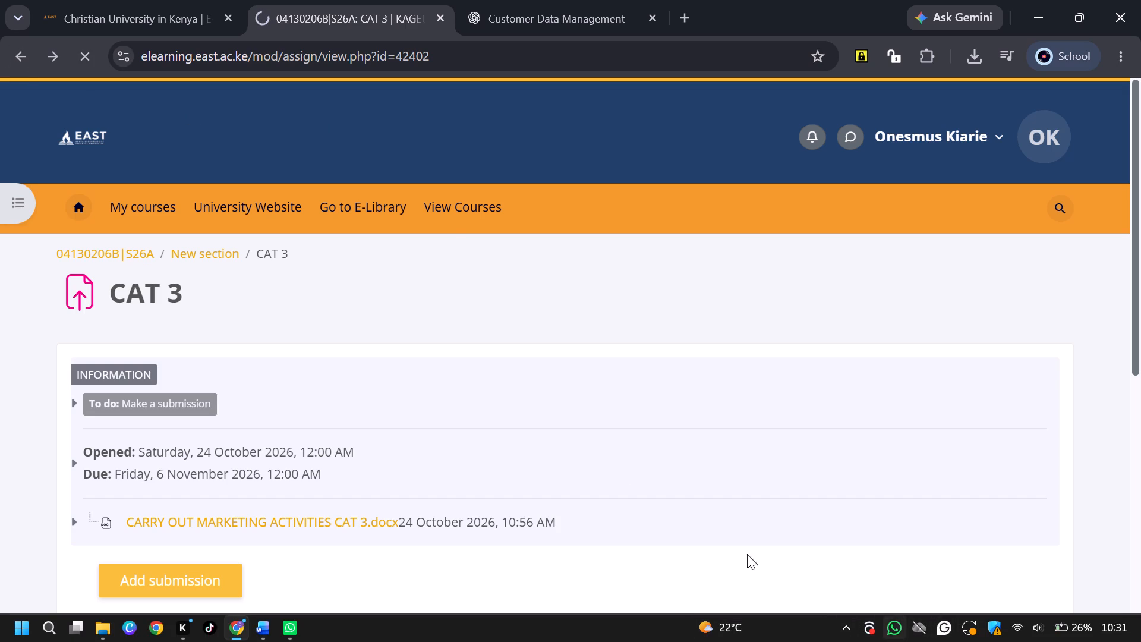
scroll(377, 208, "down", 1)
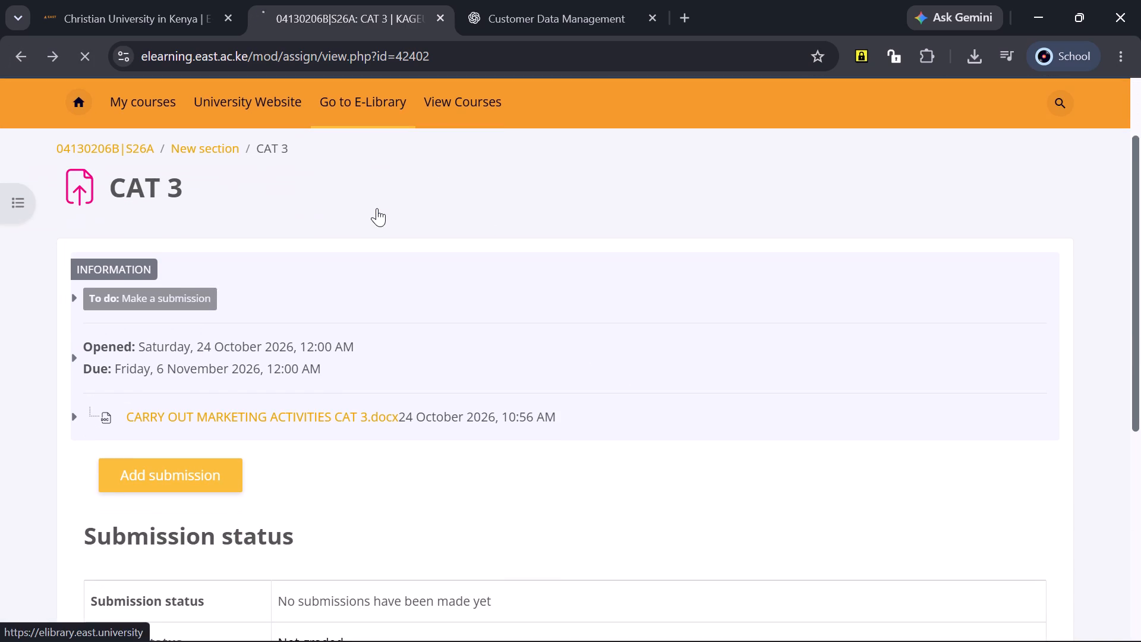
scroll(377, 208, "down", 2)
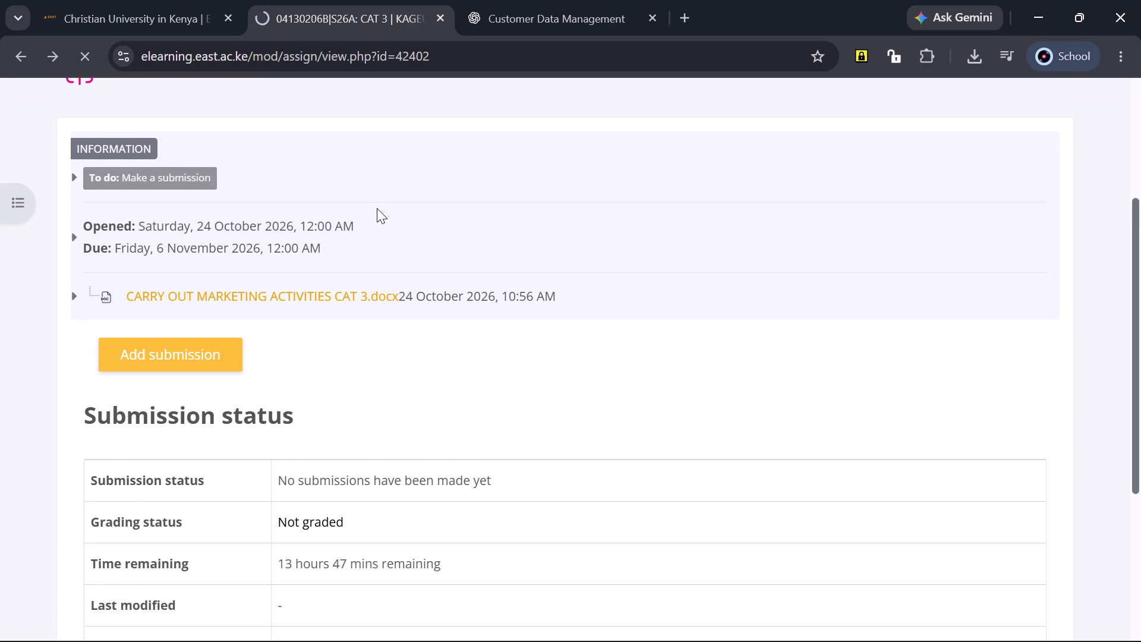
scroll(377, 208, "down", 2)
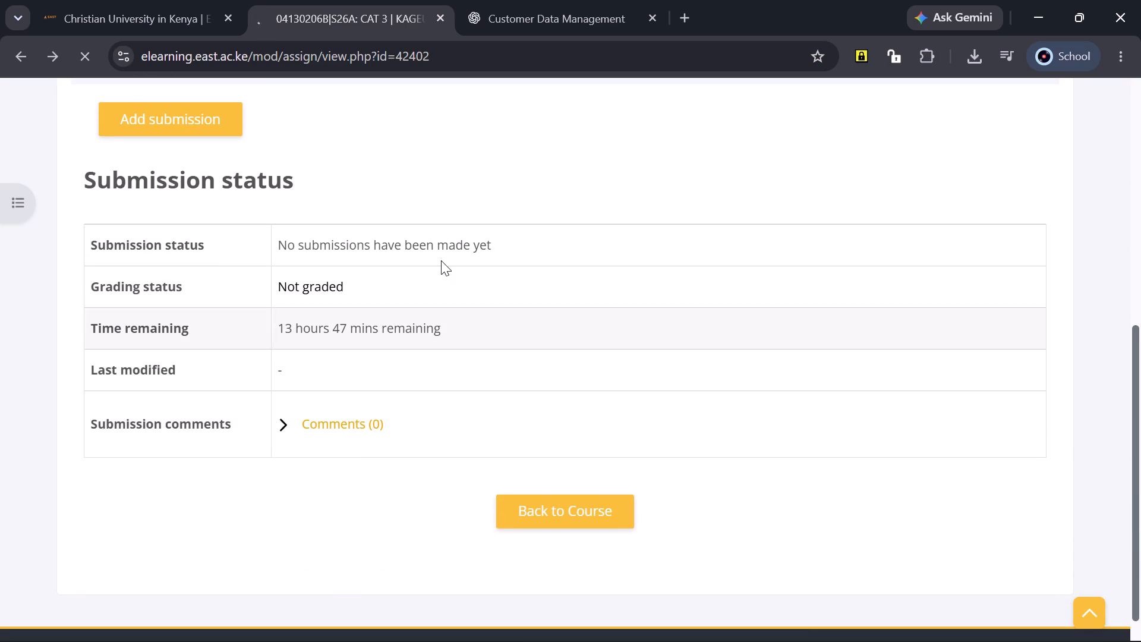
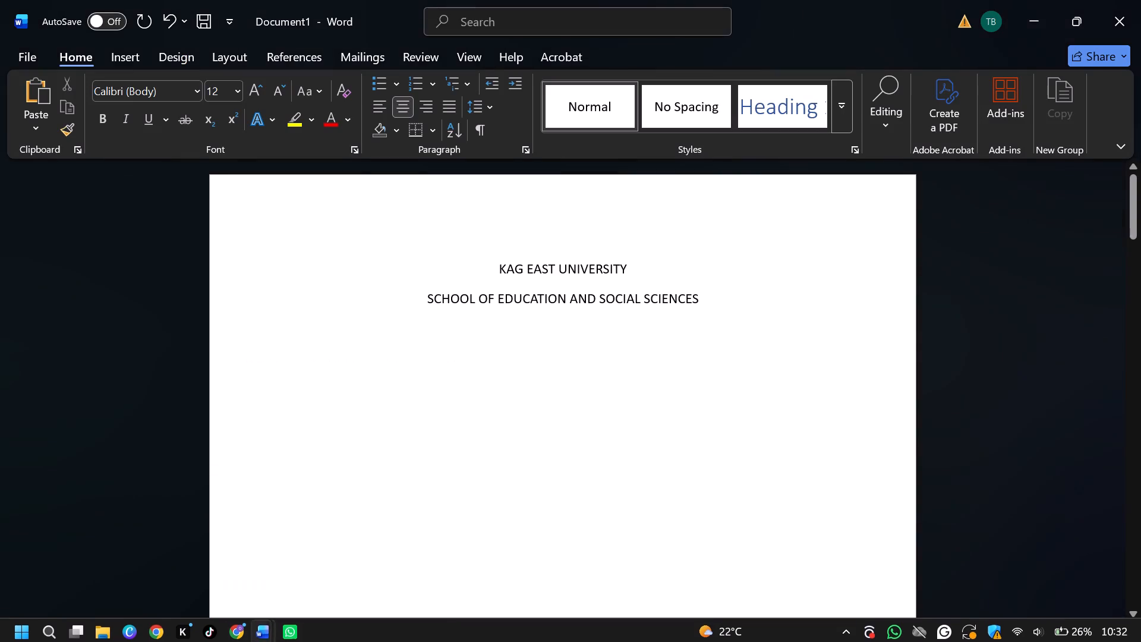
Paste the copied course title "Carry Out Marketing Activities" as a third centred line below the school line.
left_click(543, 356)
left_click(560, 346)
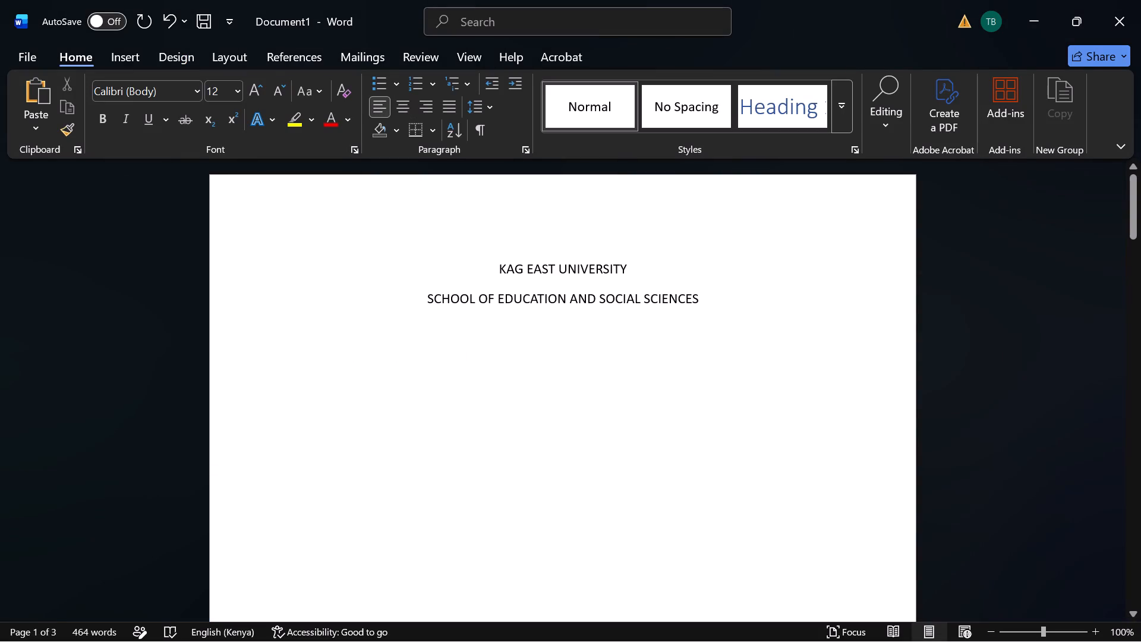
left_click(714, 302)
key("Return")
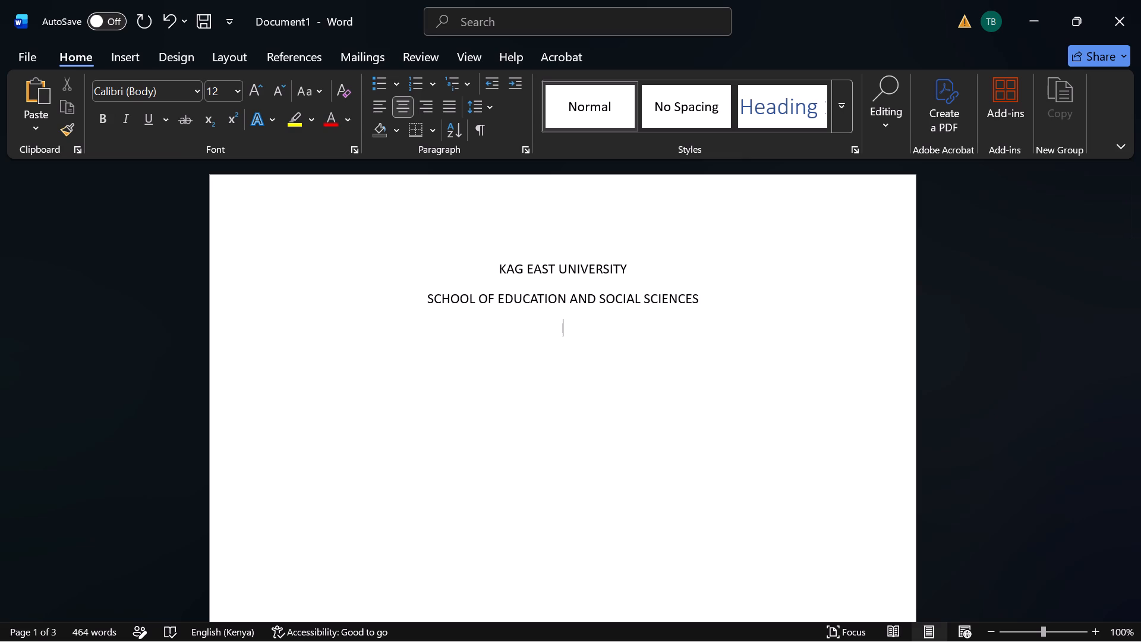
key("ctrl+v")
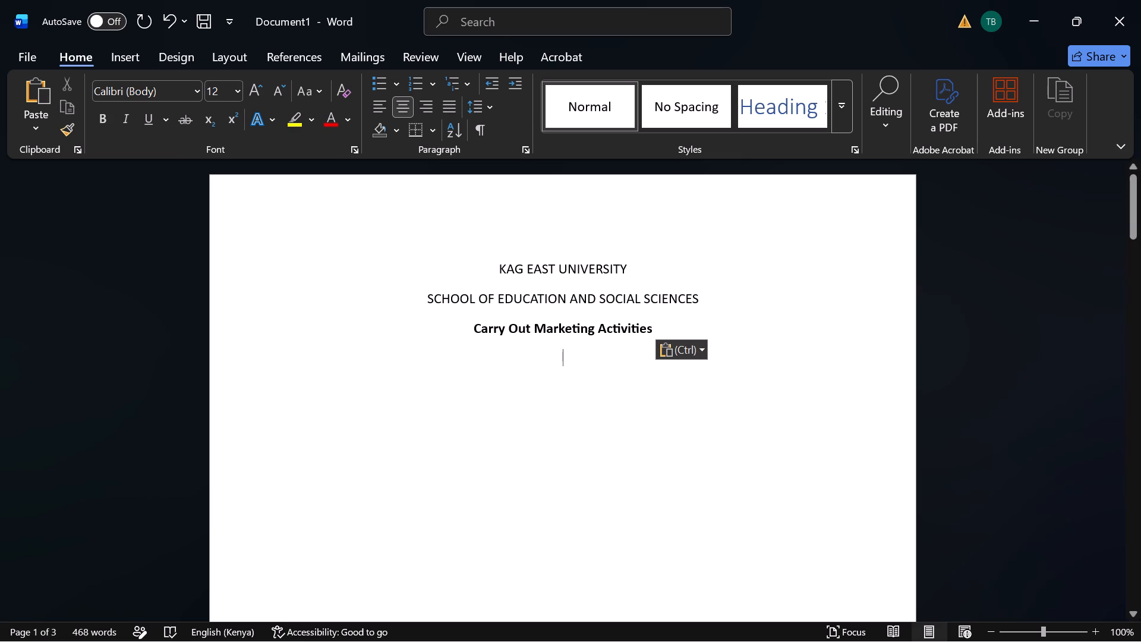
Change the pasted course title to uppercase and start a new line below it.
left_click_drag(657, 331, 458, 320)
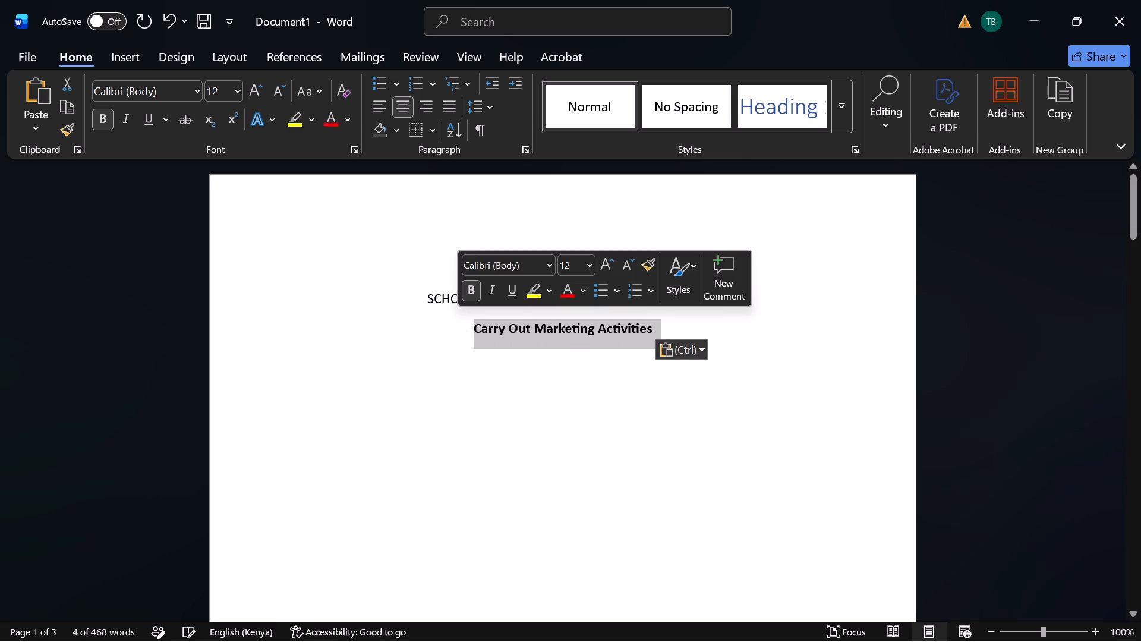
left_click(473, 295)
left_click(473, 295)
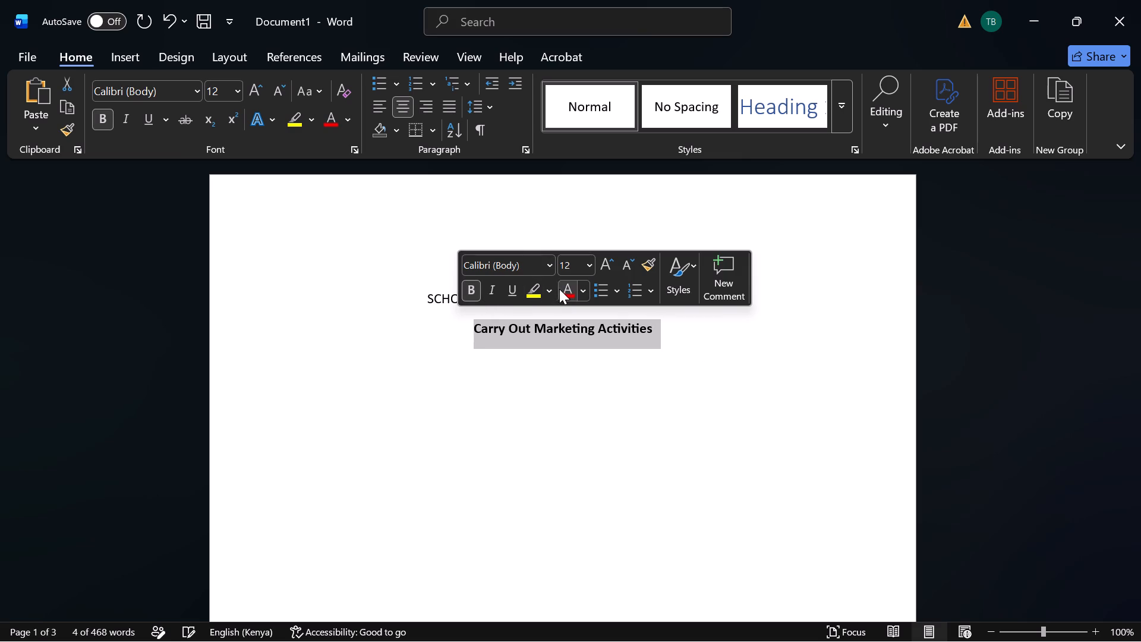
left_click(318, 88)
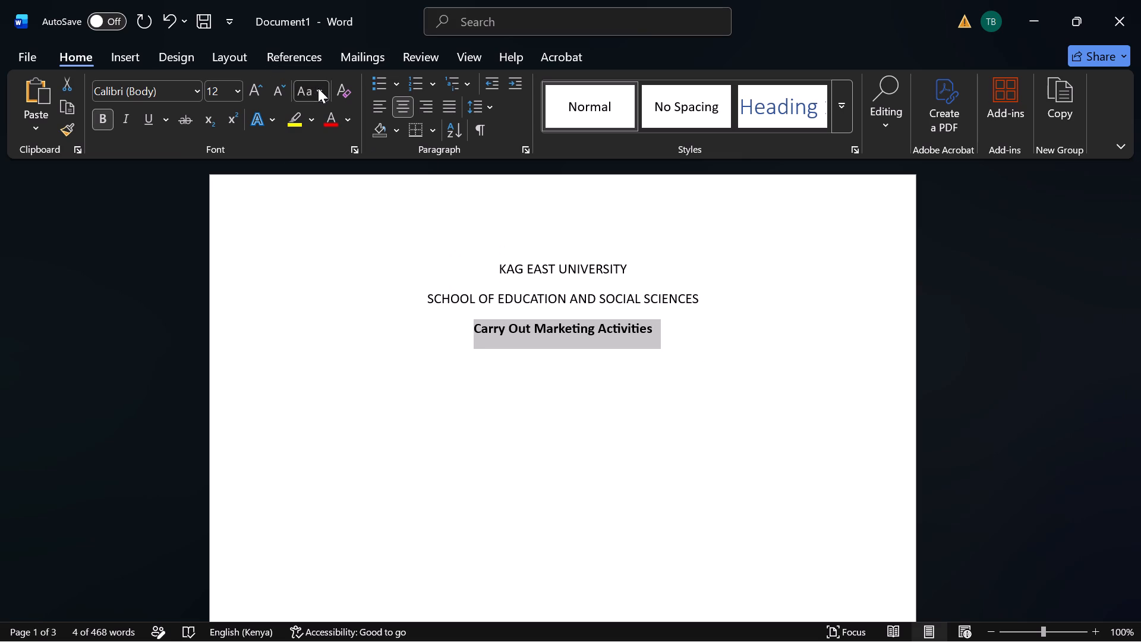
left_click(367, 166)
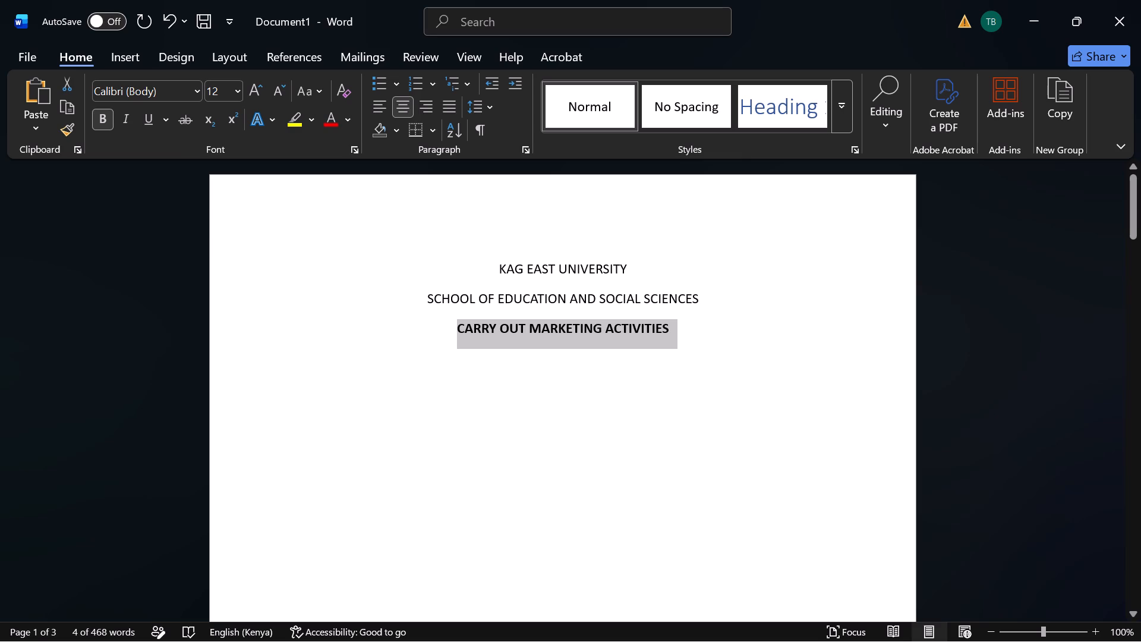
left_click(677, 328)
key("Return")
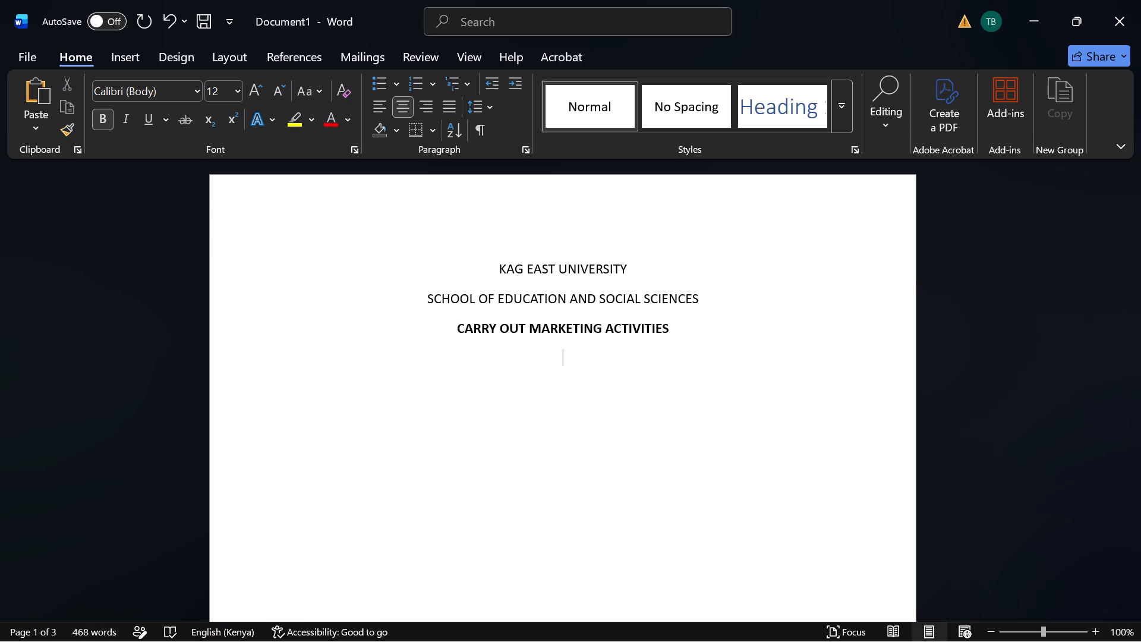
Insert the label "UNIT: " in capitals before the CARRY OUT MARKETING ACTIVITIES title.
left_click(460, 324)
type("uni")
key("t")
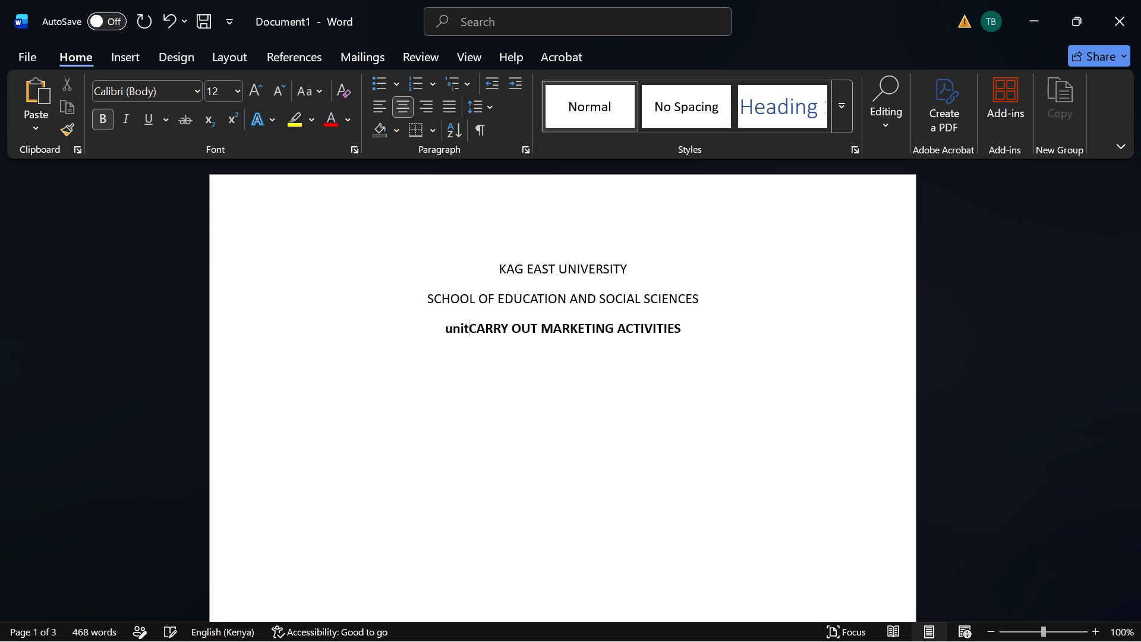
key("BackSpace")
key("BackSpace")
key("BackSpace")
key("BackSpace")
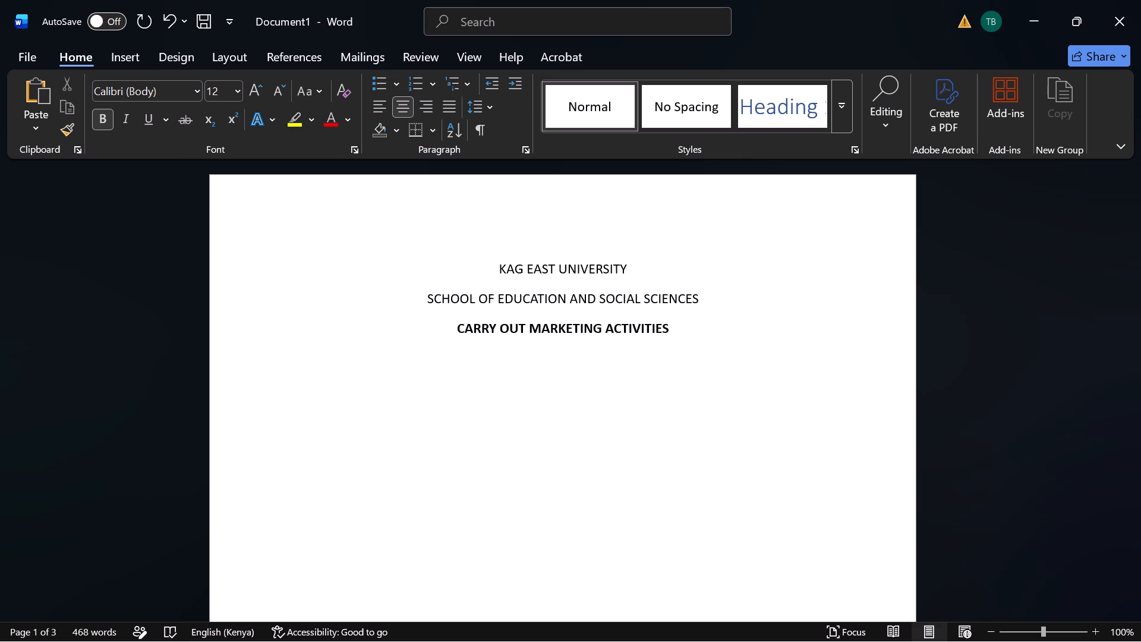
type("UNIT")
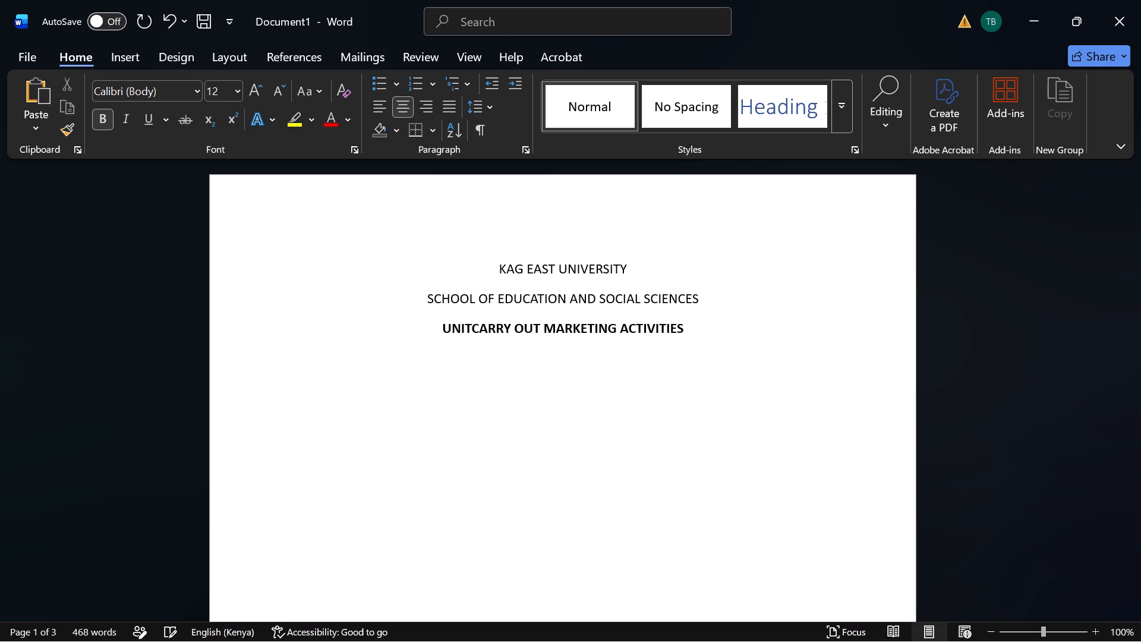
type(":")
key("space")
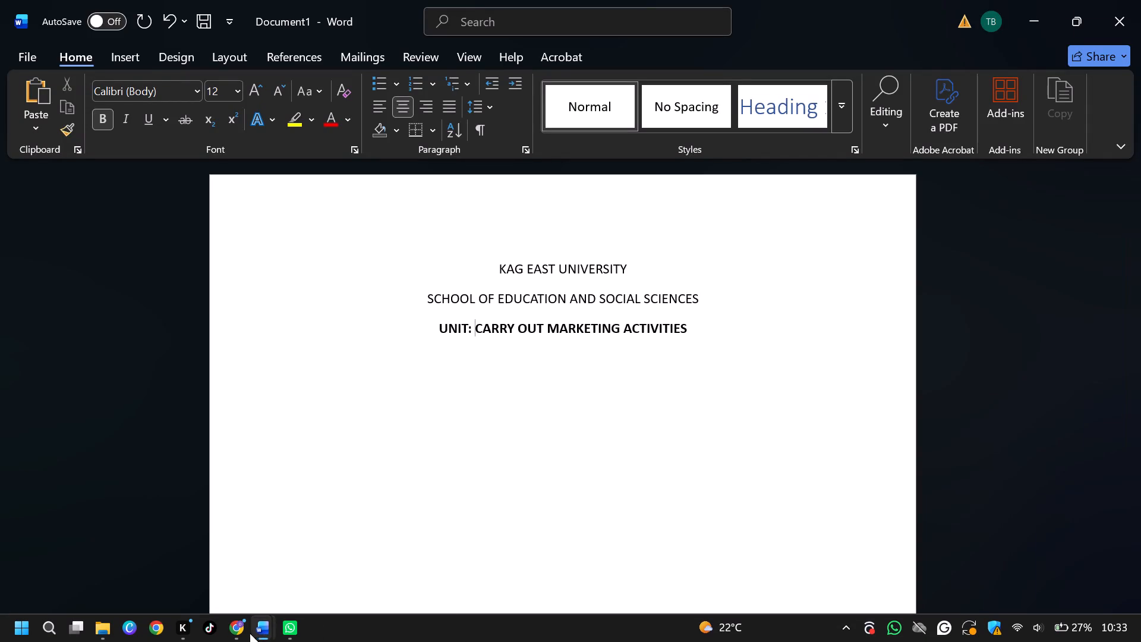
Look up the course's unit code on the e-learning home page in Chrome, and insert 04130206B after "UNIT:" in Word's Document1.
left_click(239, 630)
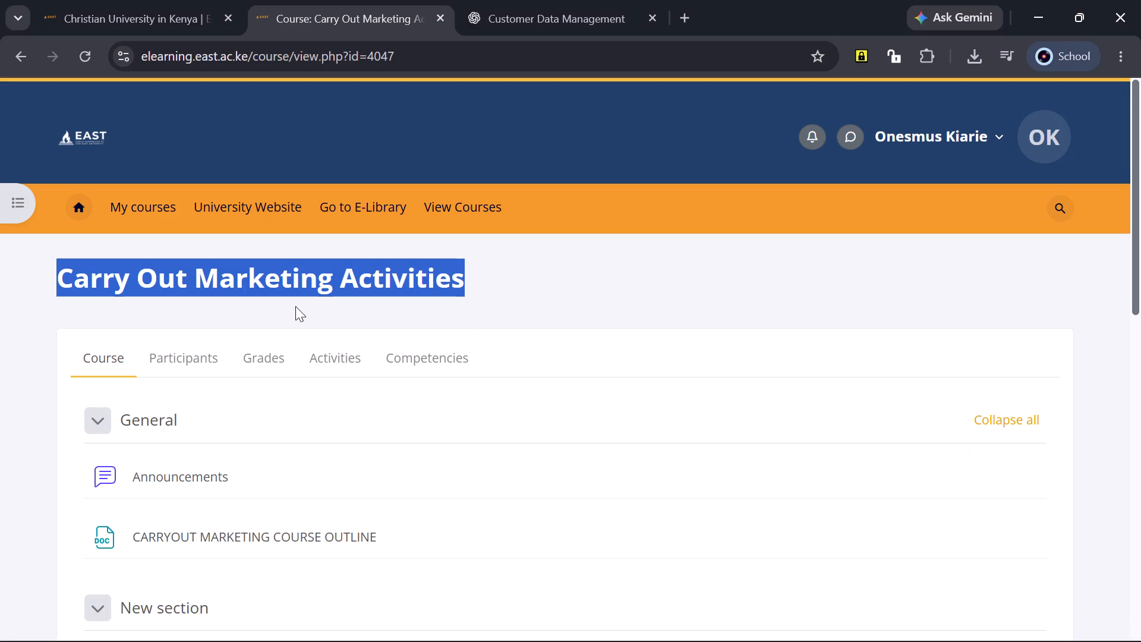
scroll(333, 337, "down", 4)
scroll(333, 337, "up", 1)
left_click(20, 58)
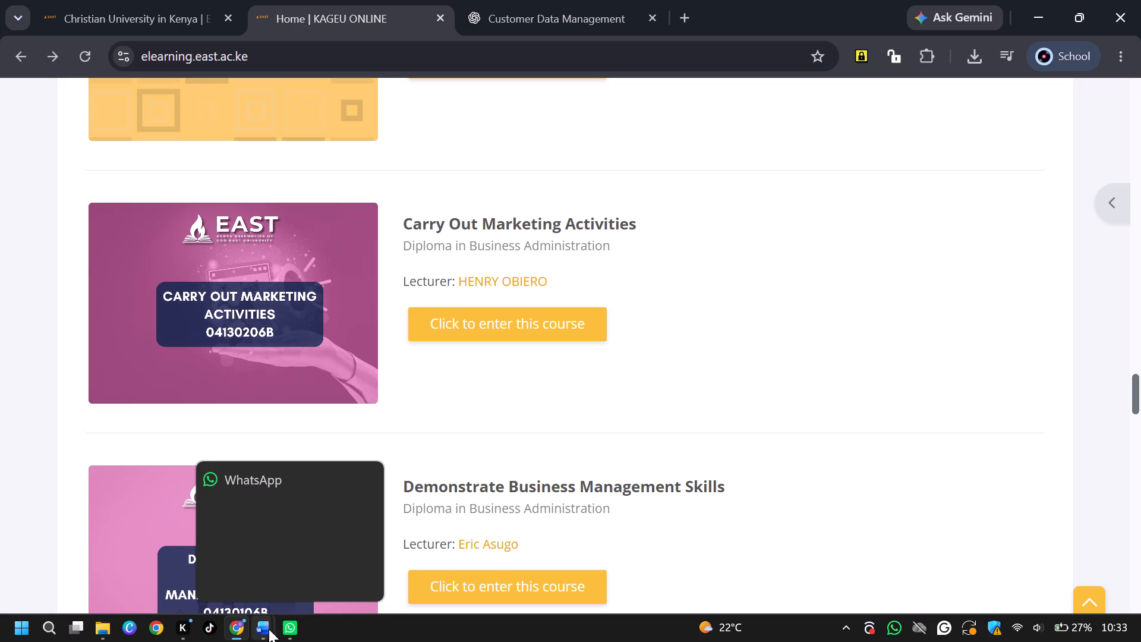
left_click(339, 568)
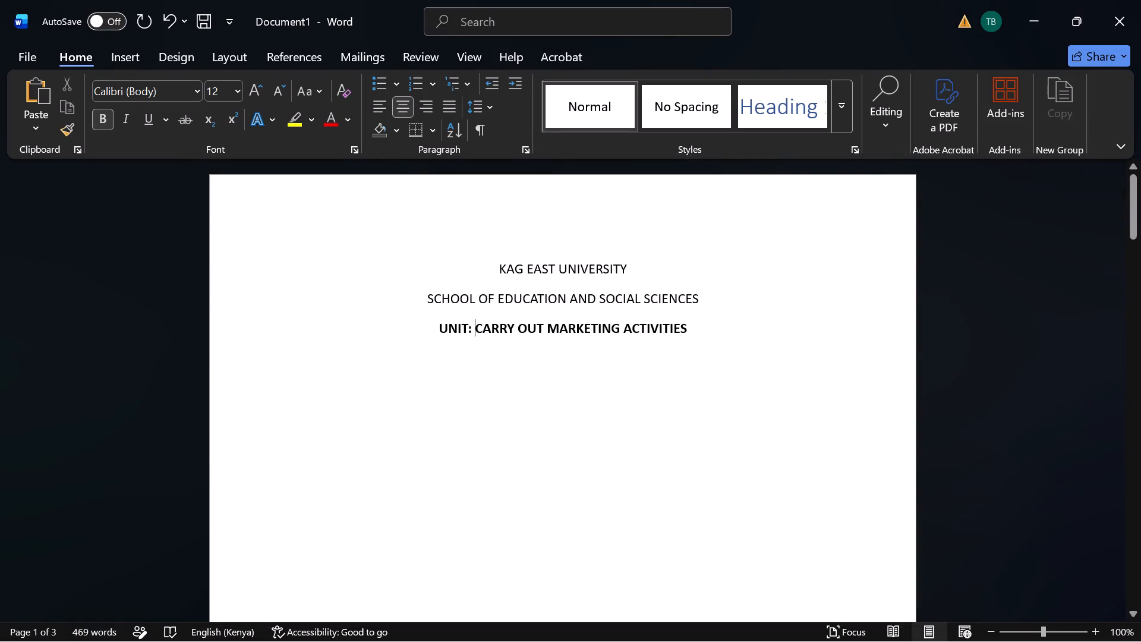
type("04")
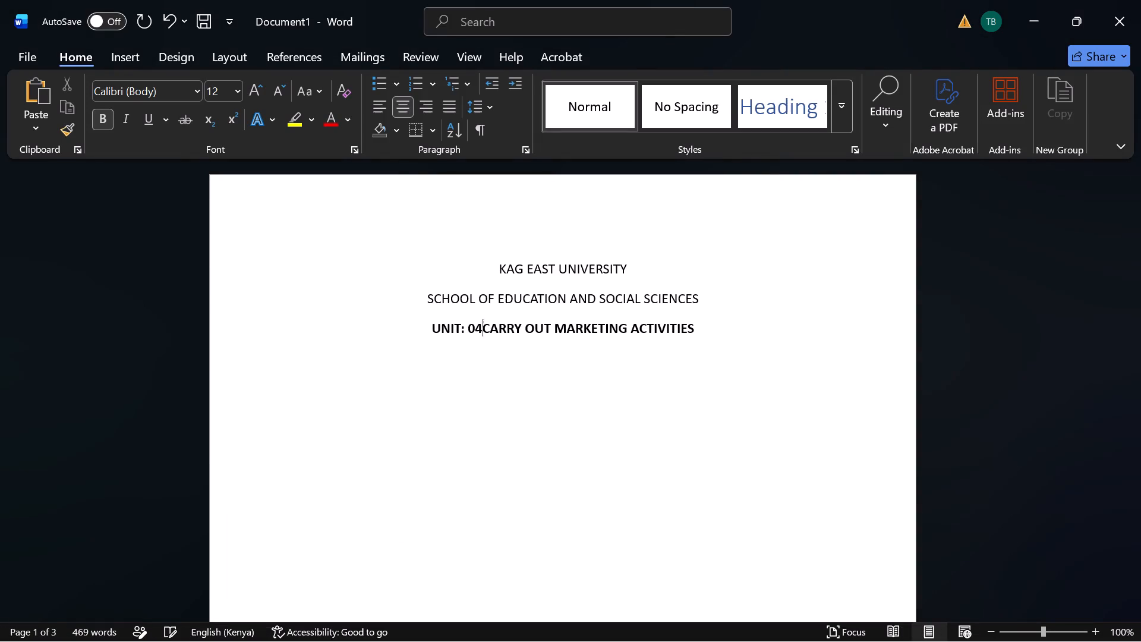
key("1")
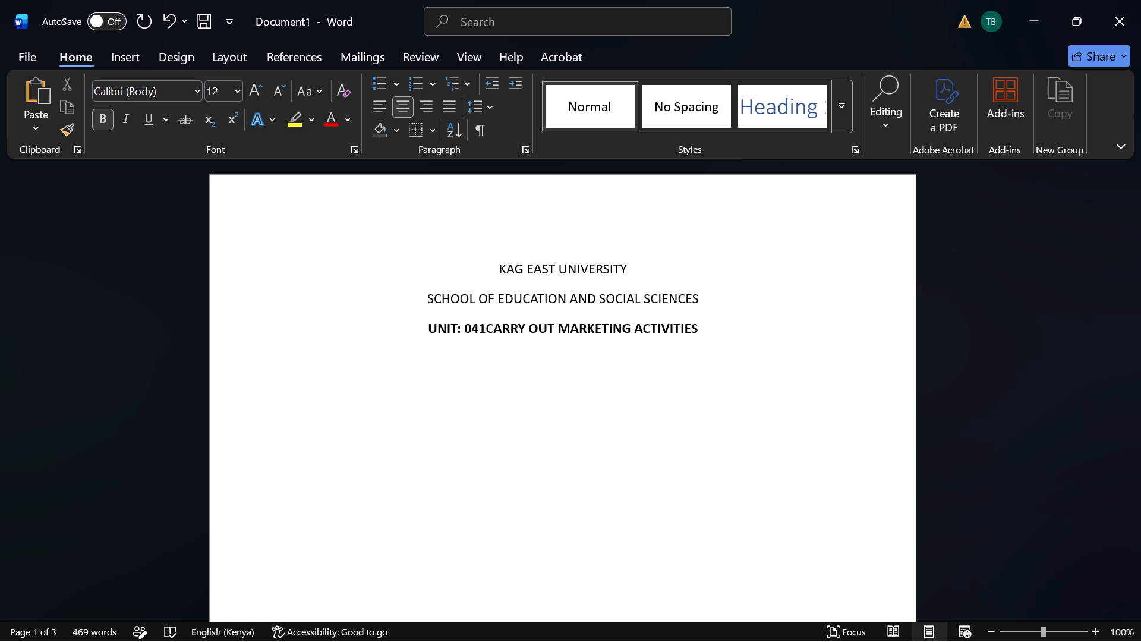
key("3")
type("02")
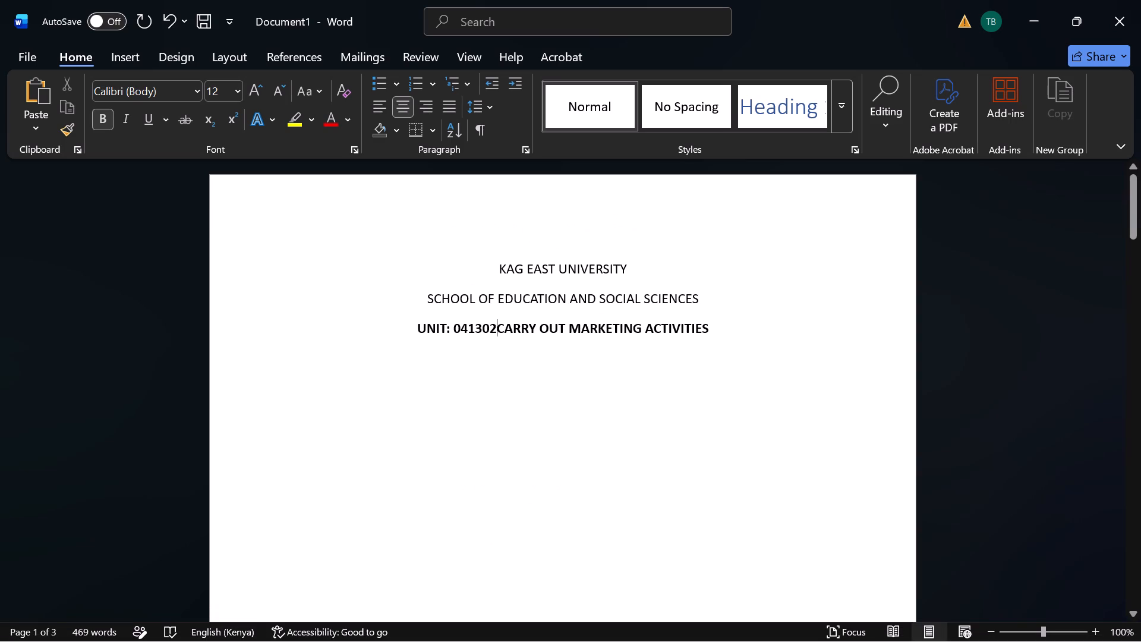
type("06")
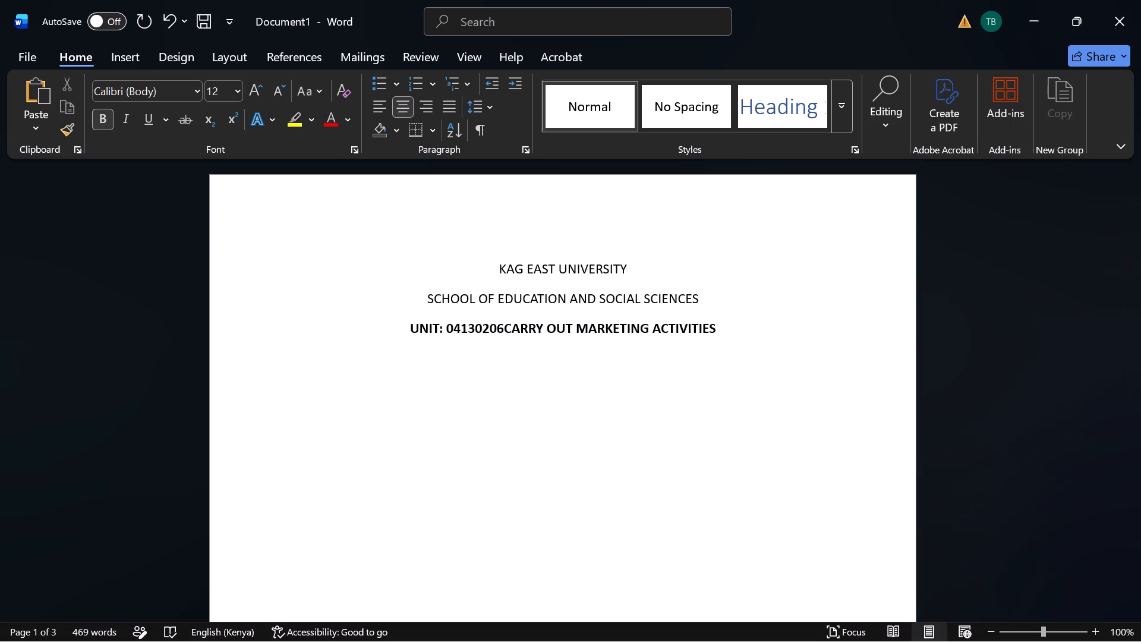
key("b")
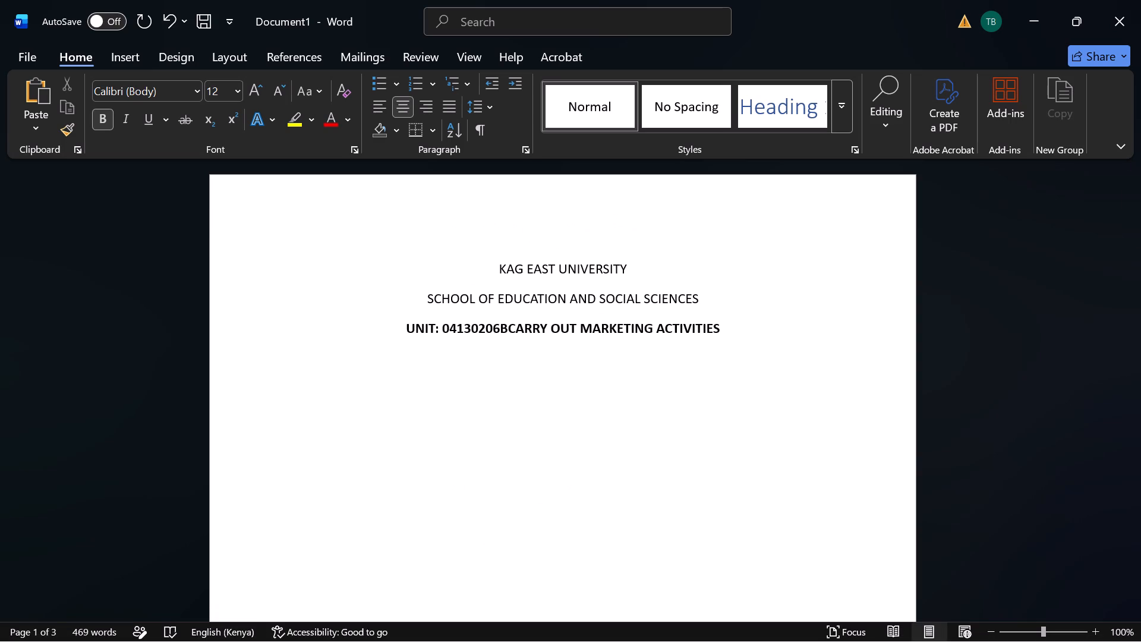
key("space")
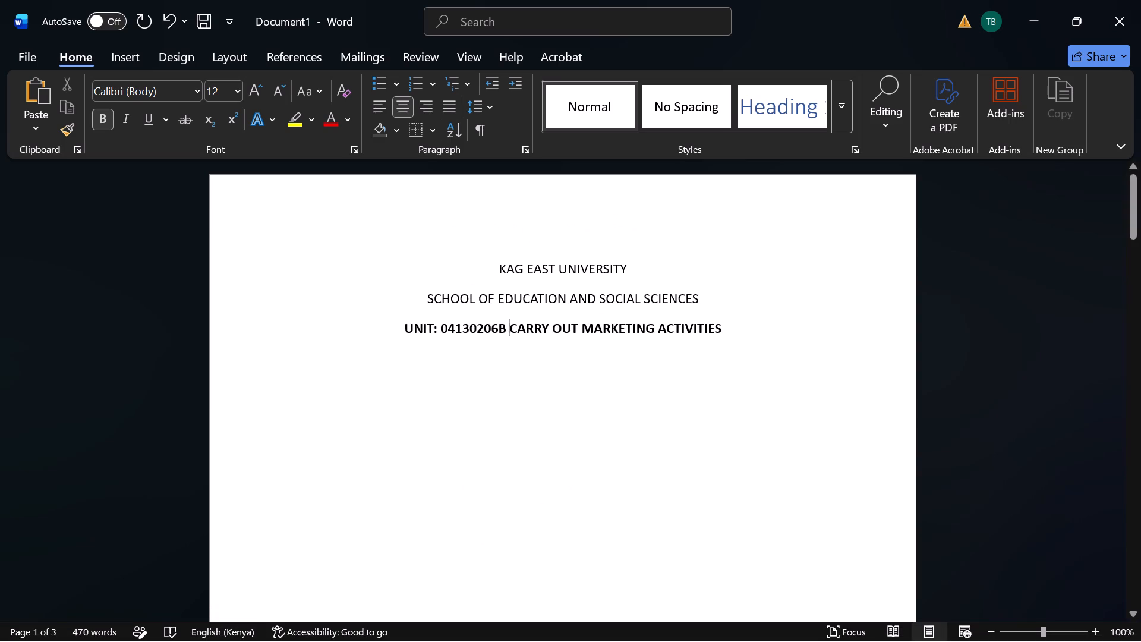
Add a centred bold line below the unit line with the label "NAME:" and the student's name in capitals.
left_click(726, 328)
key("Return")
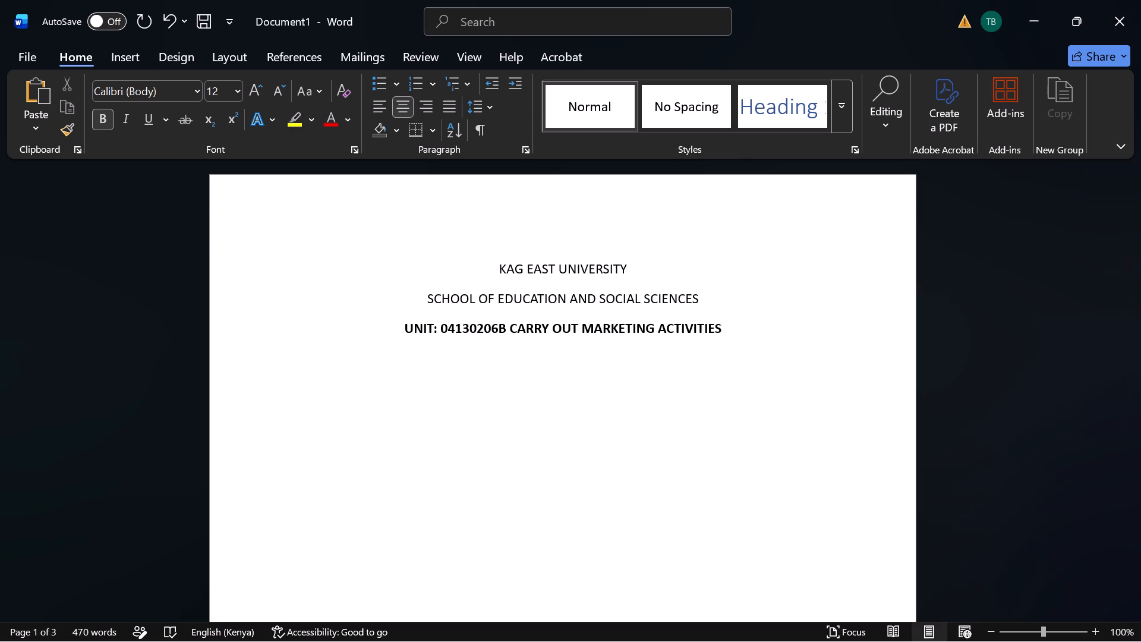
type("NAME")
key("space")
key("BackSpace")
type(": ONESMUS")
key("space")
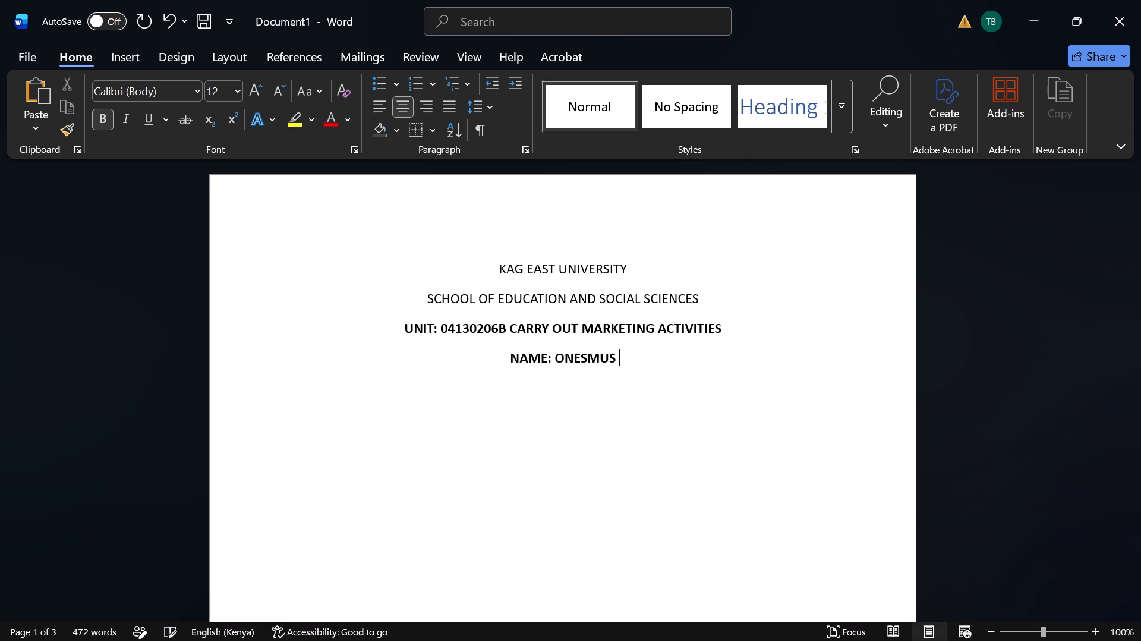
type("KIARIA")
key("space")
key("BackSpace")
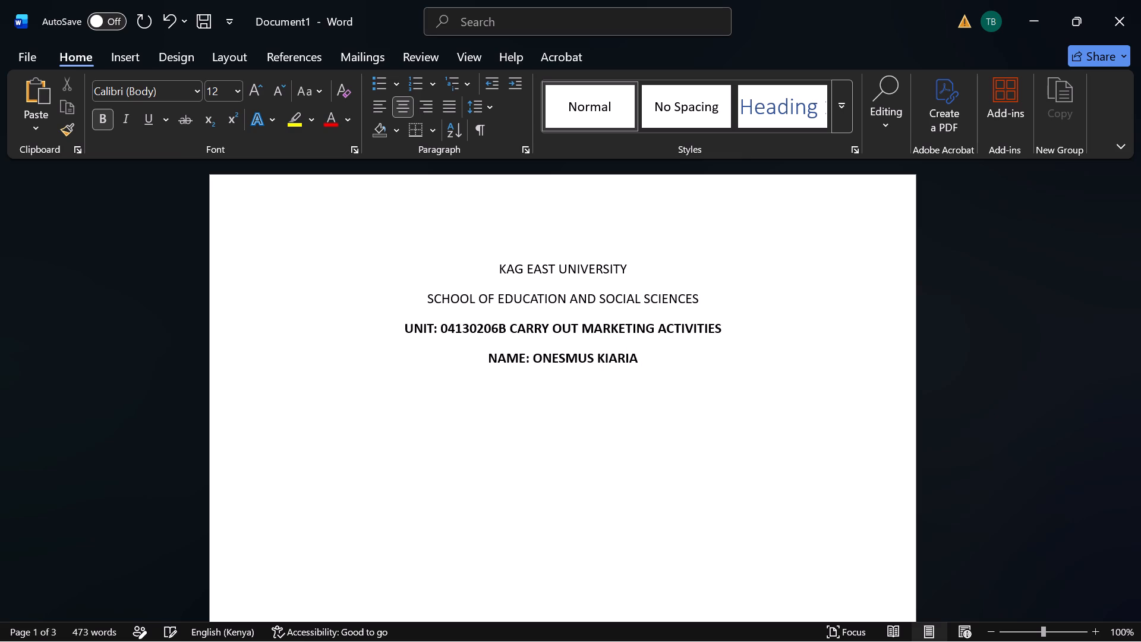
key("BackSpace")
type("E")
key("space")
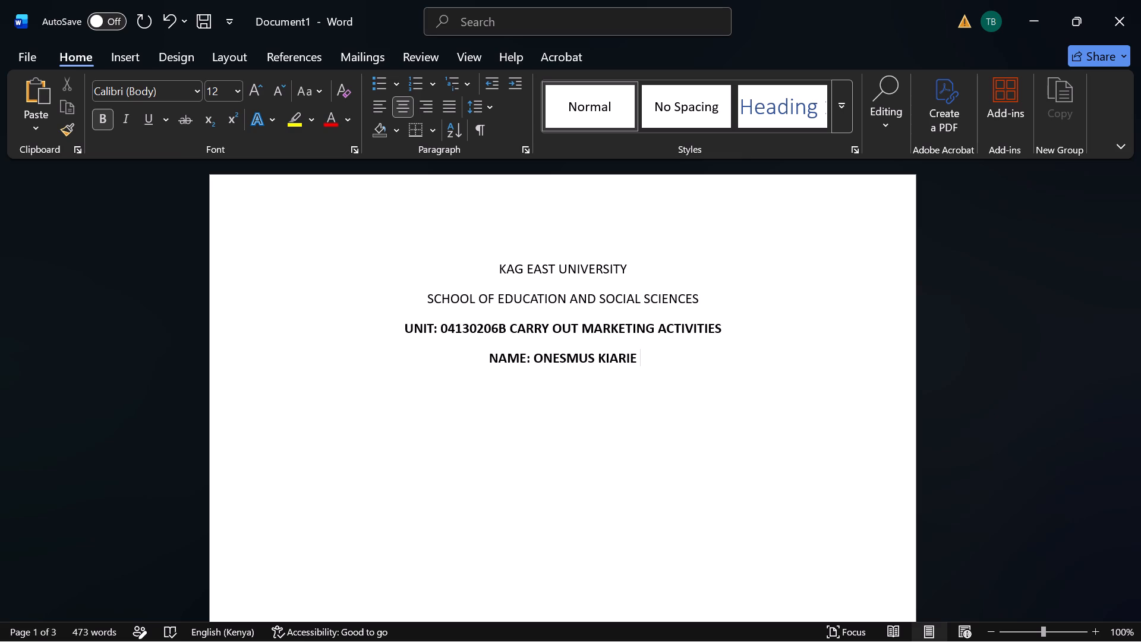
Add another centred line below the name with the label "ADM:" and the student's admission number.
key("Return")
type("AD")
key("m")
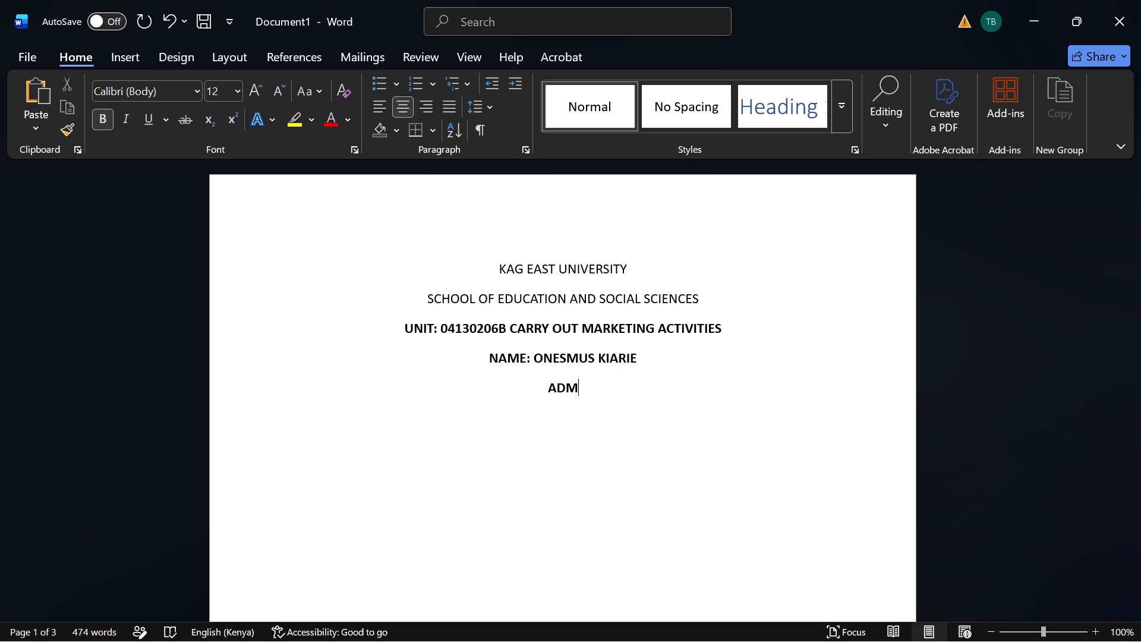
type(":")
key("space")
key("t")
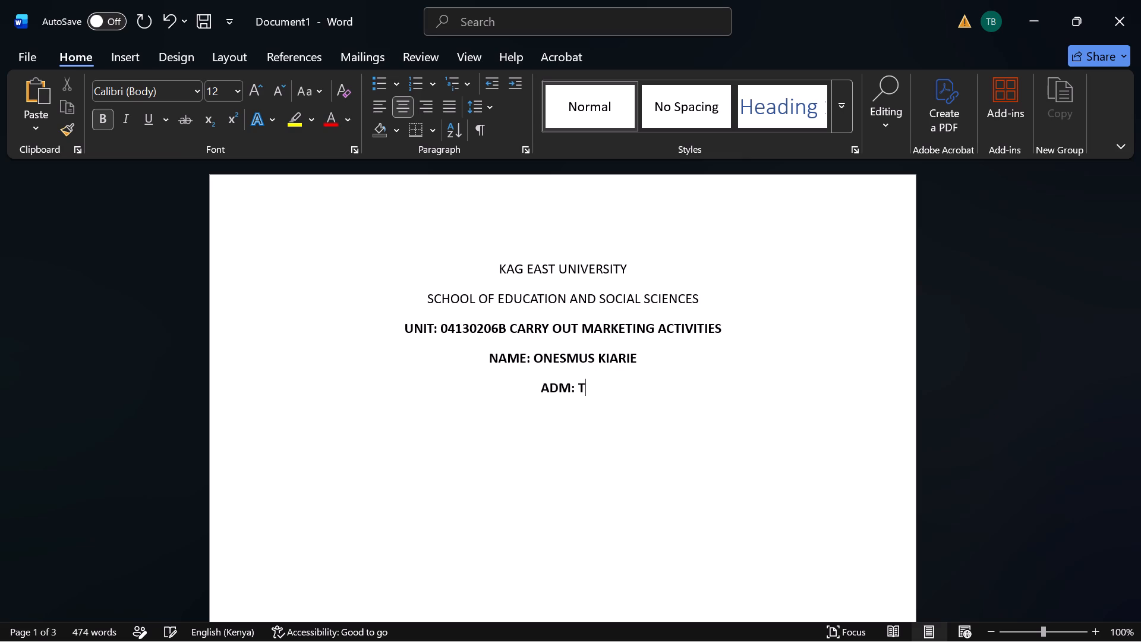
Continue the student's admission number on the "ADM:" line up to and including its first slash.
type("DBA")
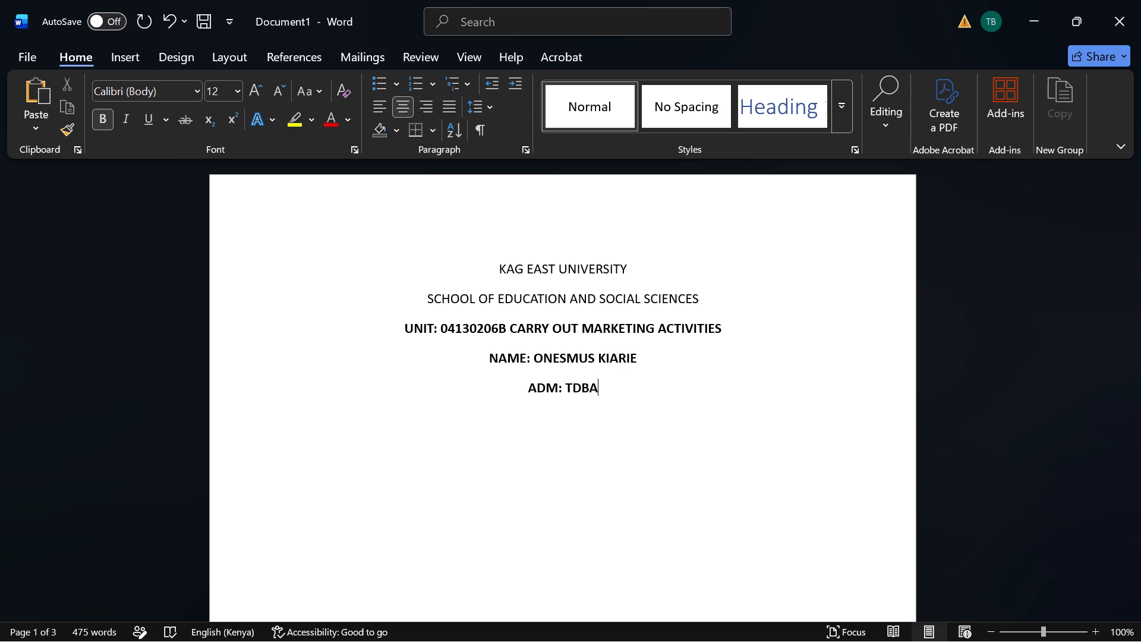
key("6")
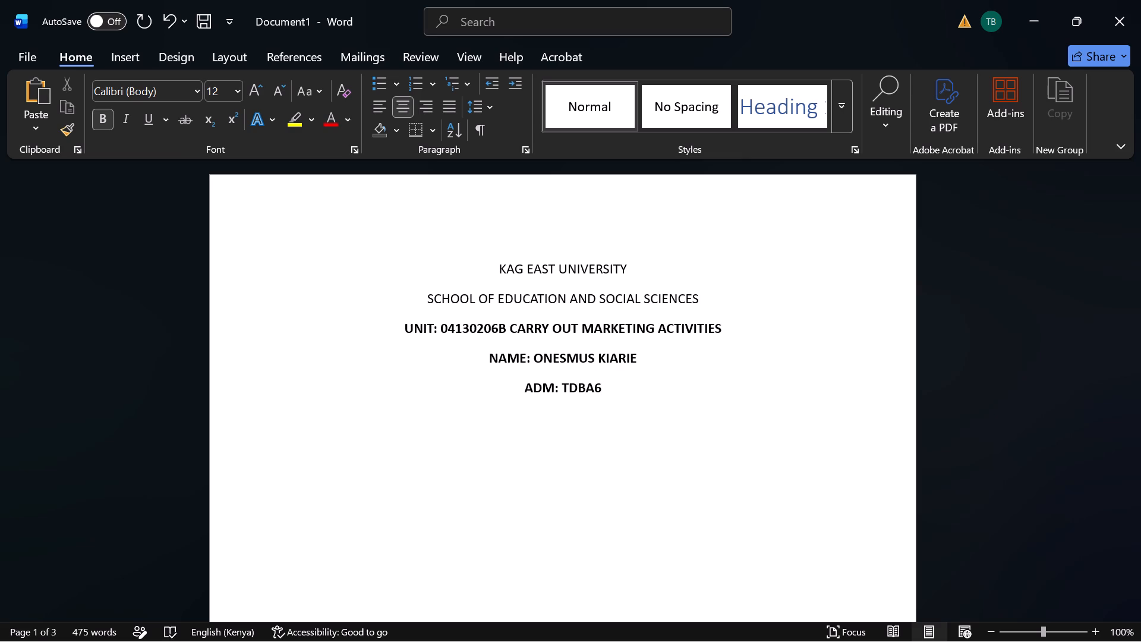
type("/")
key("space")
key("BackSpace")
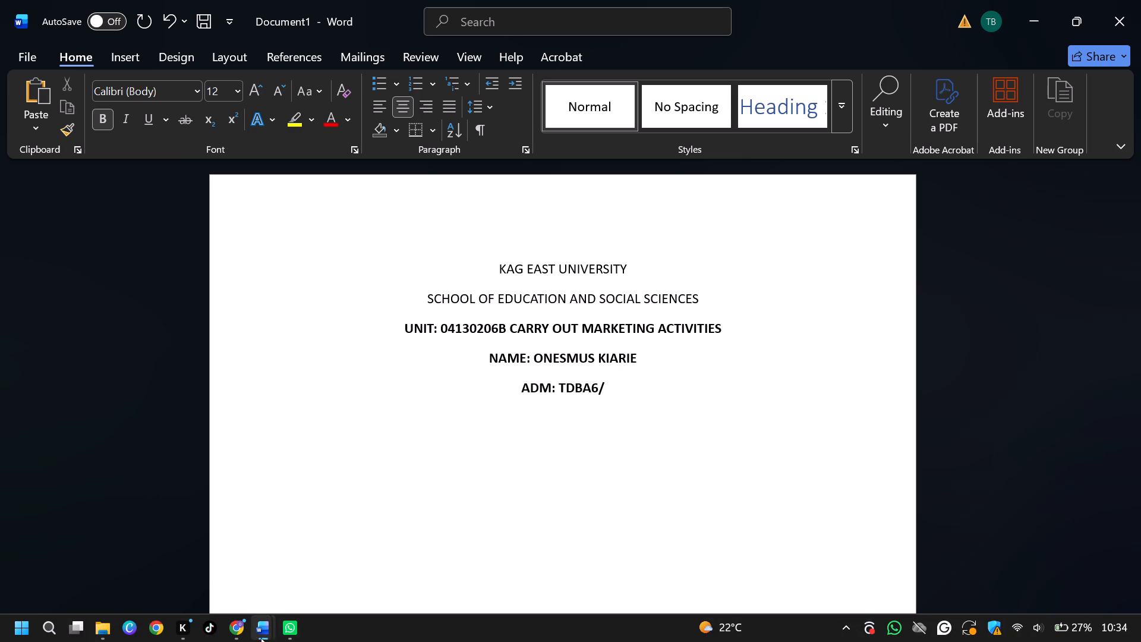
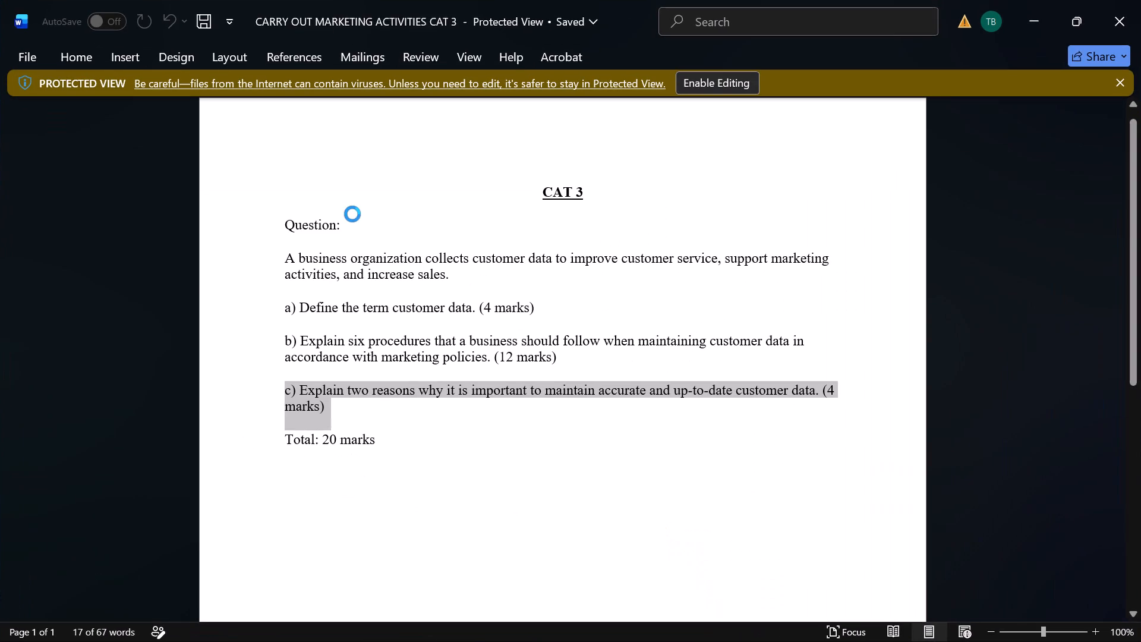
Copy the student's admission number that follows "ADM:" on the cover page of Apply Financial Management Skills CAT 3.
scroll(602, 377, "down", 1)
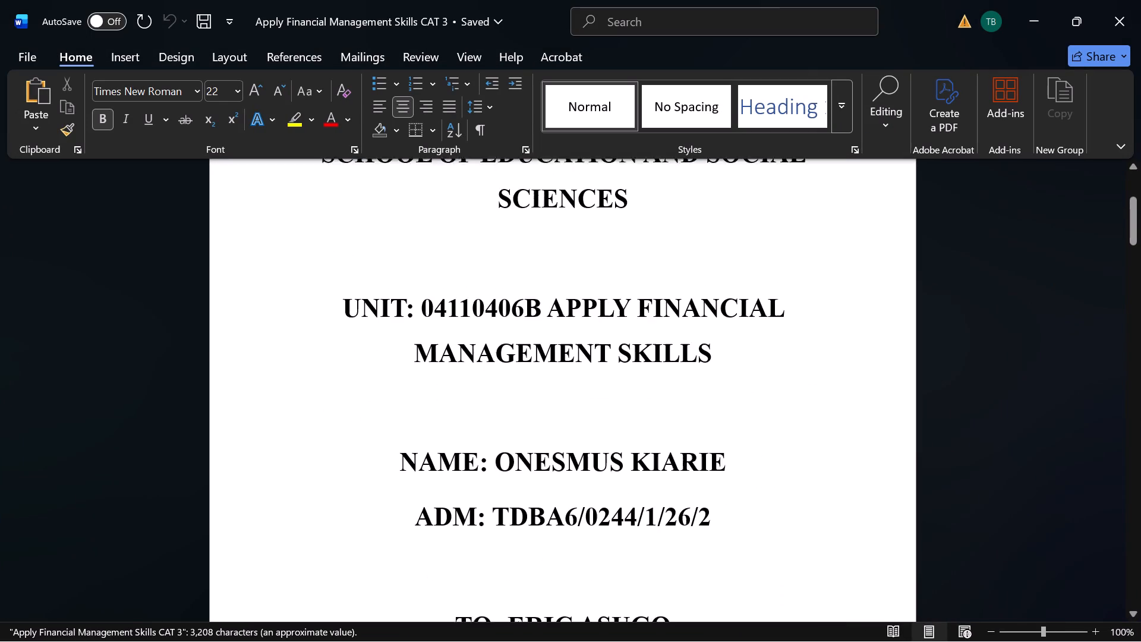
scroll(602, 377, "down", 2)
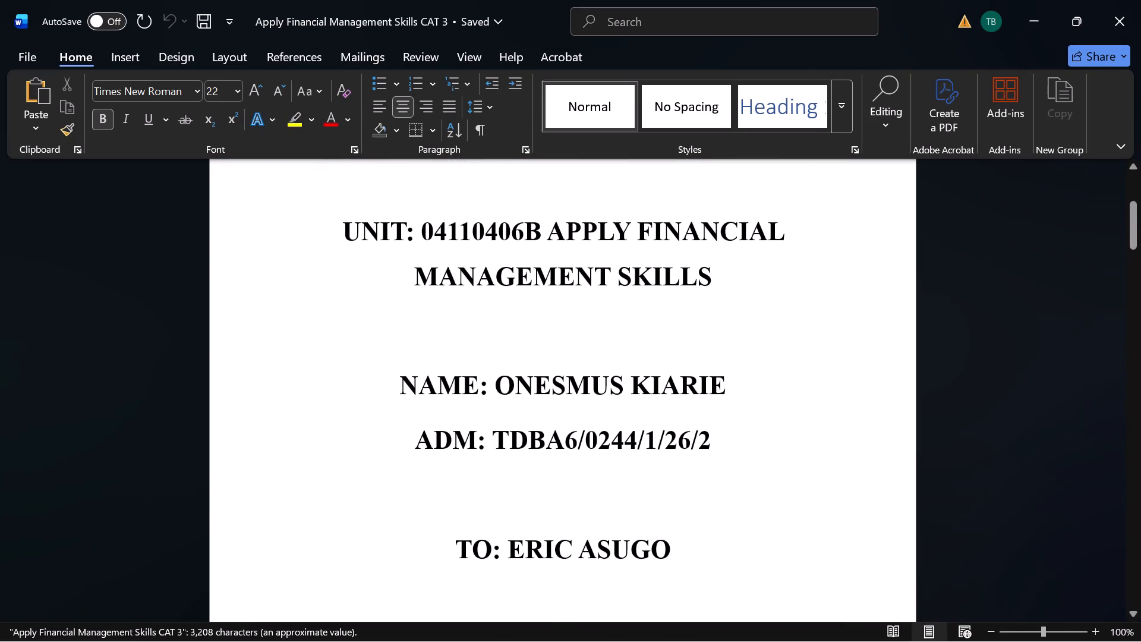
left_click_drag(723, 435, 709, 438)
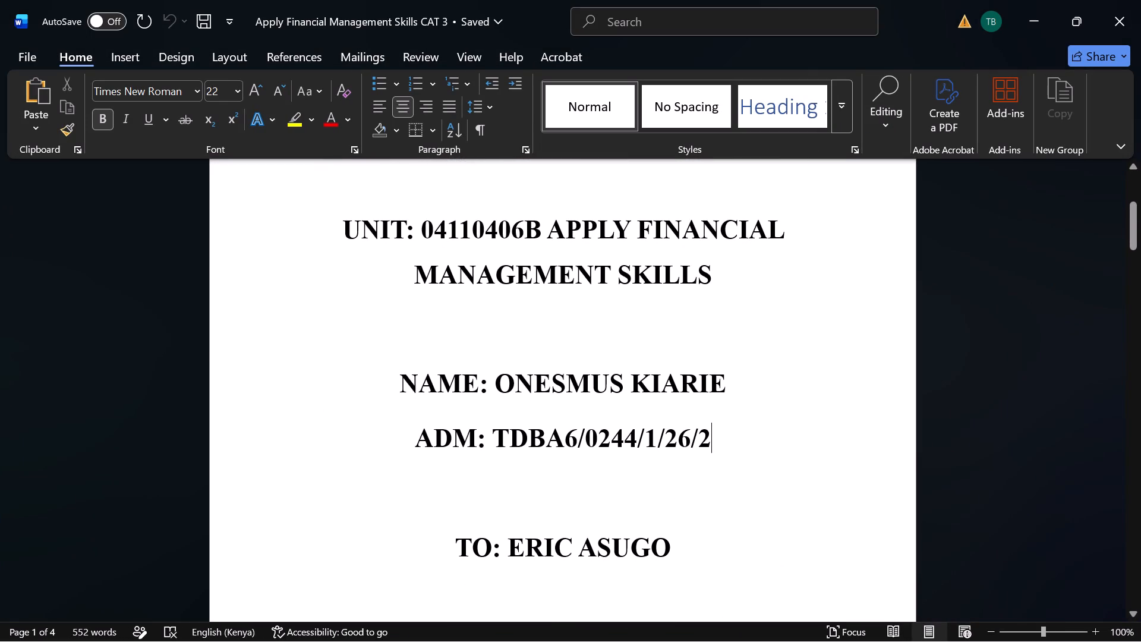
left_click_drag(709, 438, 522, 444)
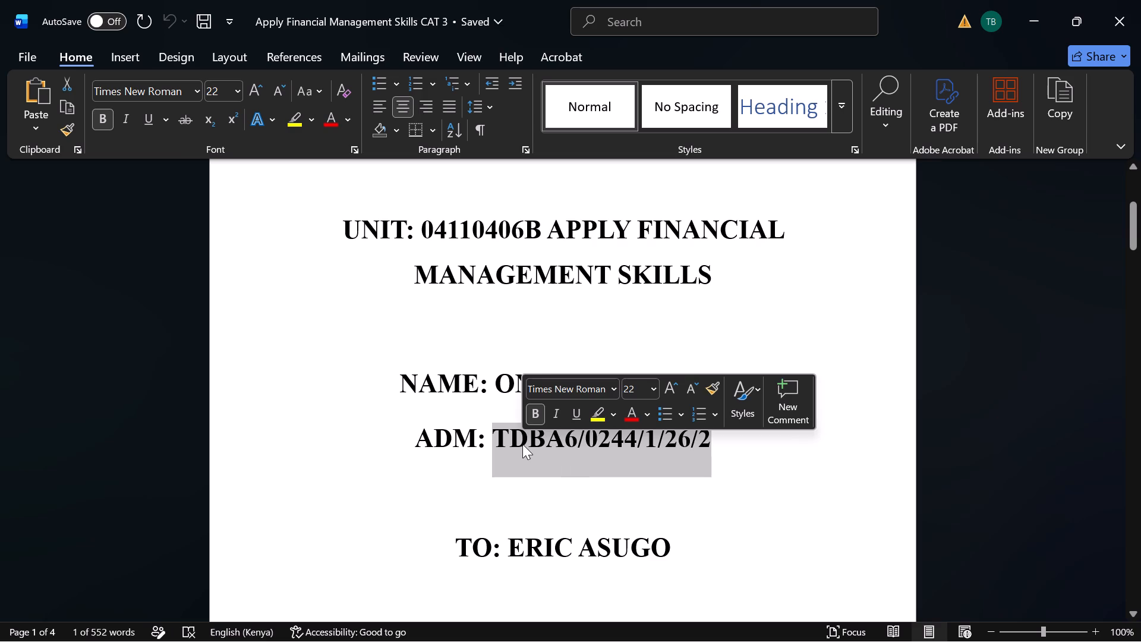
key("ctrl+c")
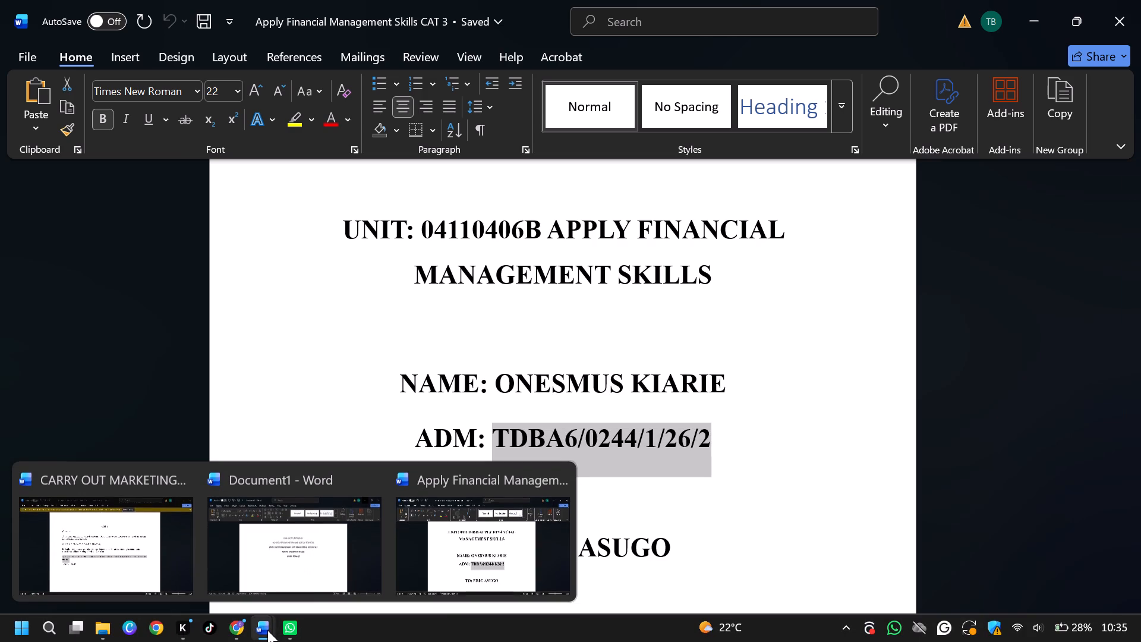
left_click(491, 552)
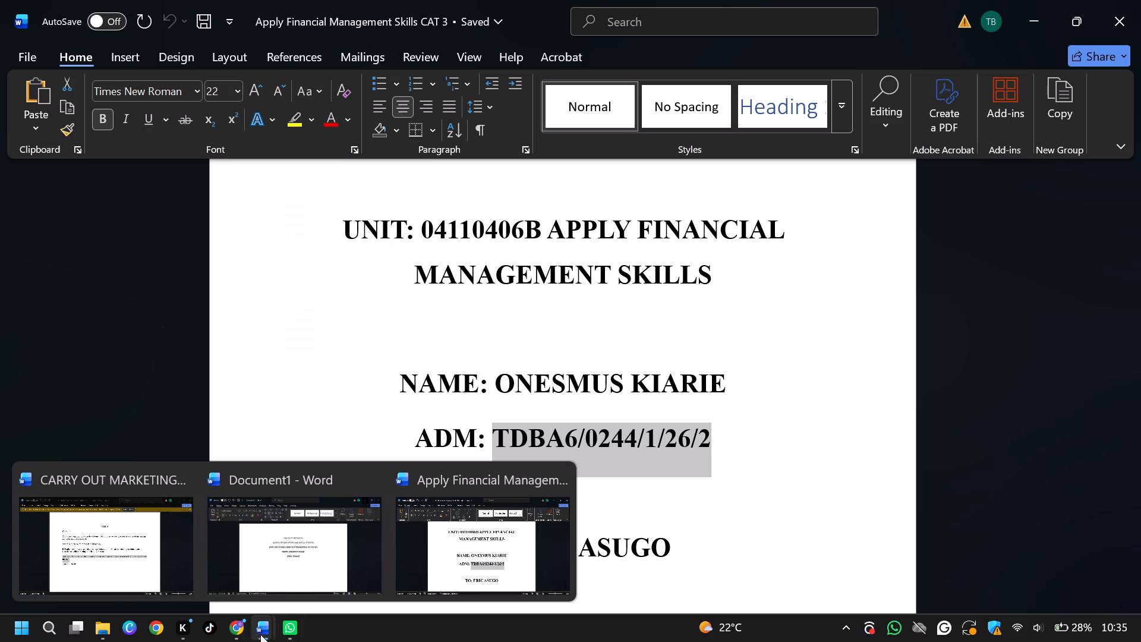
In Document1, replace the partial admission number after "ADM:" with the full number copied from the Apply Financial Management Skills CAT 3 document.
left_click(298, 581)
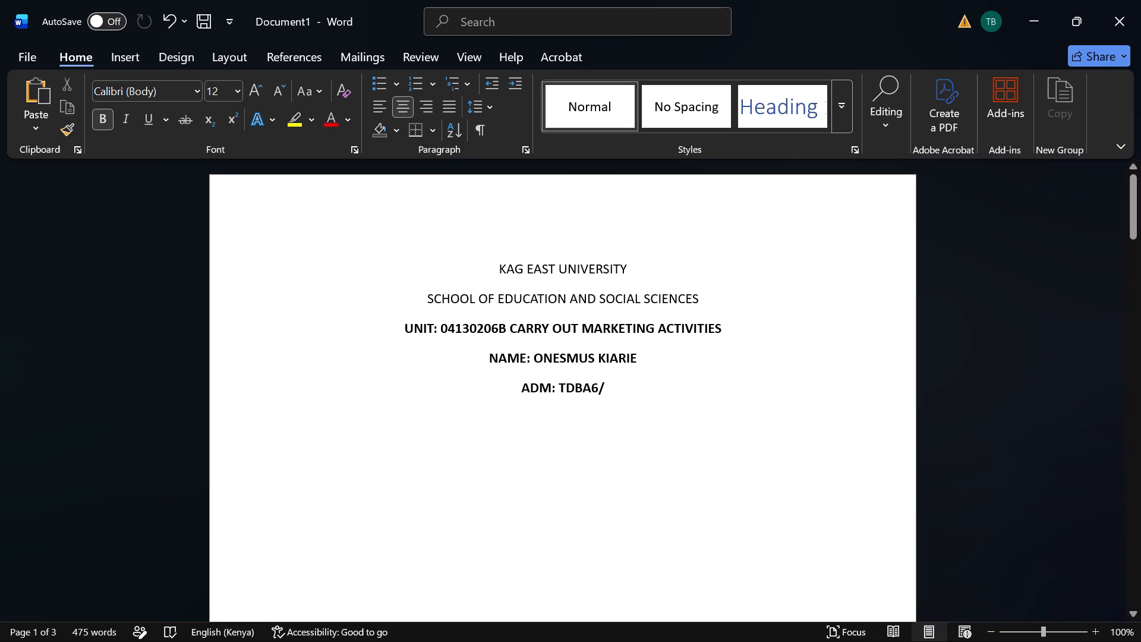
left_click_drag(611, 402, 563, 386)
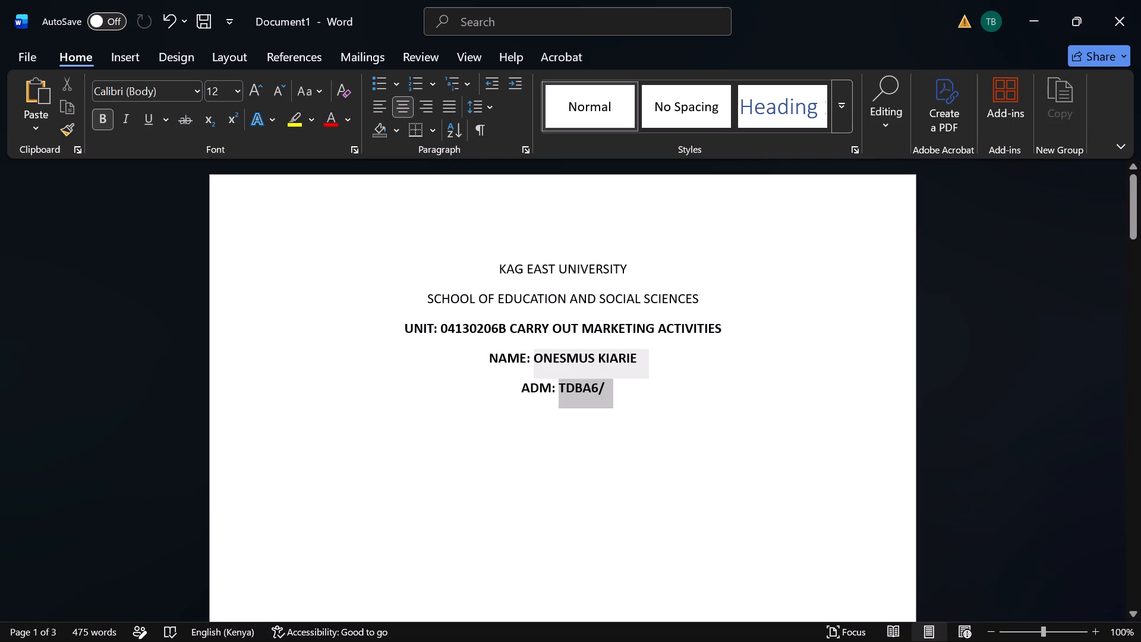
left_click_drag(563, 386, 560, 389)
key("ctrl+v")
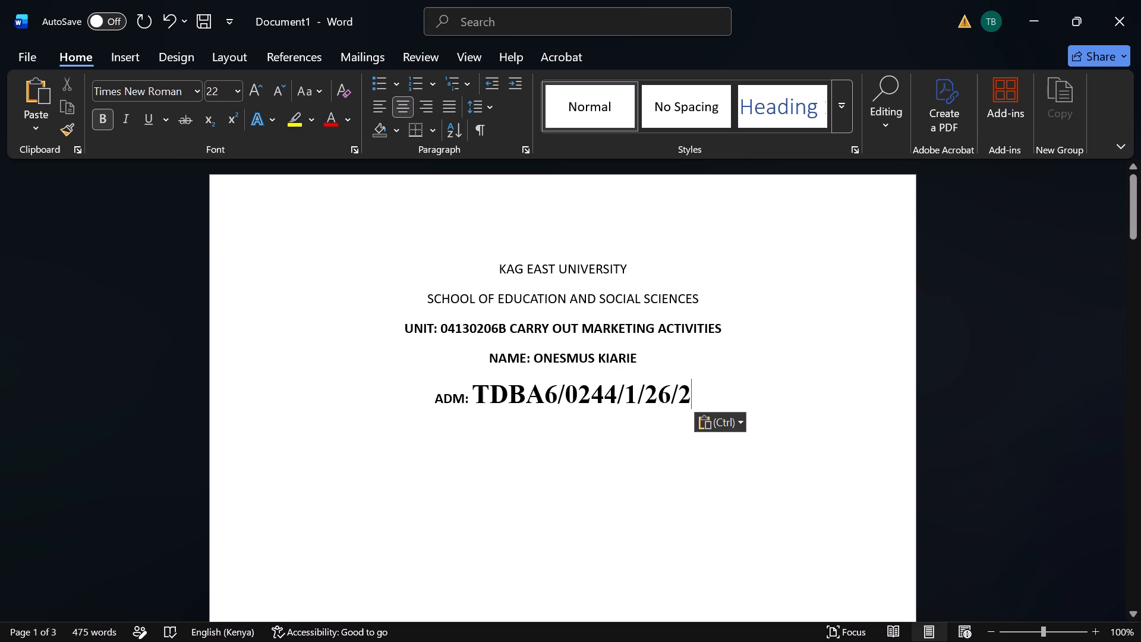
Set the font size of the inserted admission number to 11.
left_click_drag(474, 396, 691, 408)
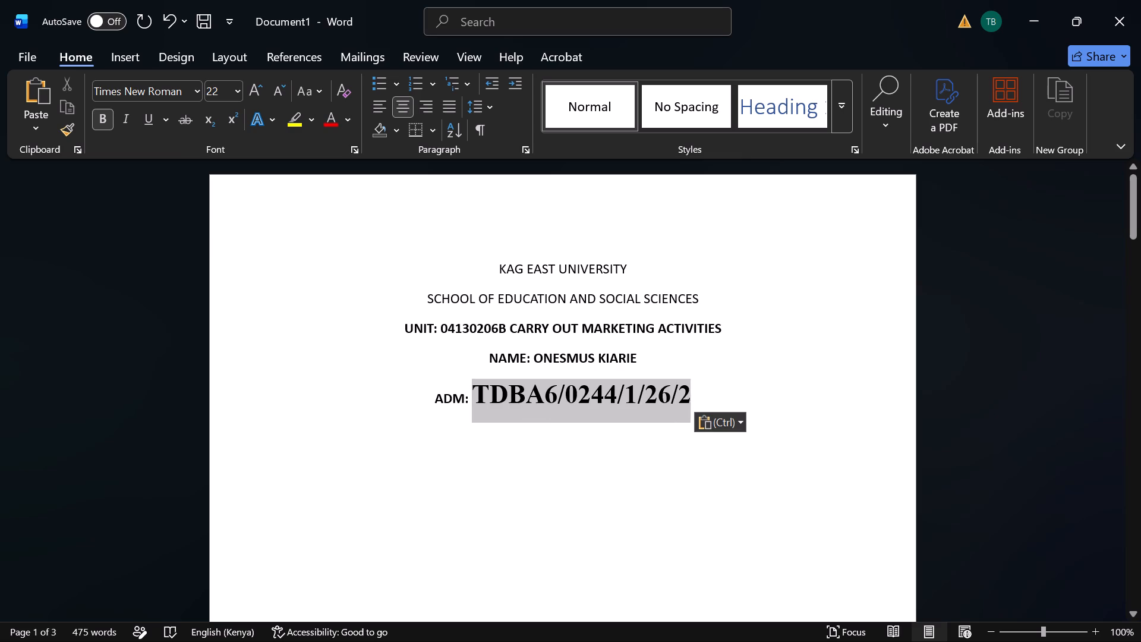
left_click_drag(691, 408, 701, 402)
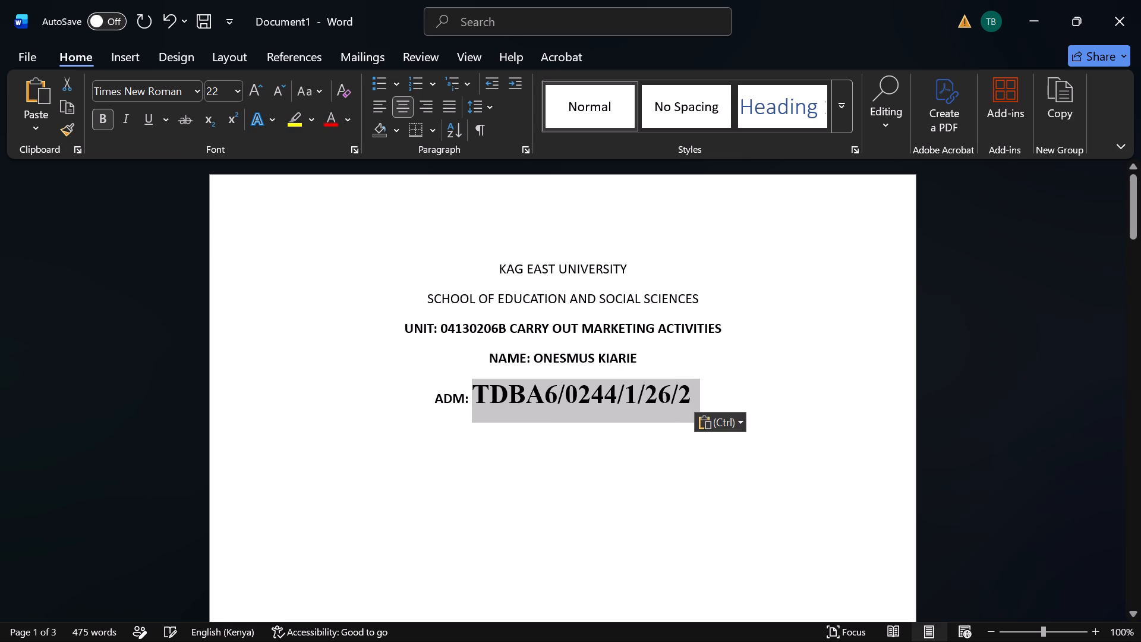
left_click(238, 90)
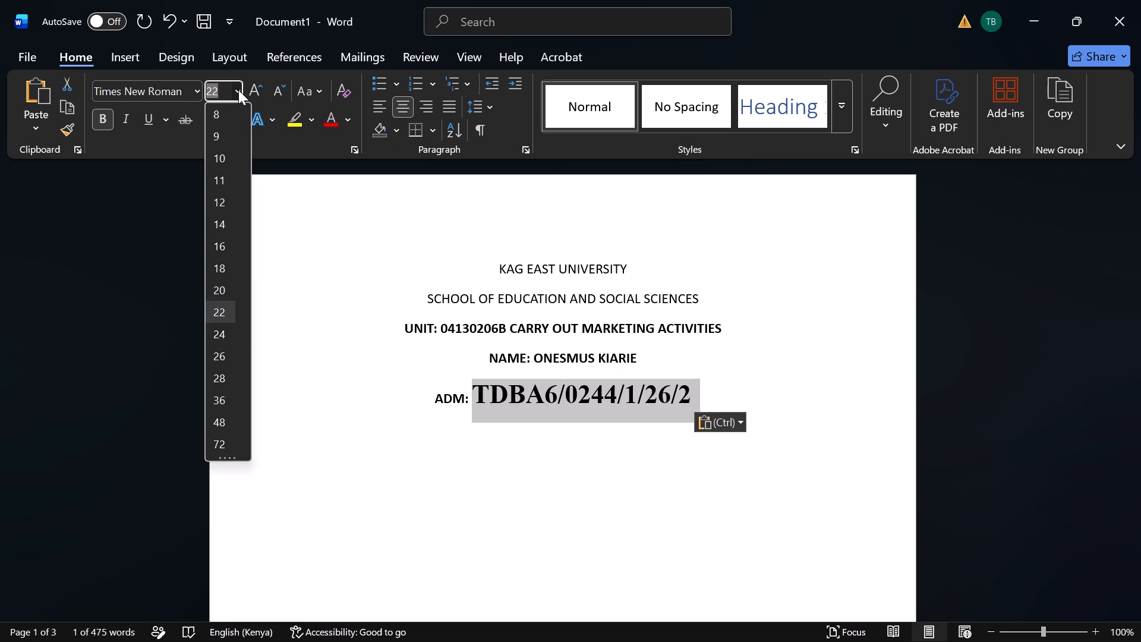
left_click(225, 185)
left_click(463, 458)
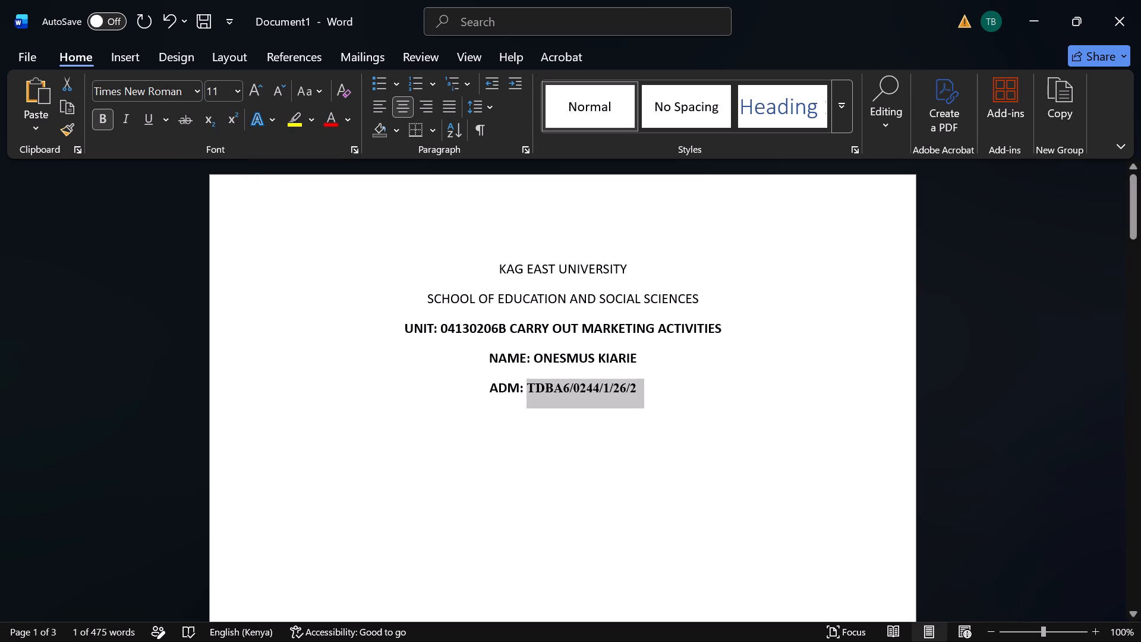
left_click(651, 401)
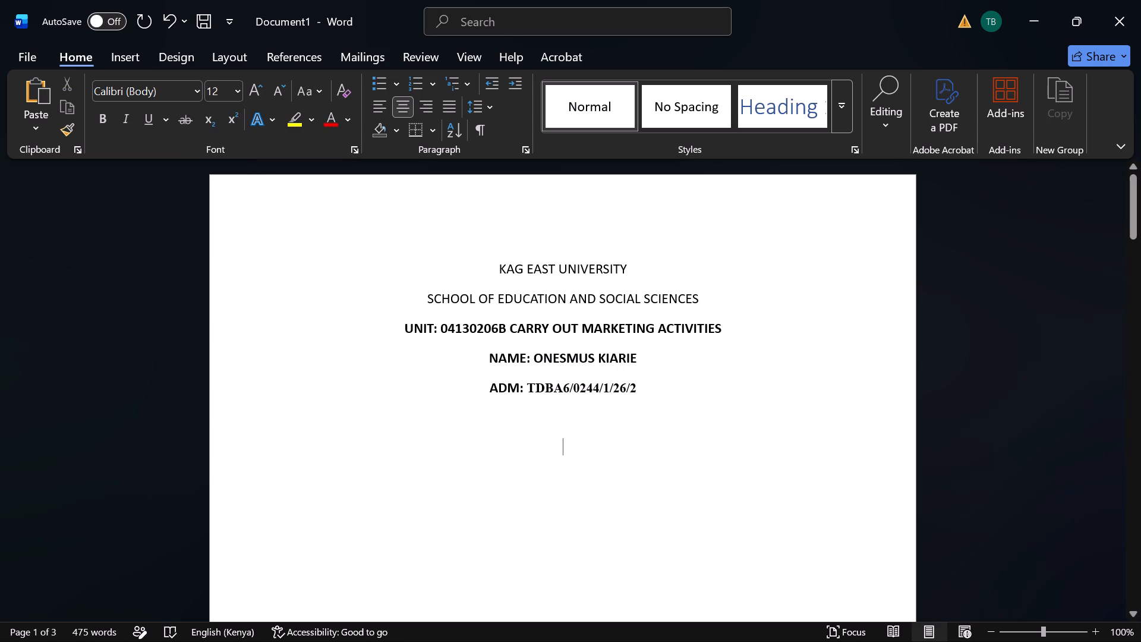
Delete the page break in the blank area between the admission number line and question a).
left_click_drag(651, 401, 537, 489)
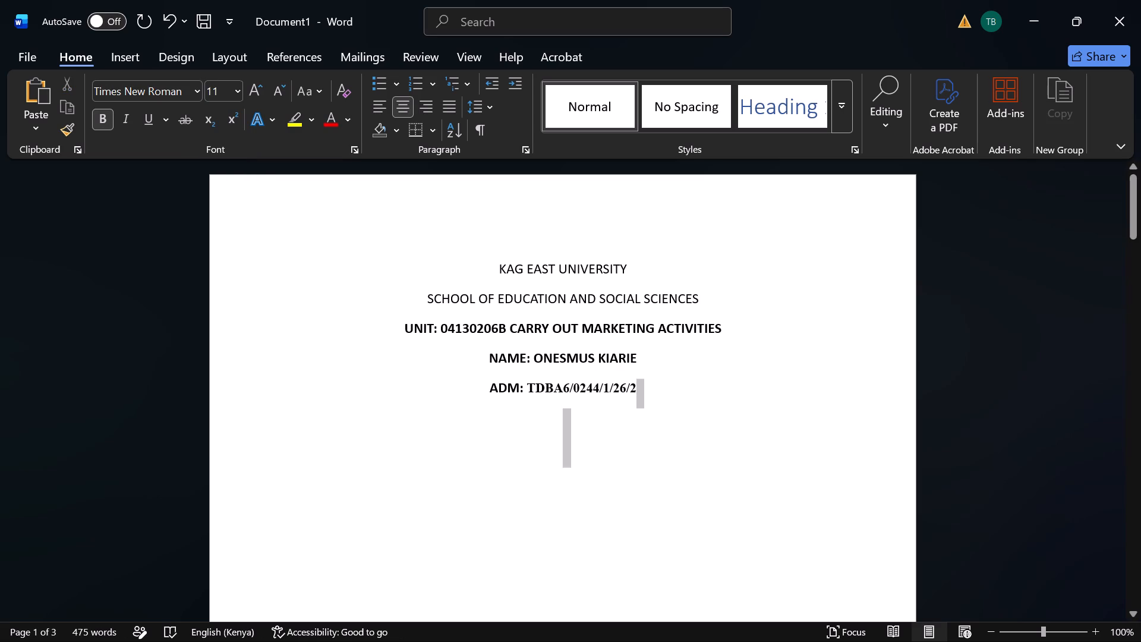
left_click_drag(537, 489, 513, 508)
left_click(513, 508)
left_click(553, 513)
left_click(553, 513)
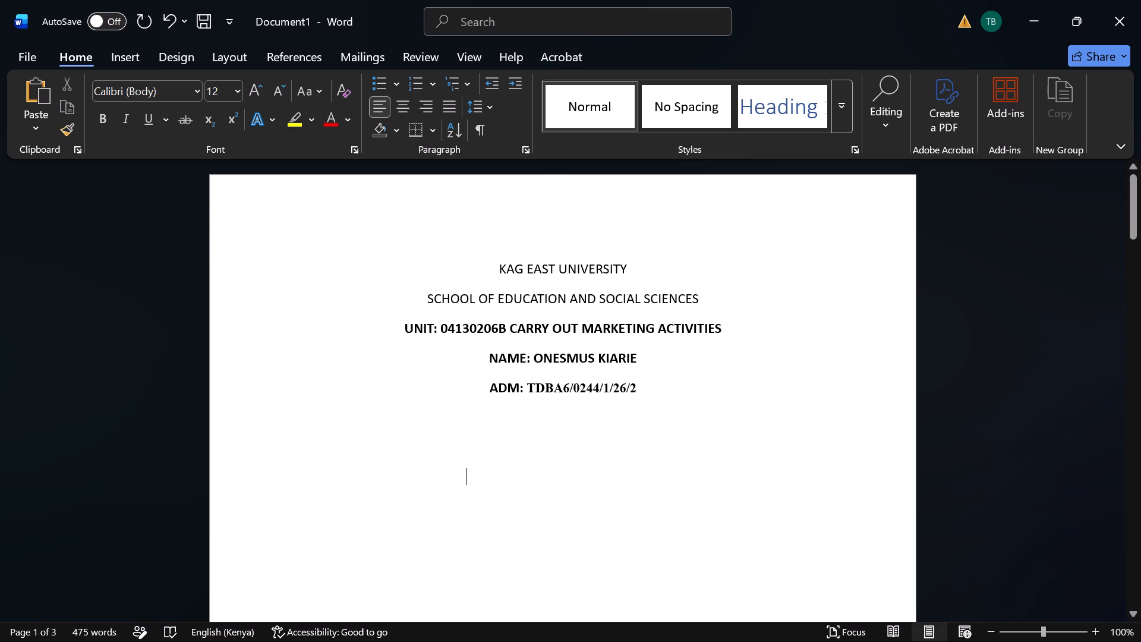
key("BackSpace")
key("BackSpace")
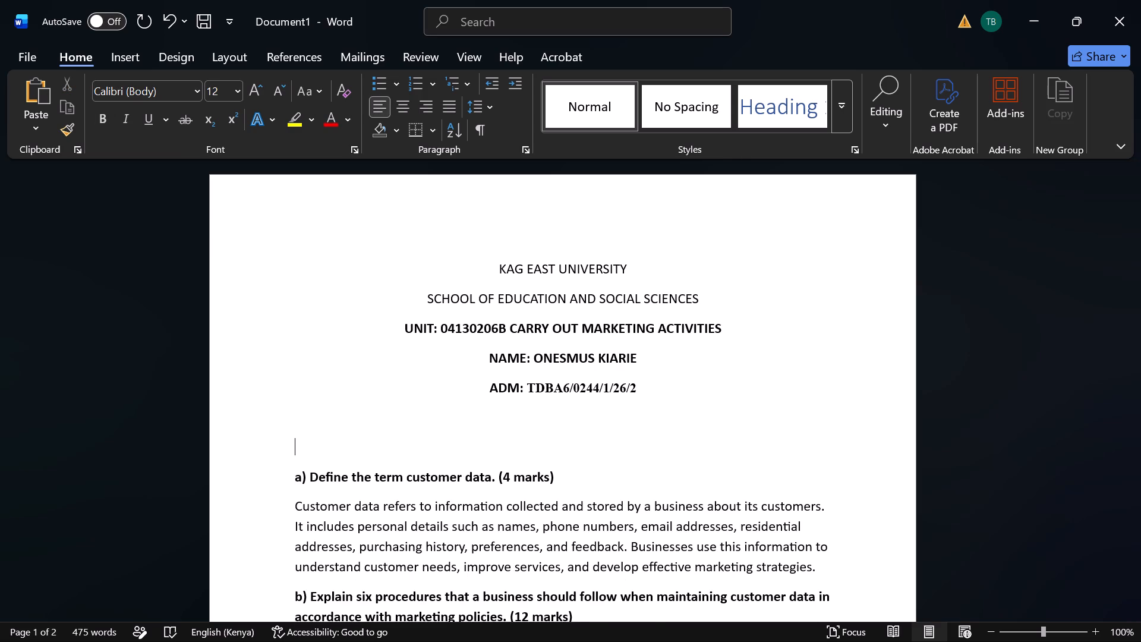
Add blank lines between the admission number line and question a) to fill out the rest of the cover page.
key("Return")
key("Return")
key("Return")
key("Return")
key("Return")
key("Return")
key("Return")
key("Return")
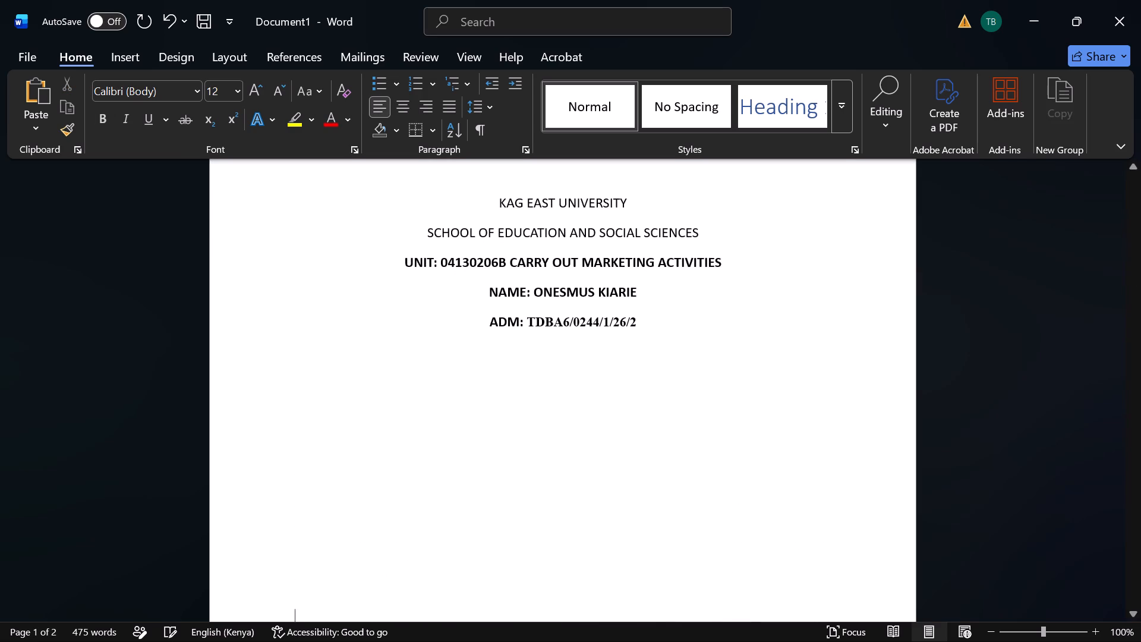
key("Return")
key("Return")
key("Return")
key("Return")
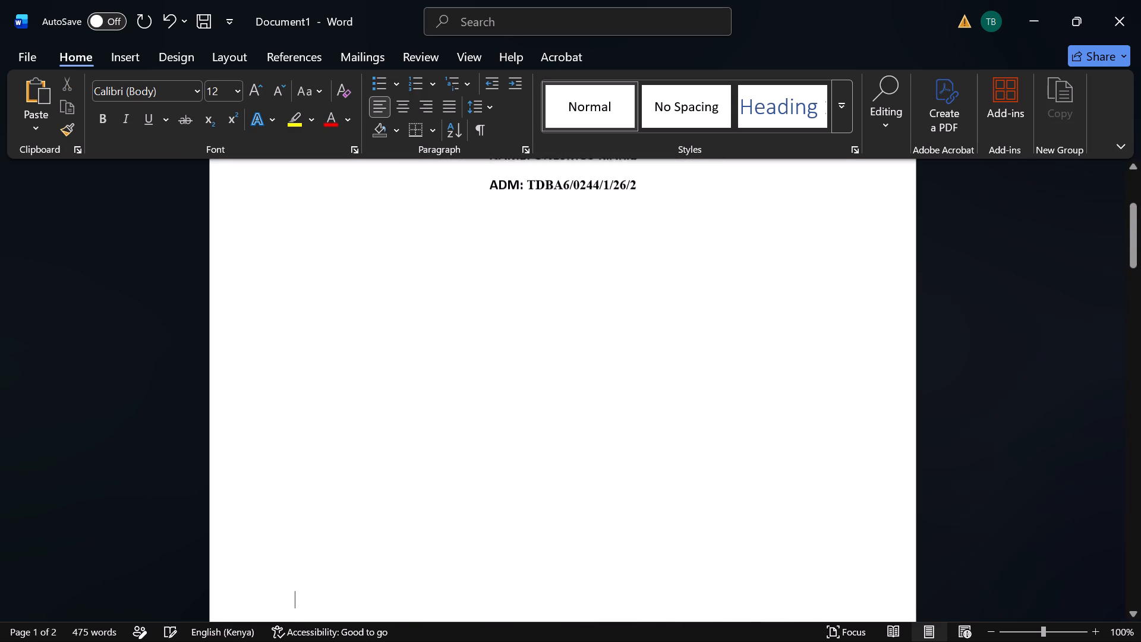
key("Return")
key("Return")
key("Return")
key("Return")
key("Return")
key("Return")
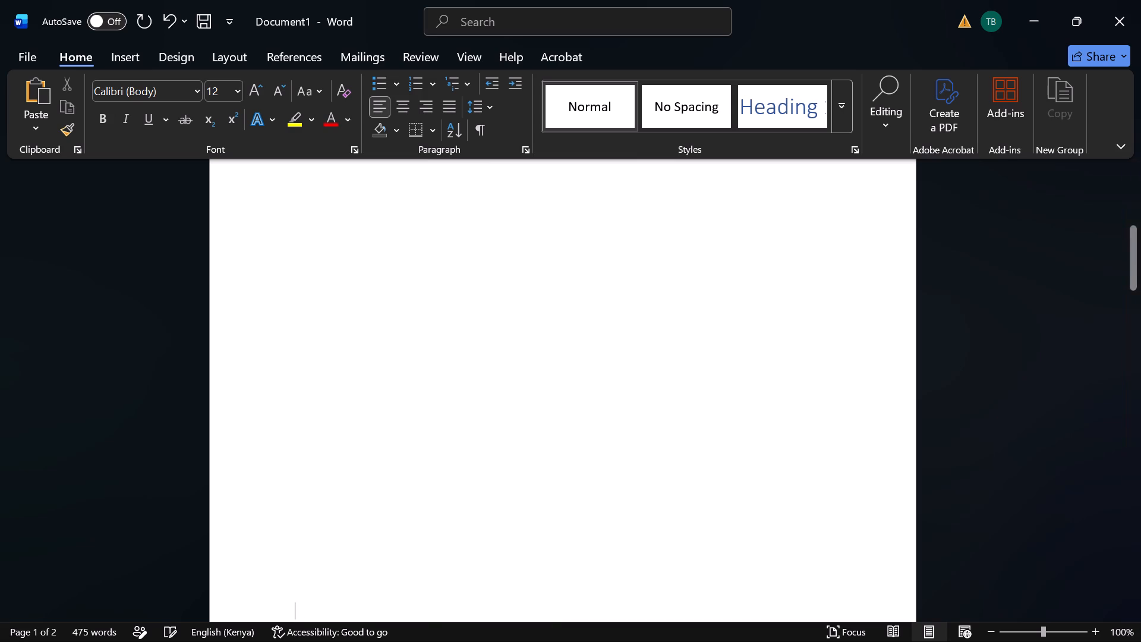
key("Return")
key("Return")
key("Return")
key("Return")
key("Return")
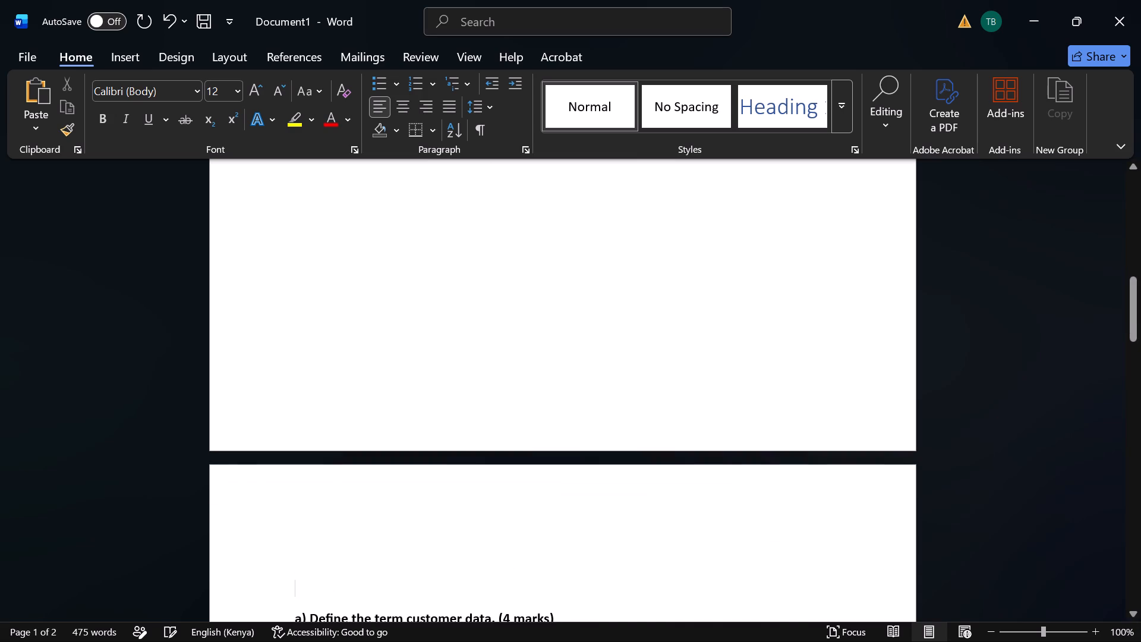
key("BackSpace")
key("BackSpace")
Insert a blank centred line directly below the admission number line on the cover page.
scroll(553, 513, "up", 6)
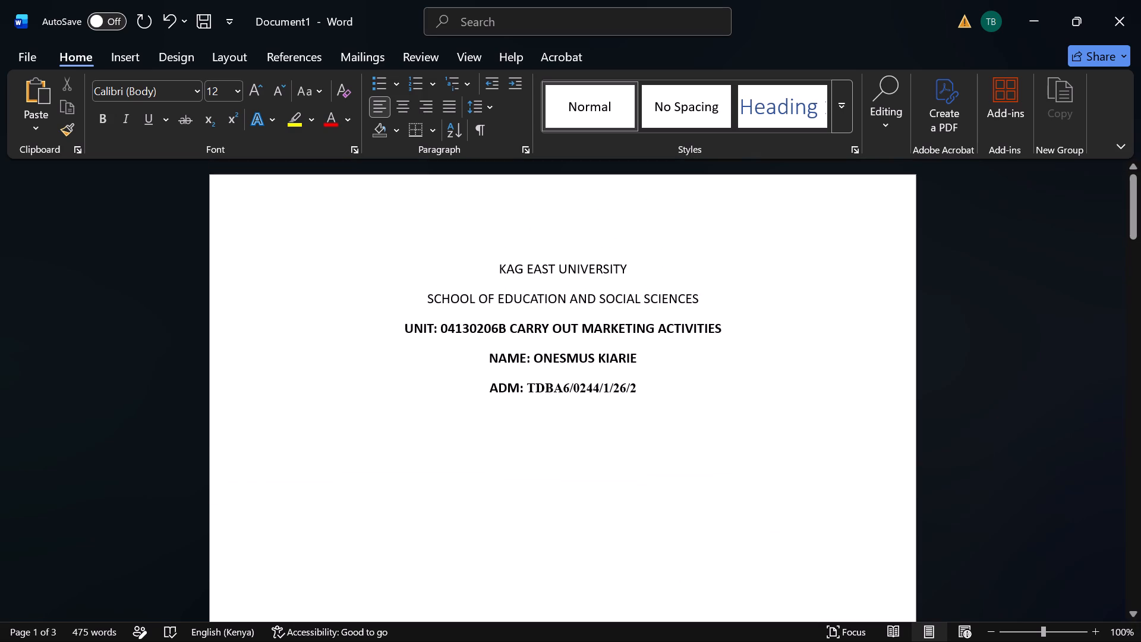
left_click(645, 407)
key("Return")
Delete a blank line above "a) Define the term customer data" on the second page.
scroll(645, 407, "down", 1)
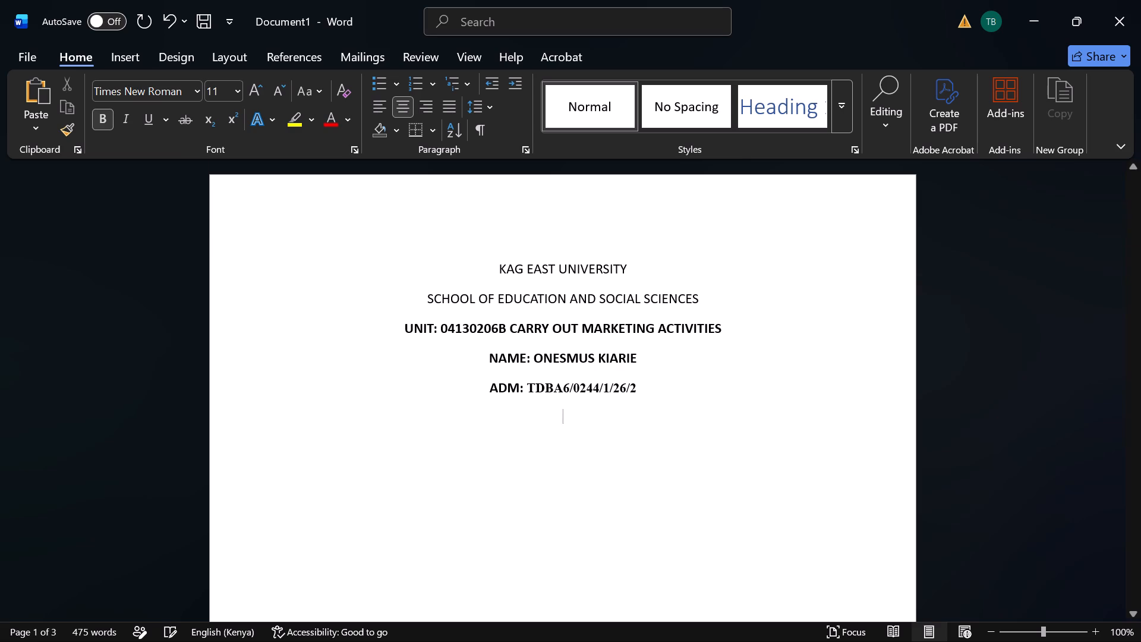
scroll(645, 407, "down", 2)
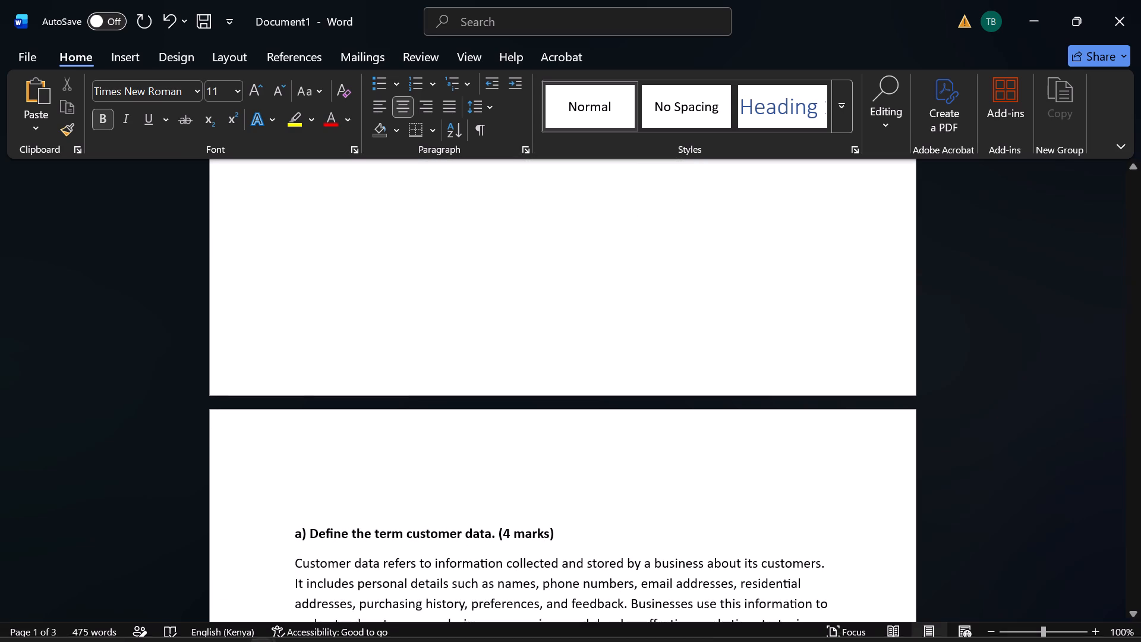
left_click(401, 494)
key("BackSpace")
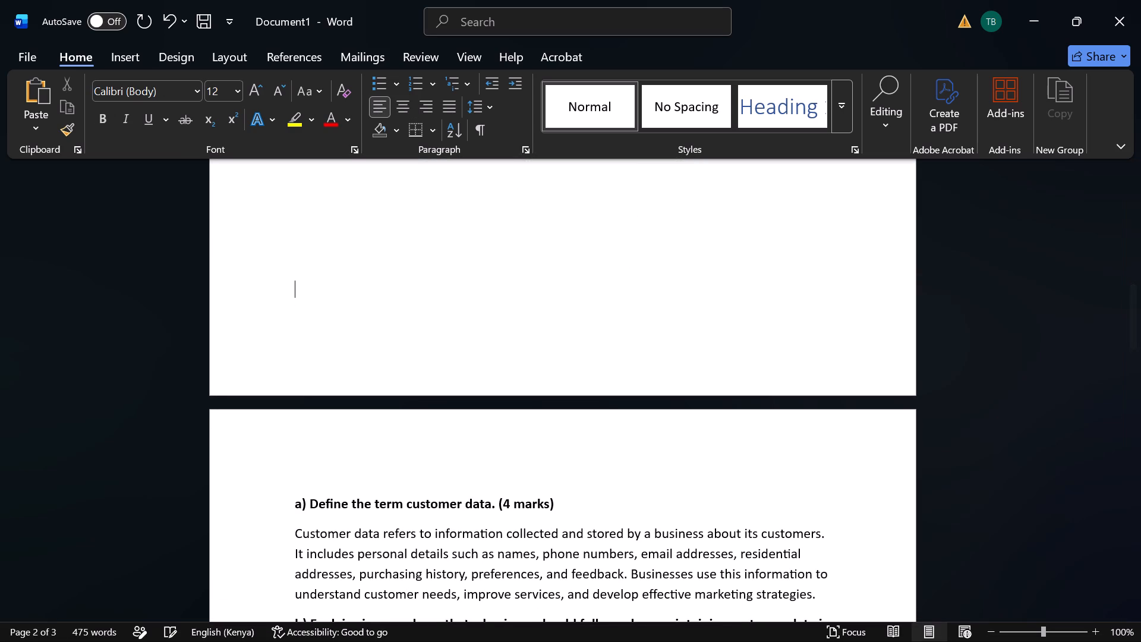
Insert a page break after the cover page's blank lines and remove the blank line above question a) on the following page.
scroll(401, 494, "up", 3)
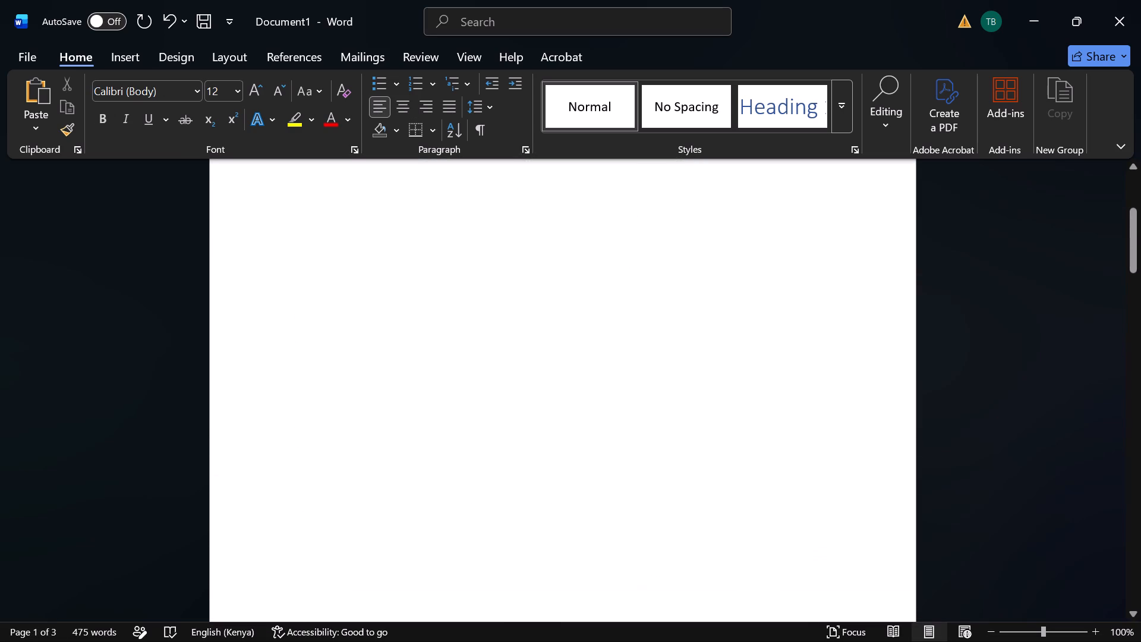
scroll(401, 494, "up", 1)
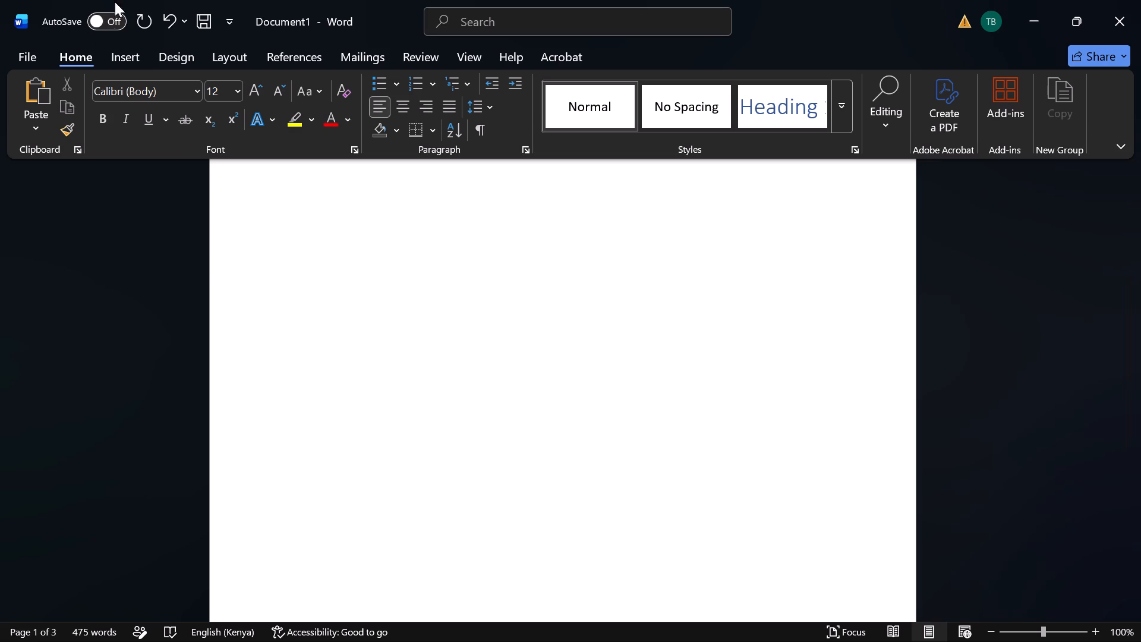
left_click(129, 62)
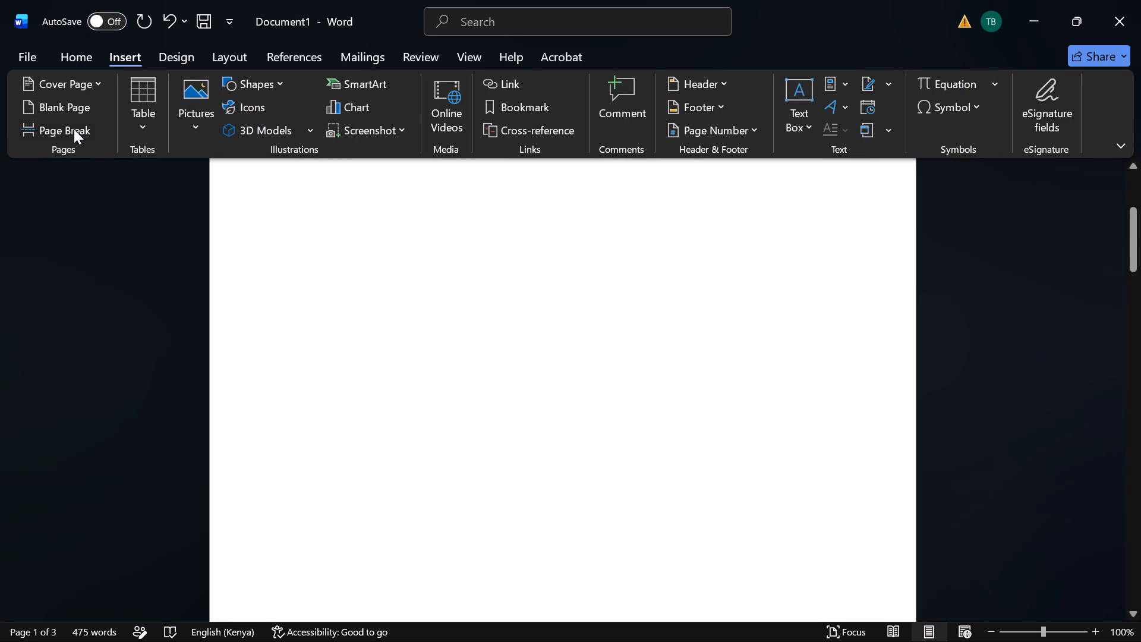
left_click(74, 129)
scroll(337, 325, "up", 1)
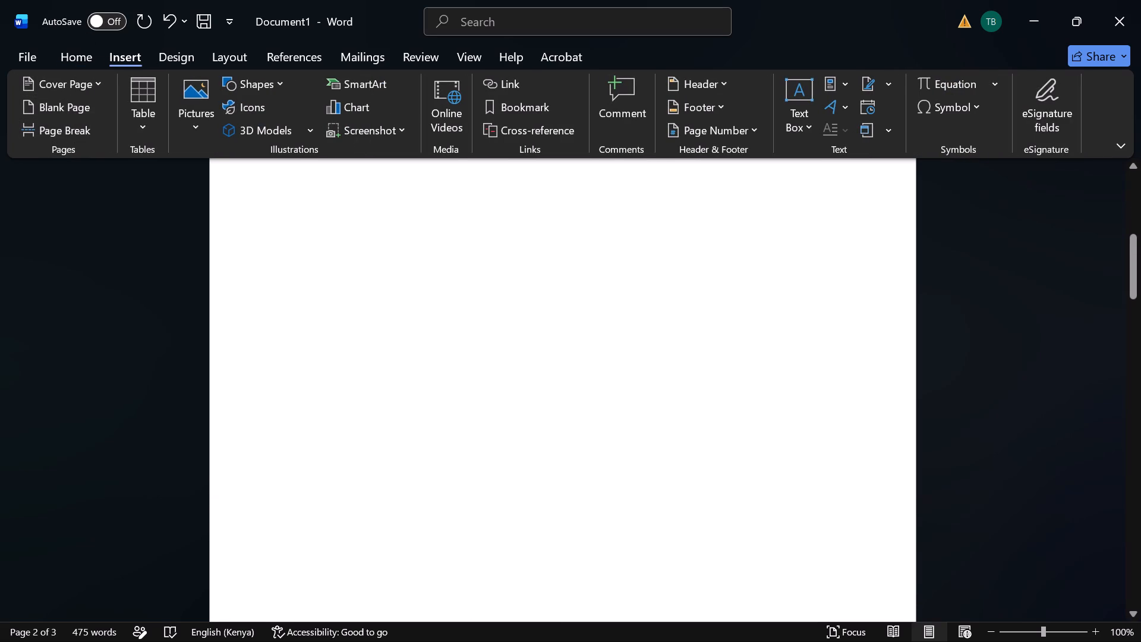
scroll(337, 325, "up", 1)
scroll(337, 325, "down", 1)
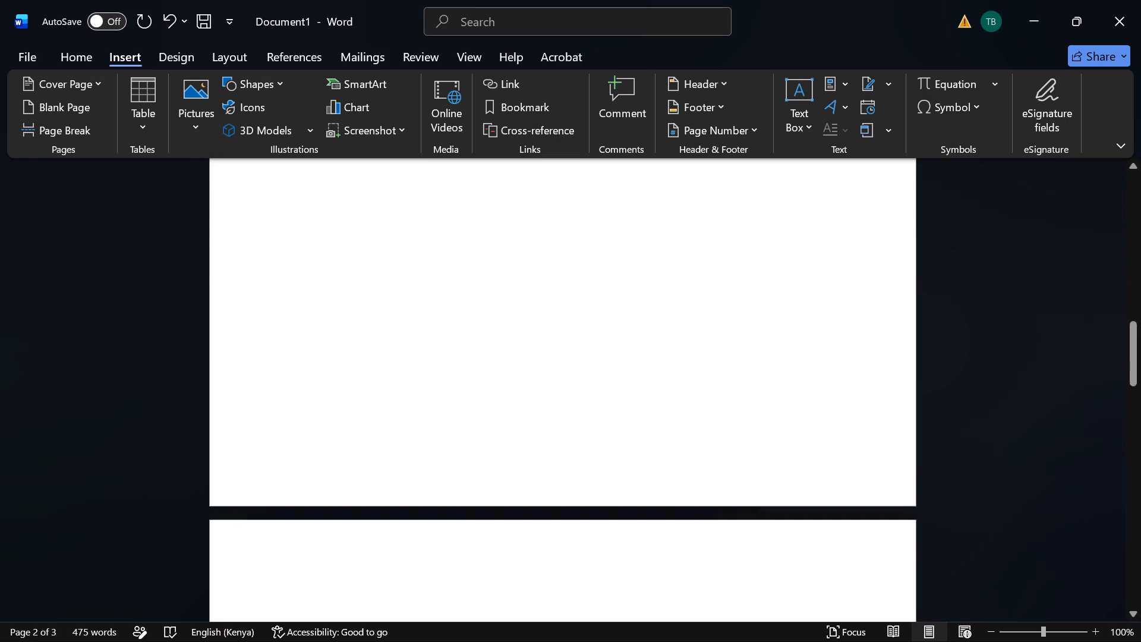
scroll(337, 325, "down", 1)
scroll(337, 325, "up", 1)
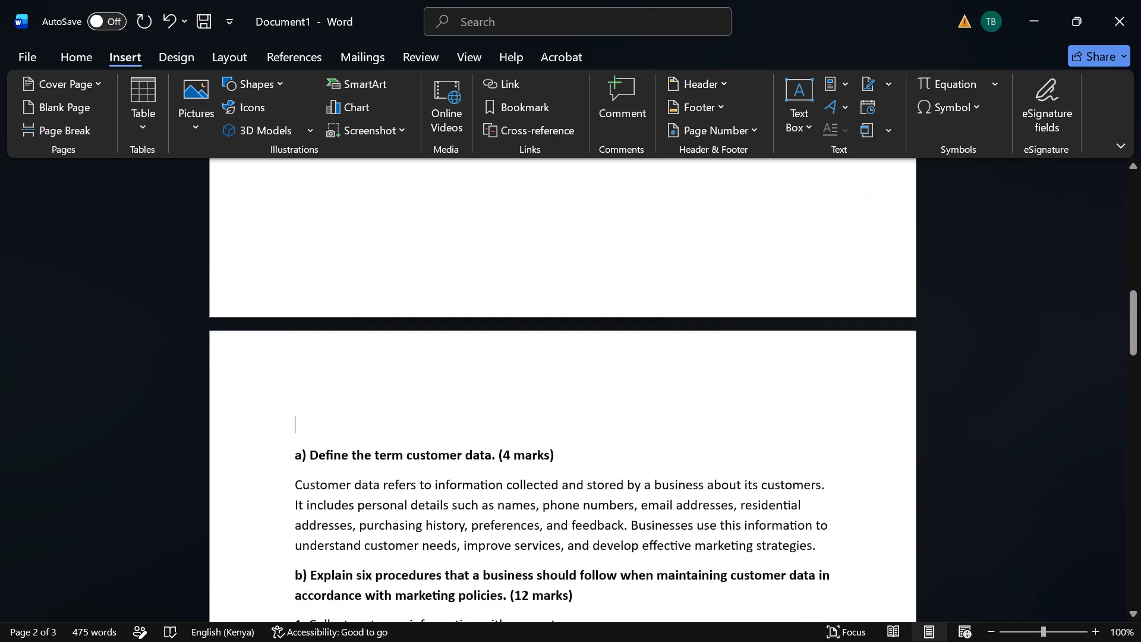
scroll(337, 325, "up", 1)
key("BackSpace")
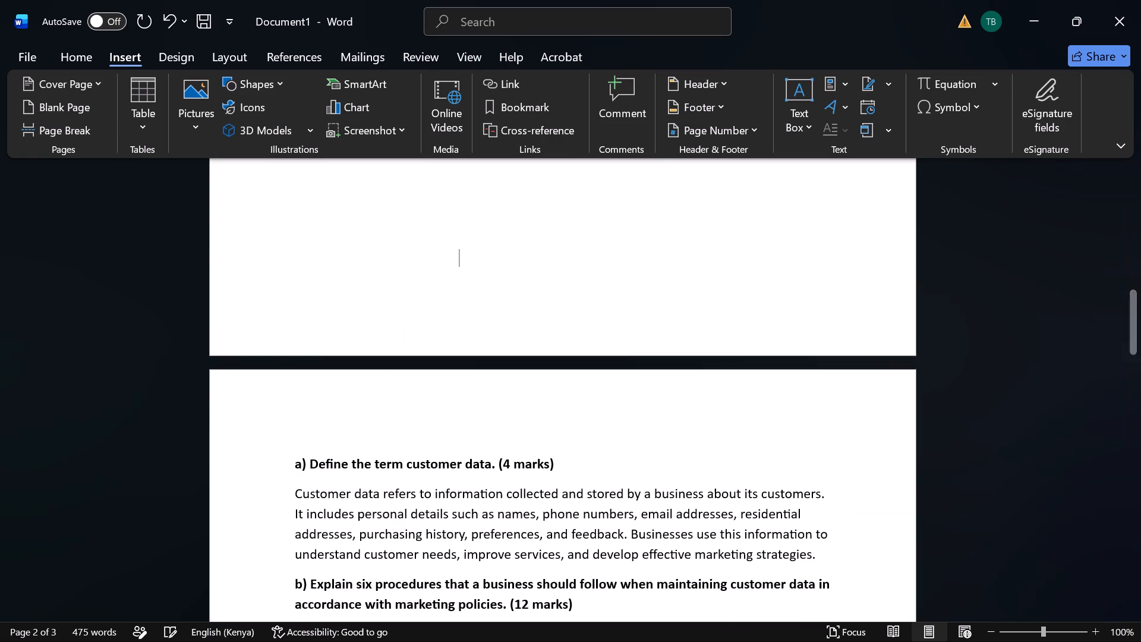
Insert another blank line directly below the admission number line on the cover page.
scroll(428, 322, "up", 3)
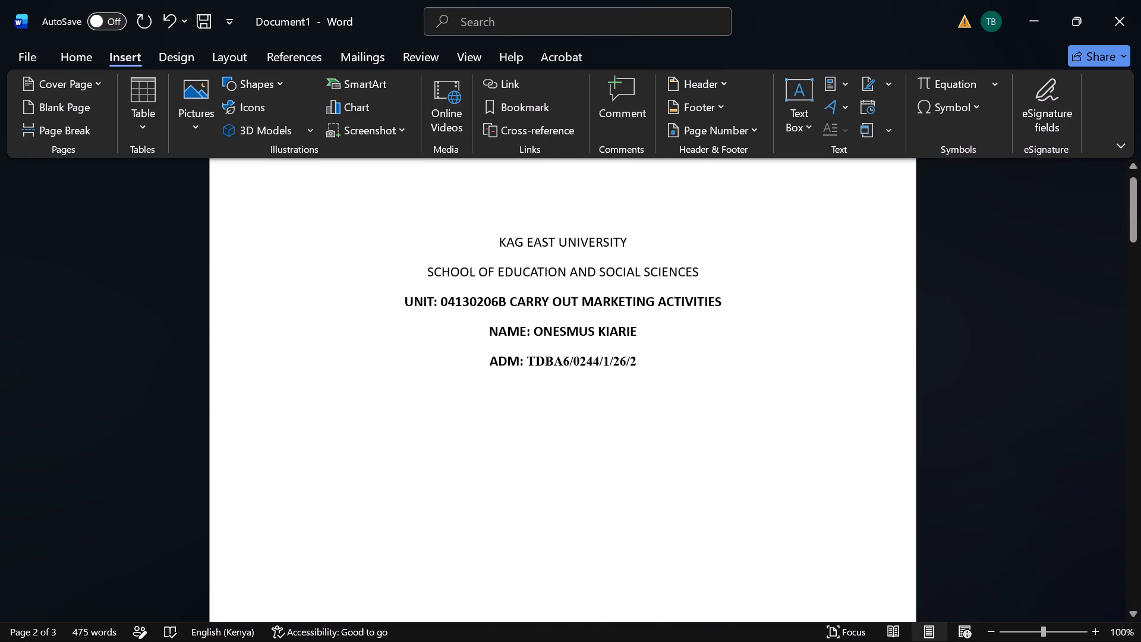
left_click(655, 363)
key("Return")
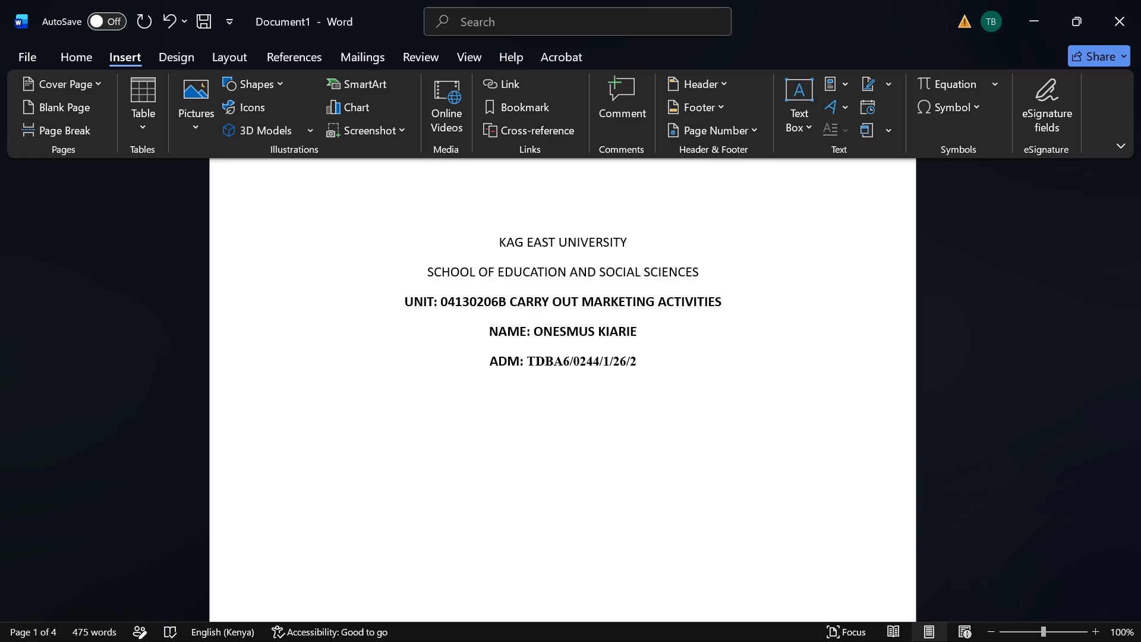
Move the title CARRY OUT MARKETING ACTIVITIES onto its own line below "UNIT: 04130206B".
left_click(512, 300)
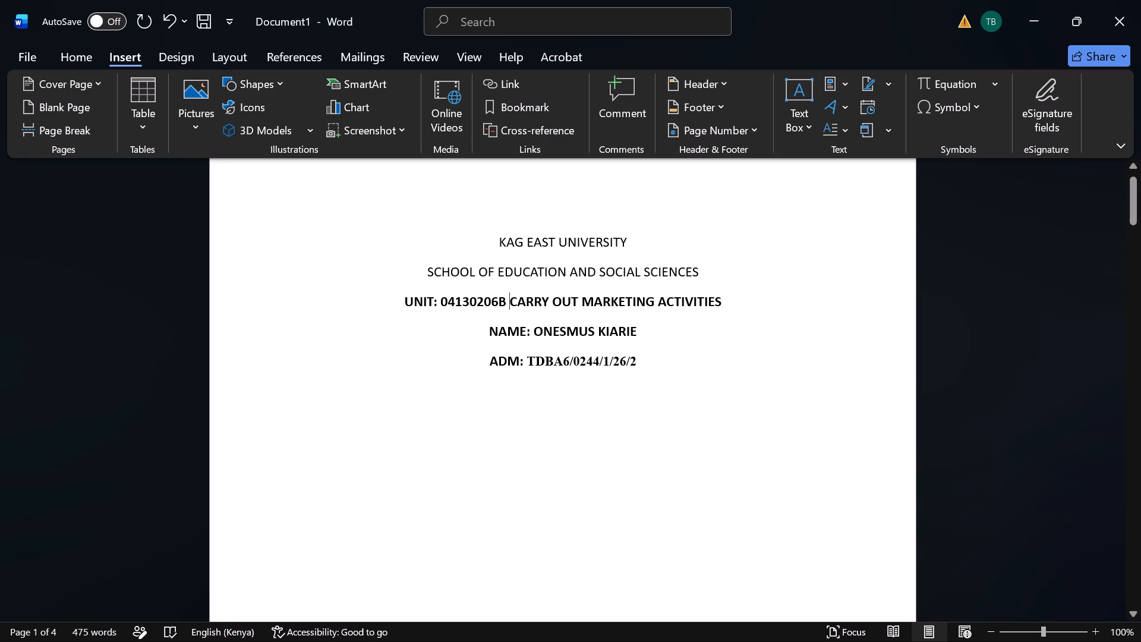
key("Return")
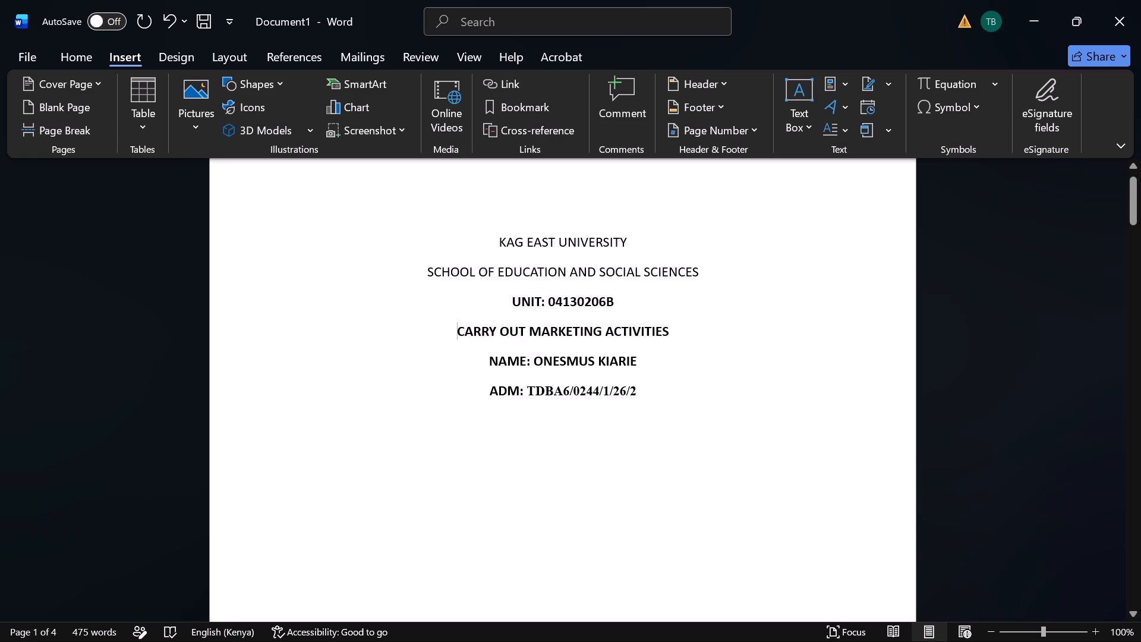
Add one more line break at the end of the admission number line.
left_click(647, 390)
key("Return")
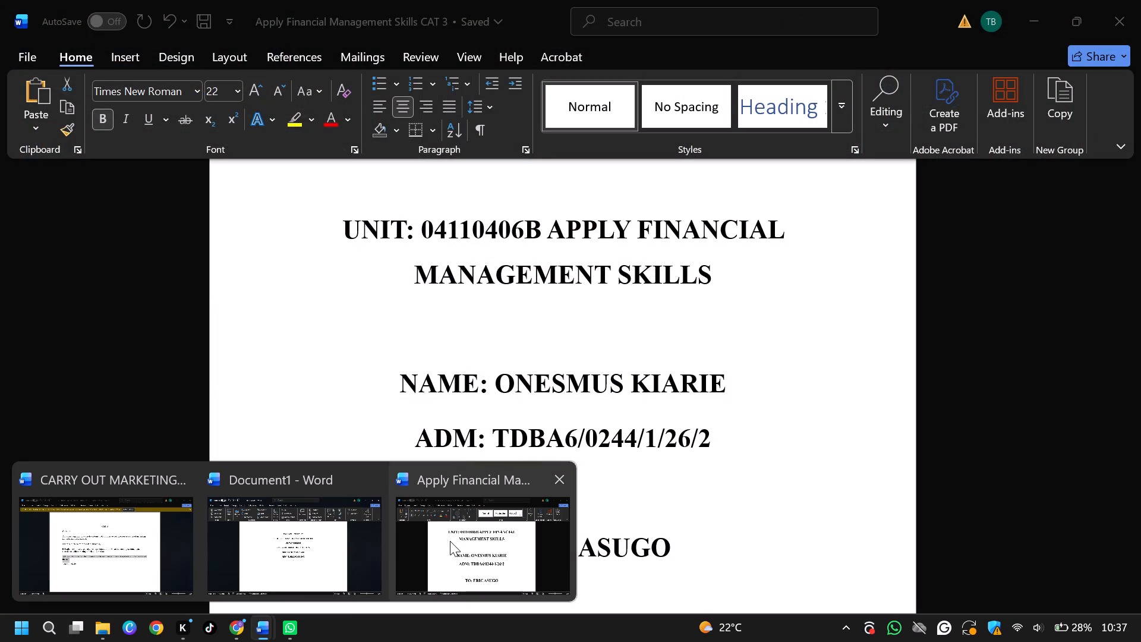
Examine the cover page and following page of the Apply Financial Management Skills CAT 3 document as a layout reference.
left_click(450, 541)
scroll(509, 503, "down", 1)
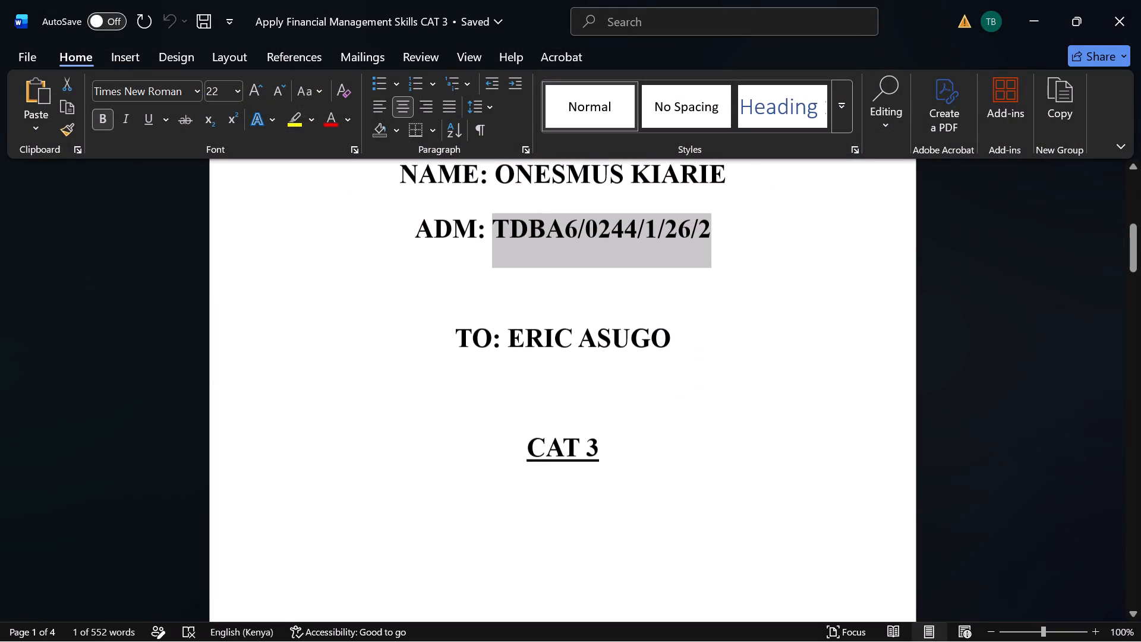
scroll(509, 503, "down", 1)
scroll(509, 503, "up", 1)
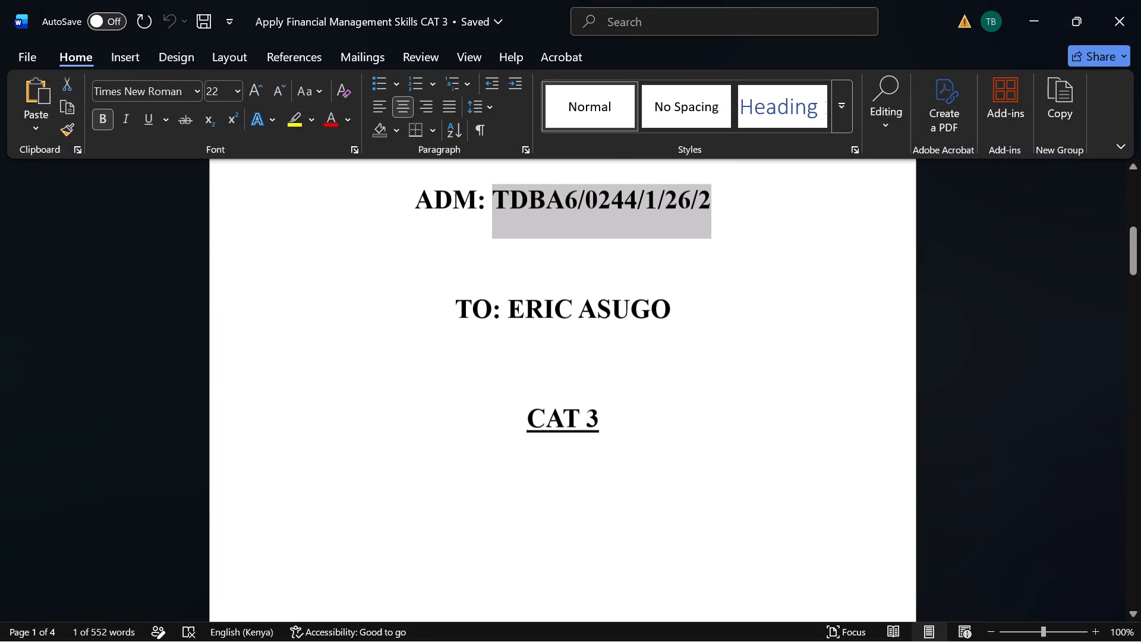
scroll(509, 503, "up", 1)
scroll(509, 503, "right", 1)
scroll(509, 503, "down", 1)
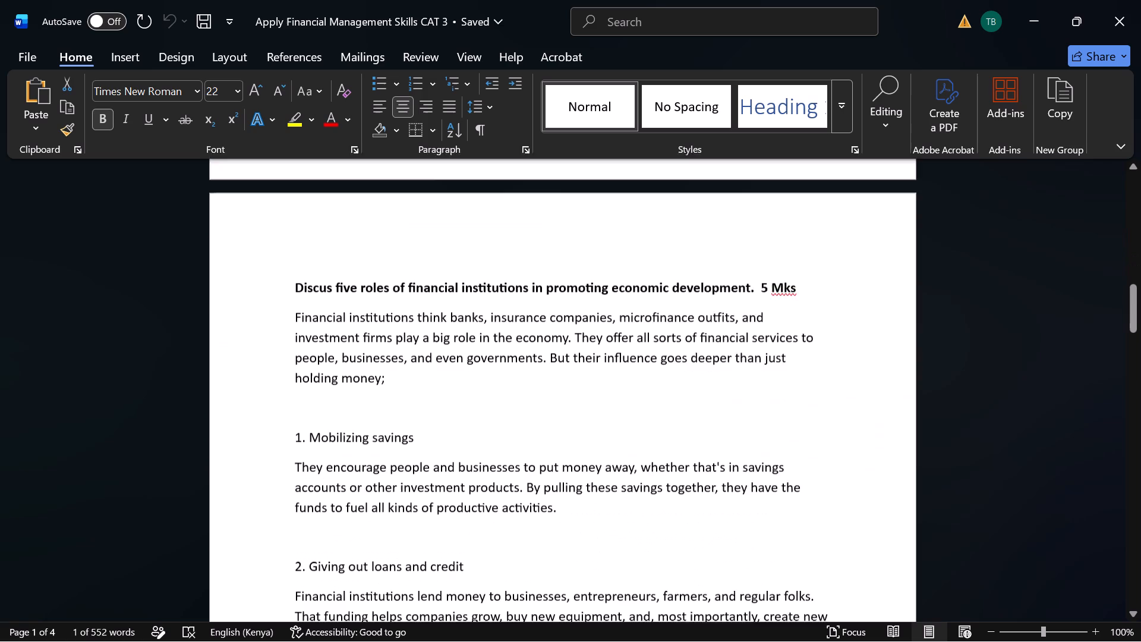
scroll(509, 503, "down", 2)
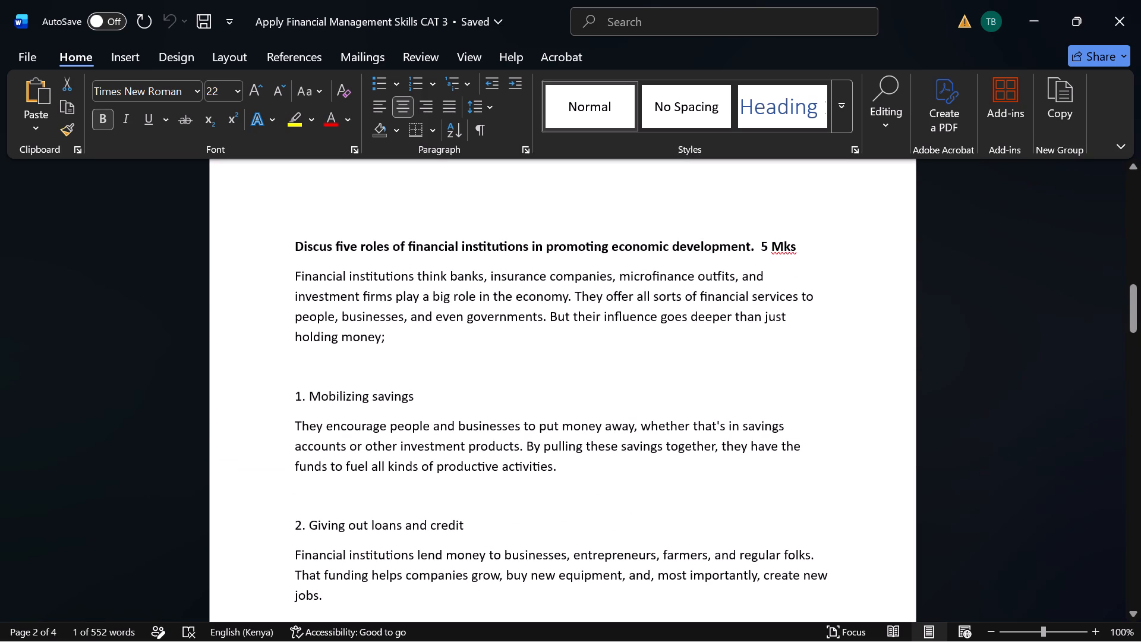
scroll(509, 503, "up", 2)
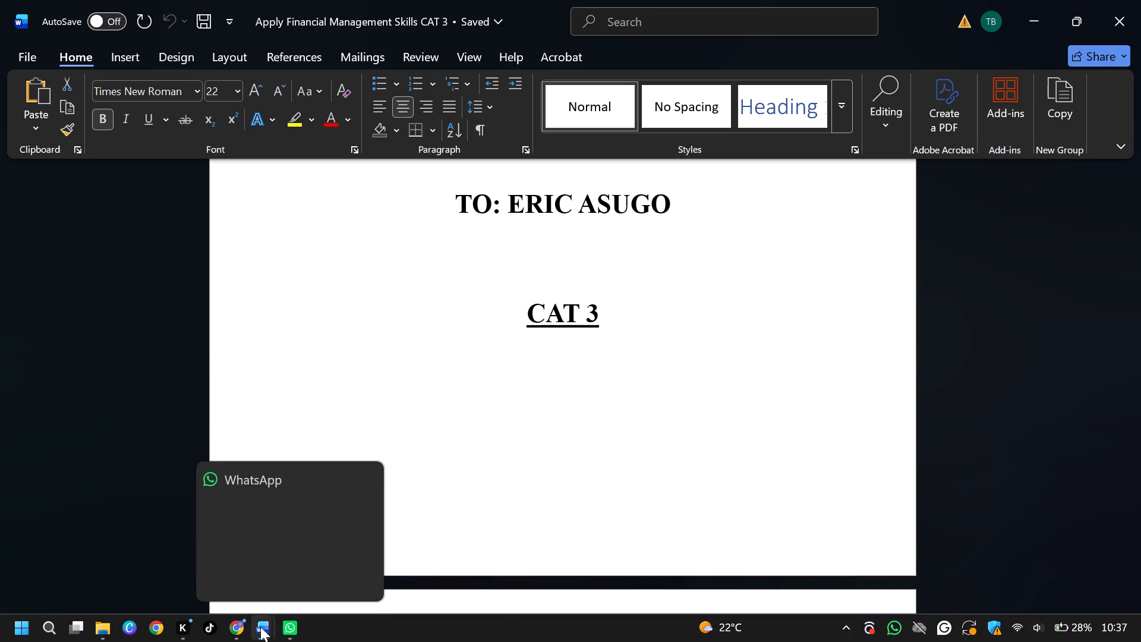
left_click(272, 577)
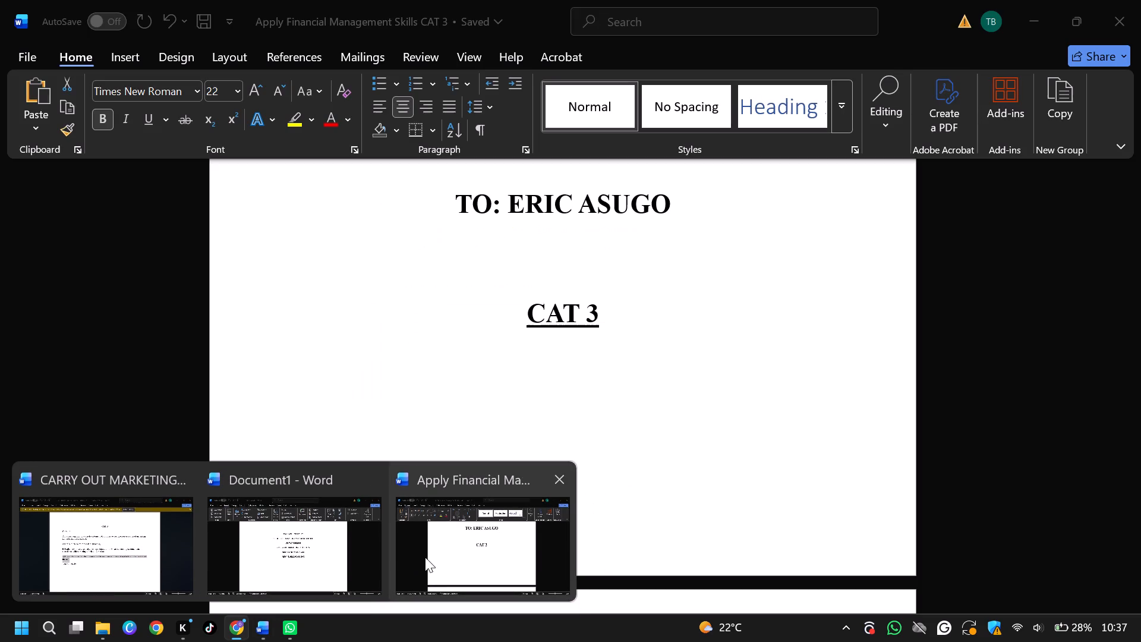
left_click(425, 557)
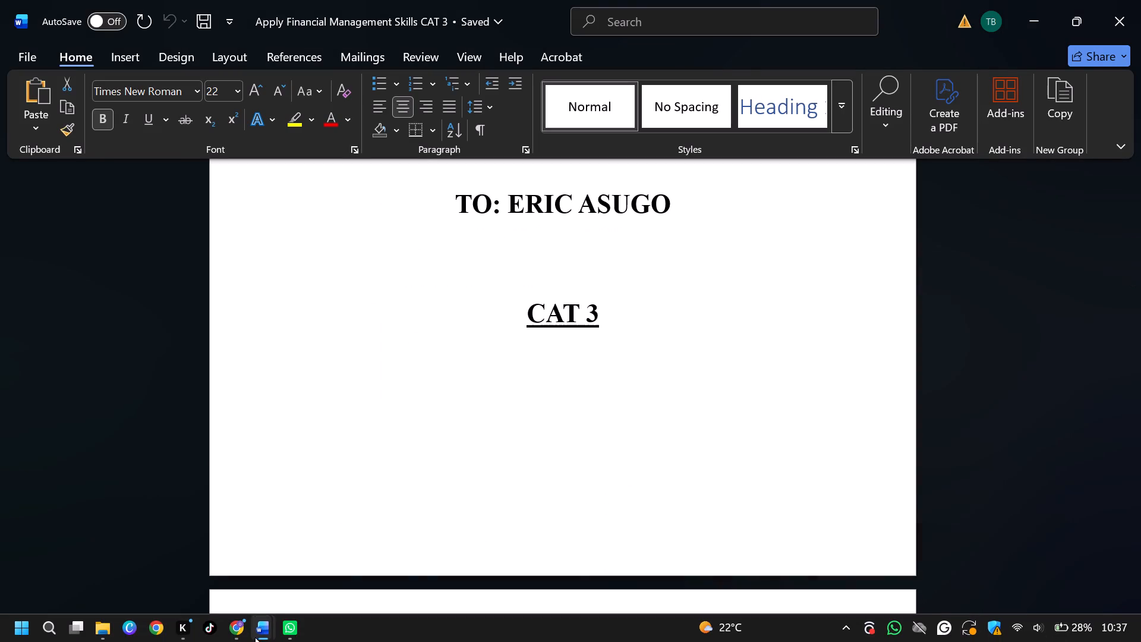
In Document1, add a "TO:" line with the lecturer's name in capitals below the admission number line on the cover page.
left_click(288, 581)
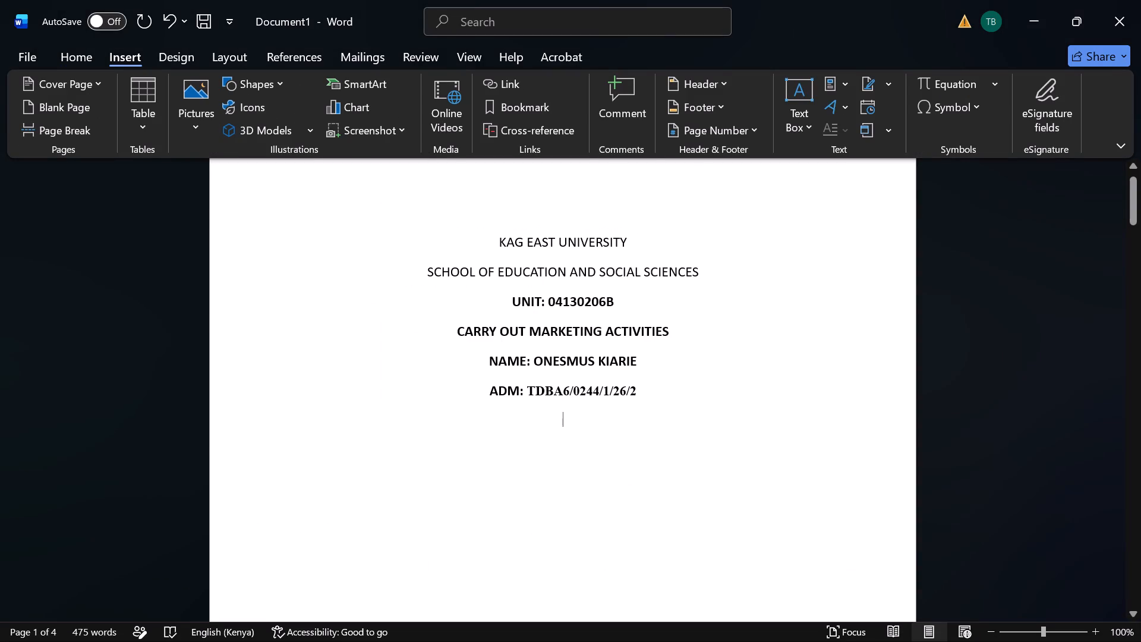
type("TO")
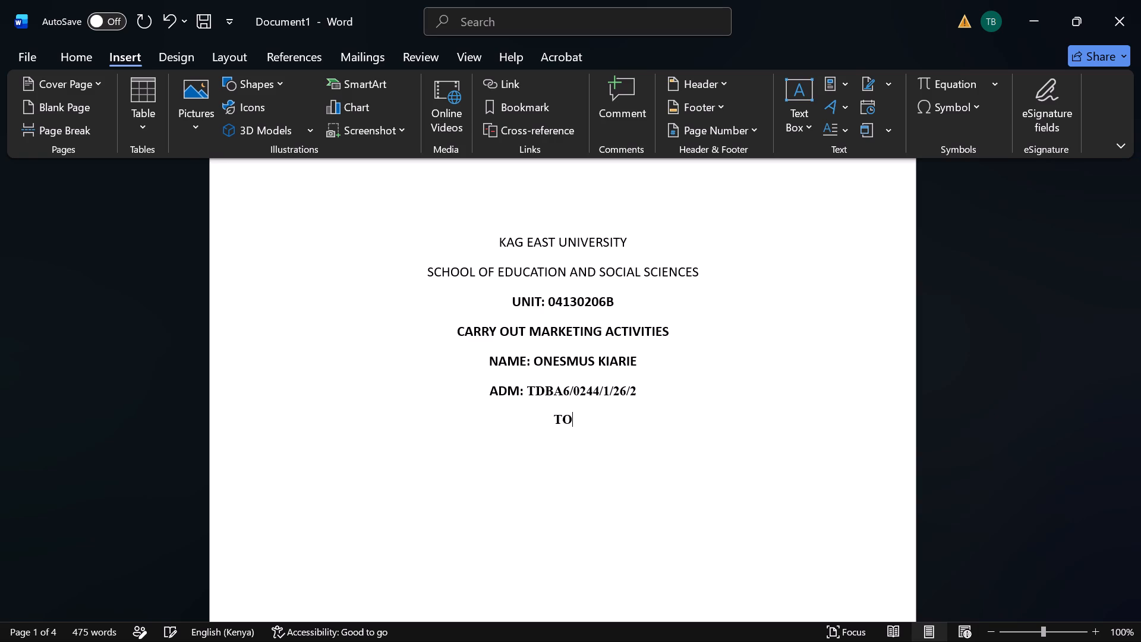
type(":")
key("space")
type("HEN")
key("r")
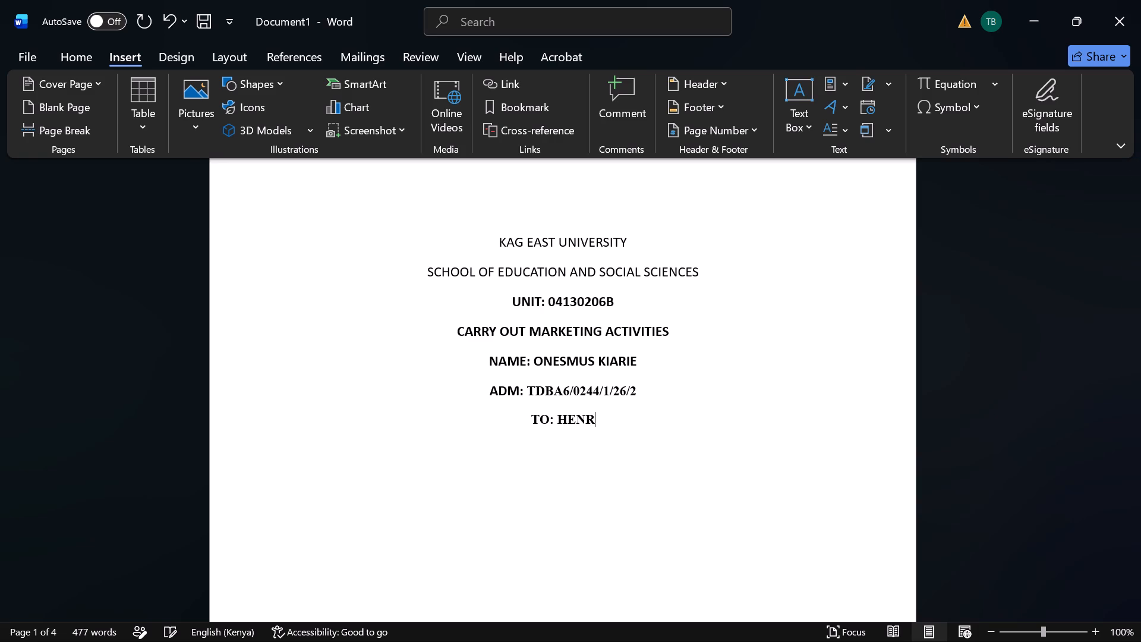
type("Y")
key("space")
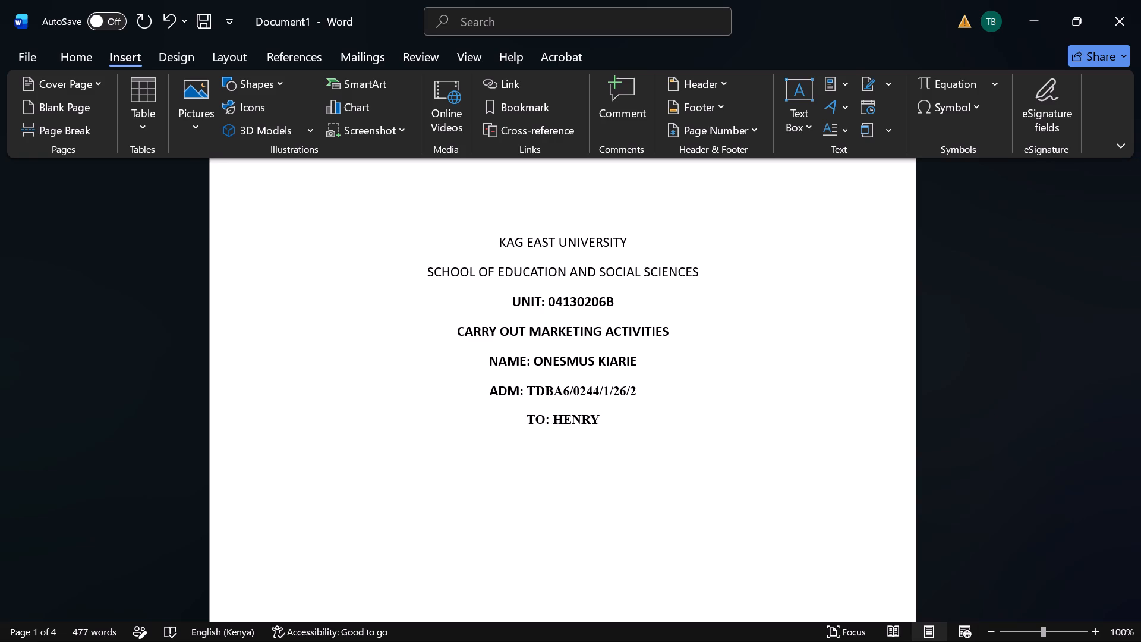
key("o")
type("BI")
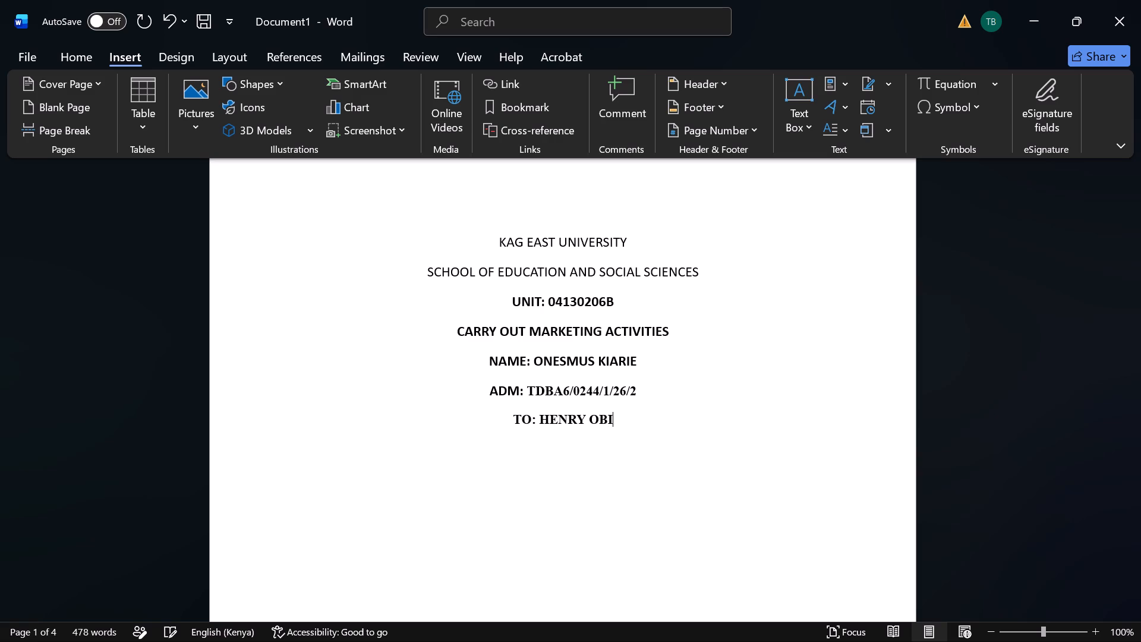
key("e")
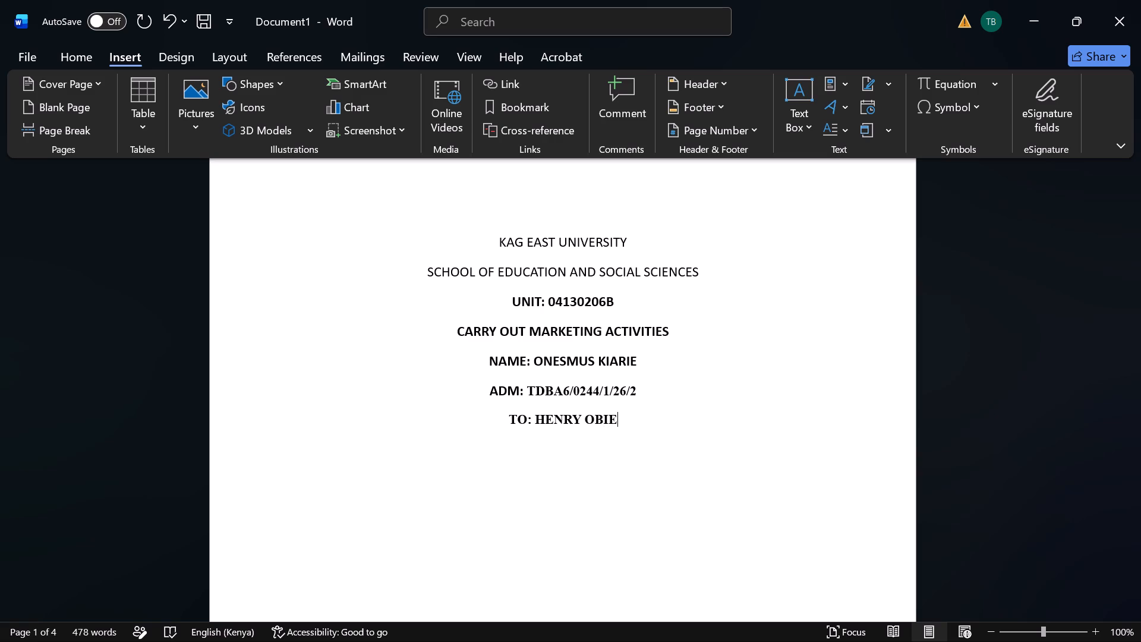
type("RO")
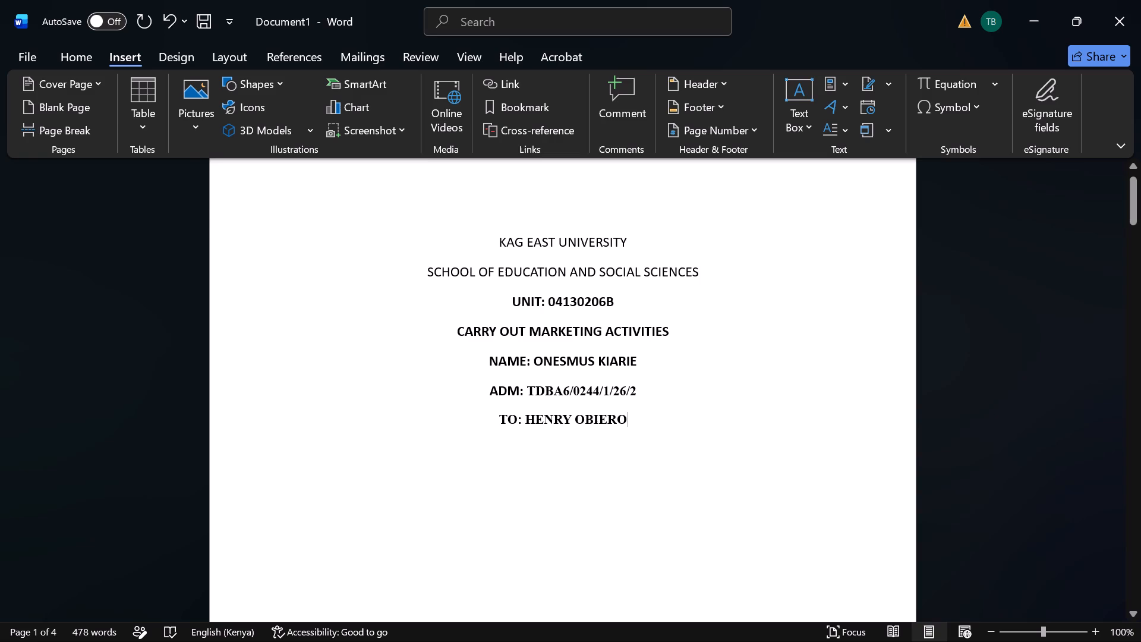
Format all cover page lines, from KAG EAST UNIVERSITY through the TO line, in Times New Roman at size 26.
left_click_drag(493, 248, 624, 430)
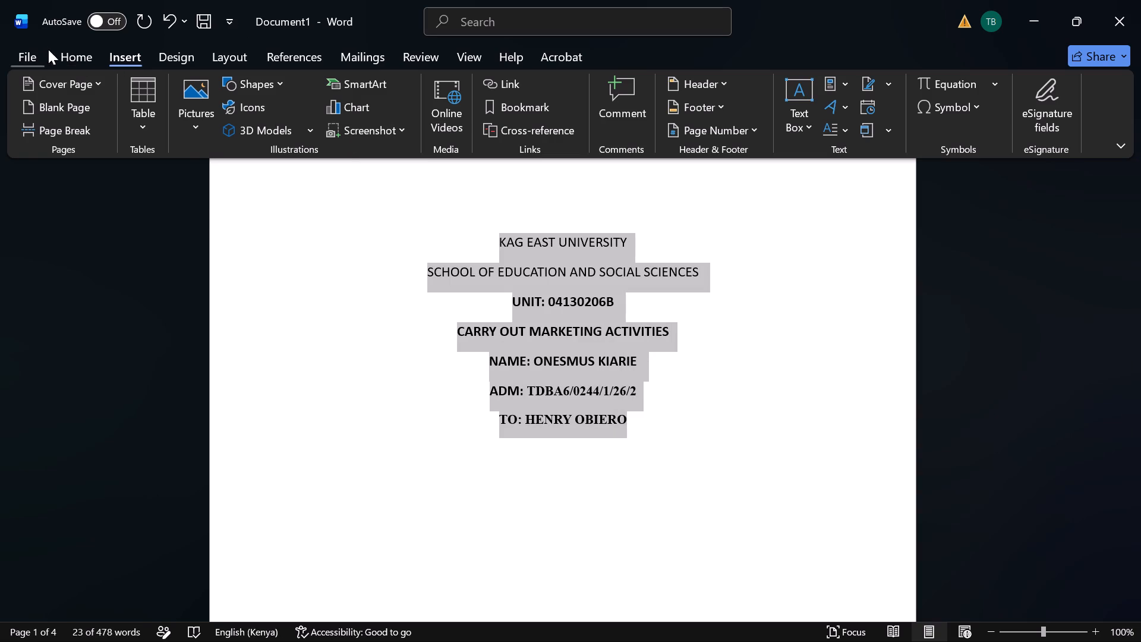
left_click(69, 56)
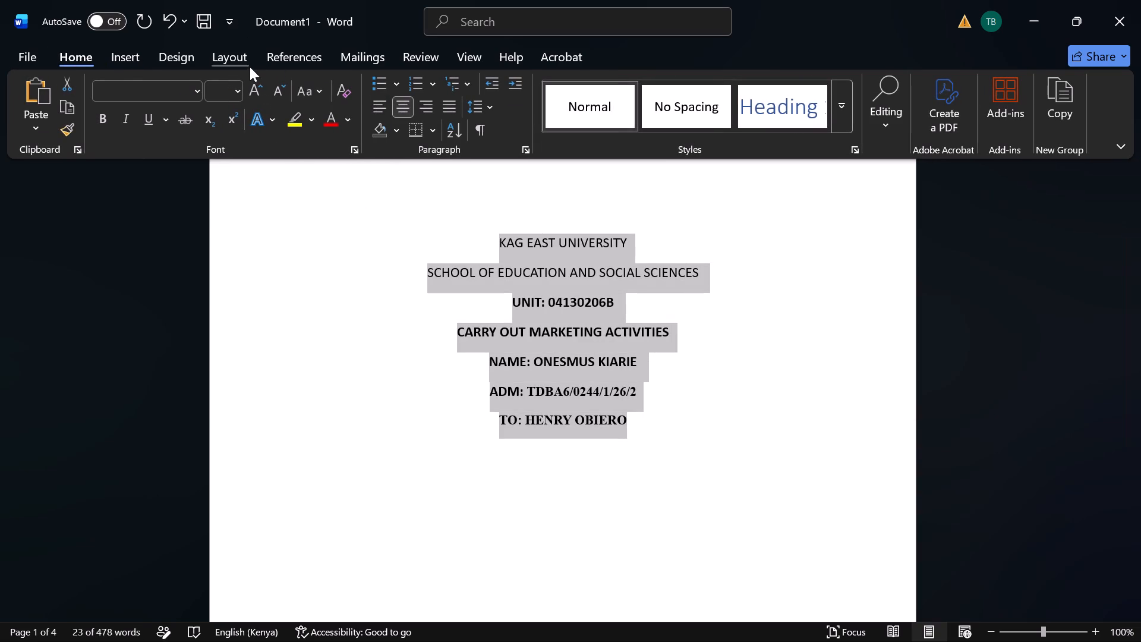
left_click(201, 90)
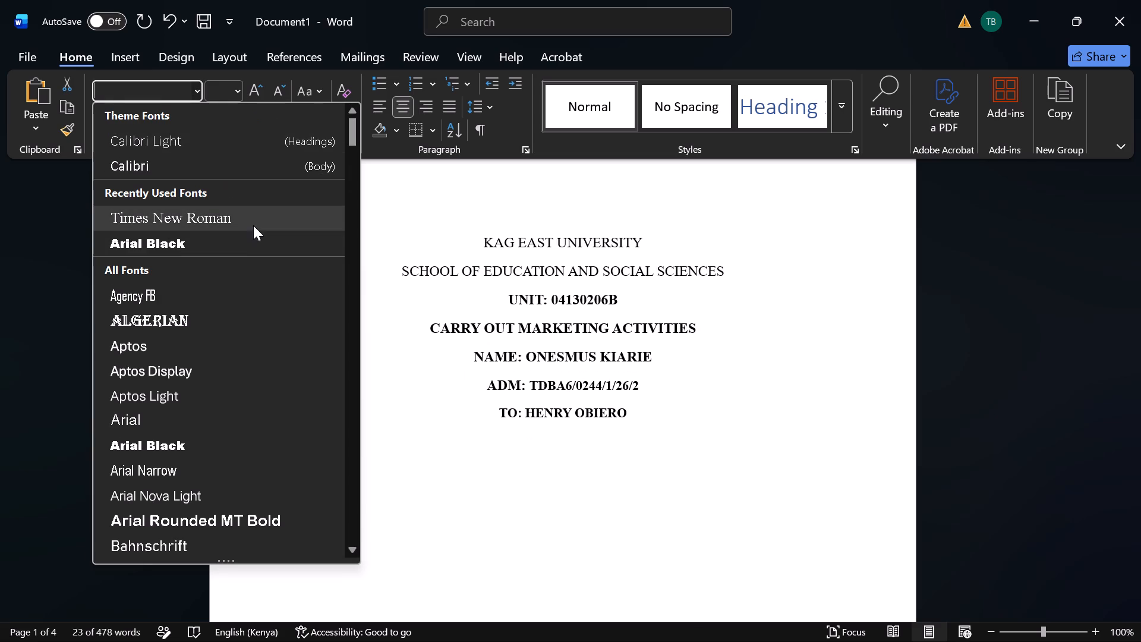
left_click(254, 225)
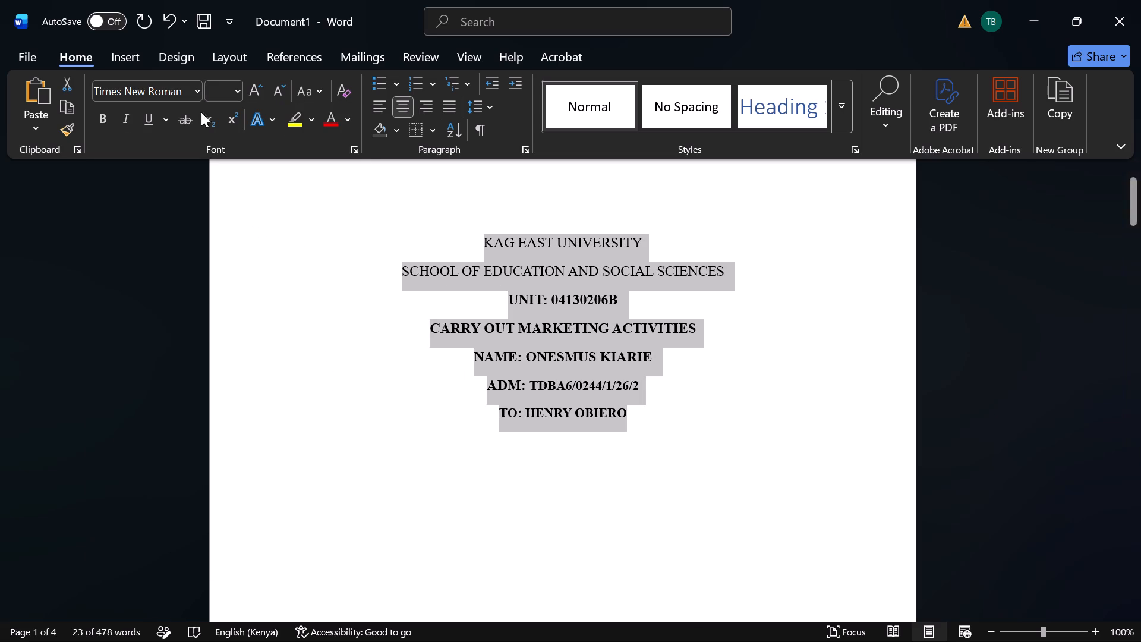
left_click(239, 93)
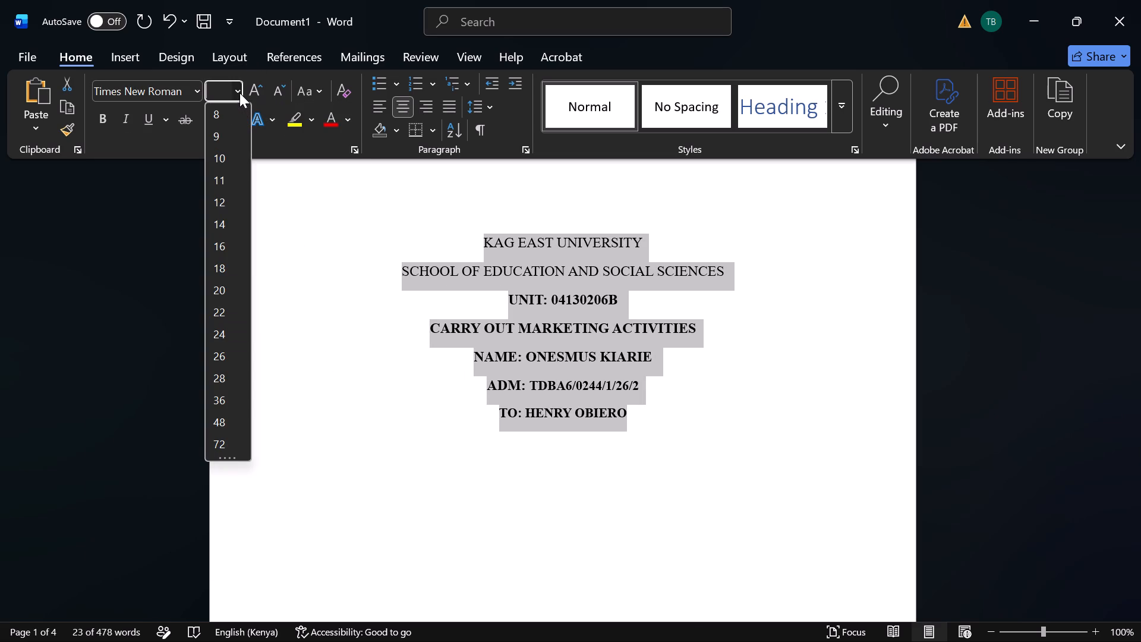
left_click(226, 348)
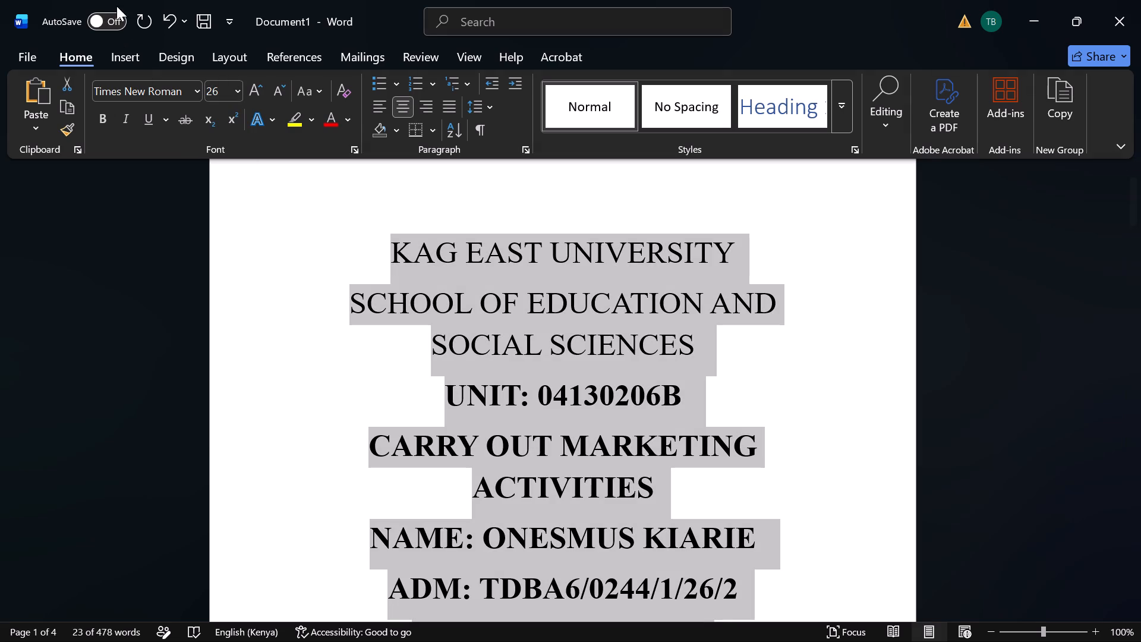
Check the layout of the resized cover page and the pages leading to question a).
scroll(358, 312, "down", 4)
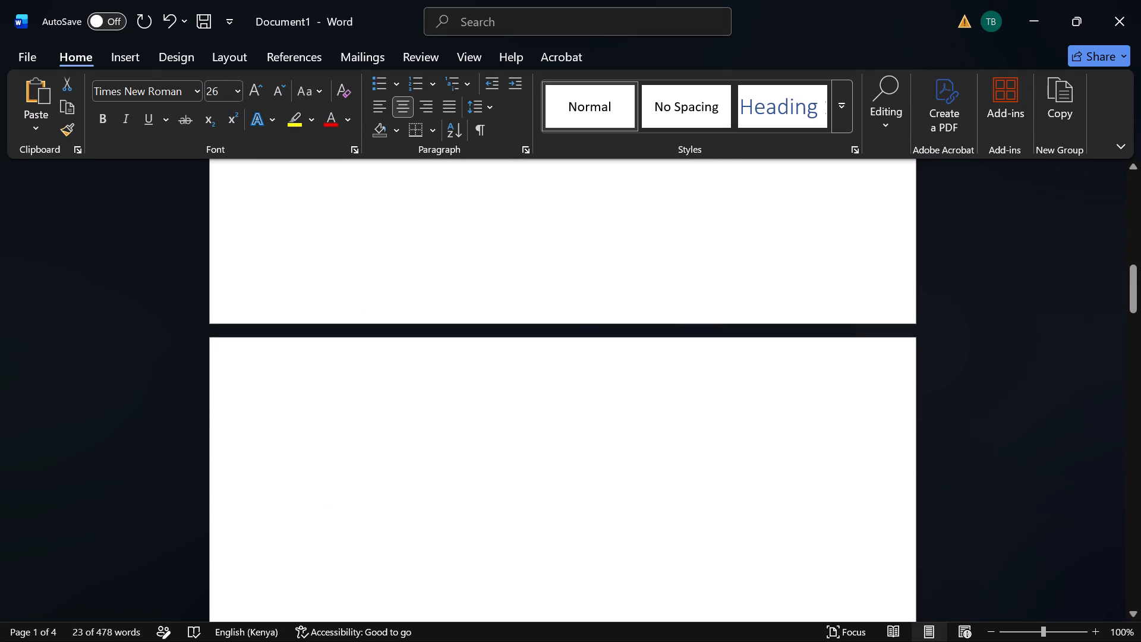
scroll(361, 303, "down", 4)
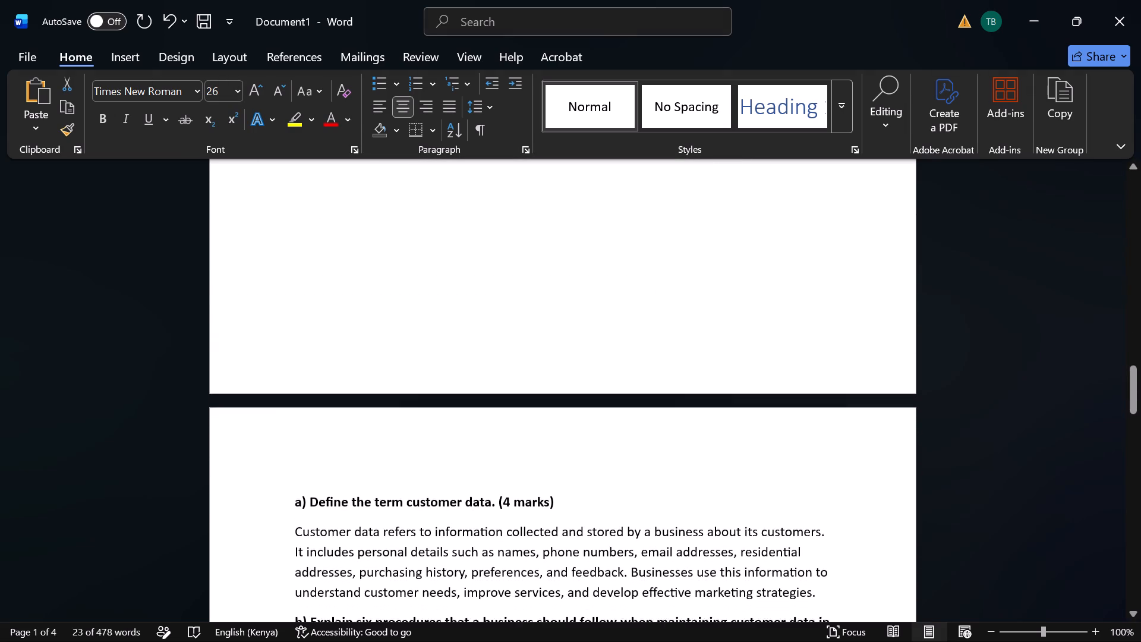
scroll(361, 303, "down", 1)
right_click(348, 303)
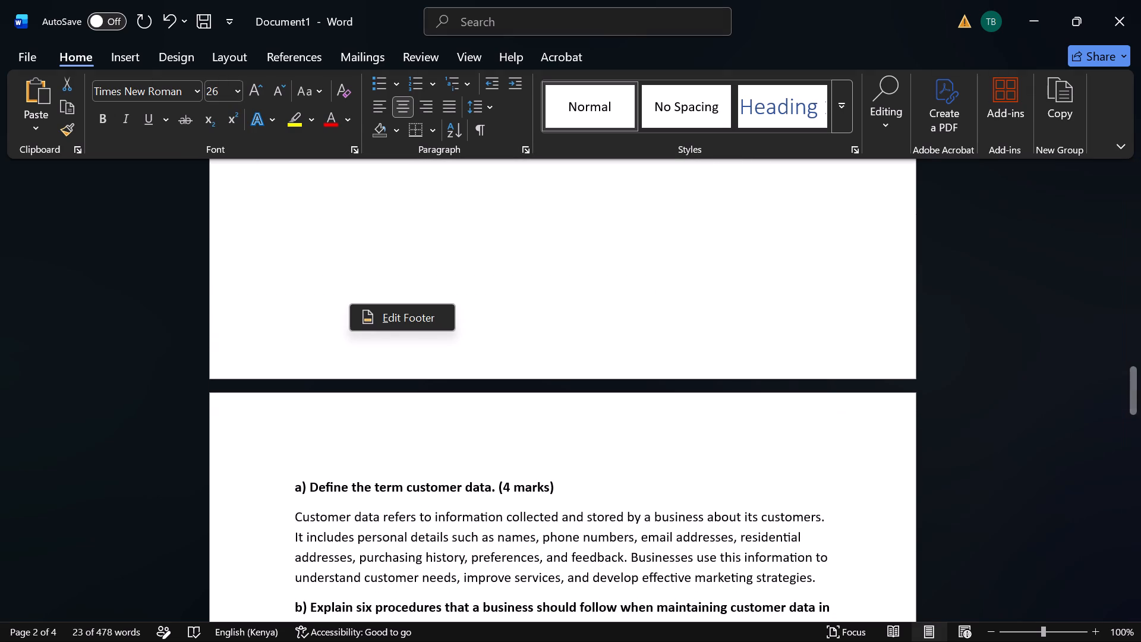
scroll(348, 303, "up", 3)
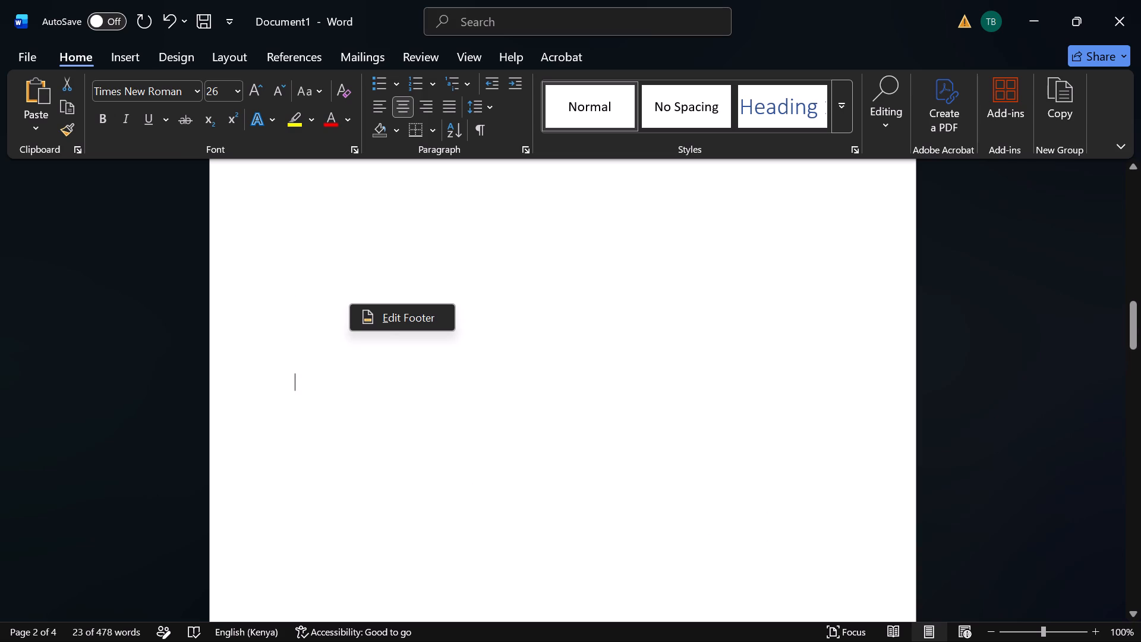
scroll(348, 303, "up", 4)
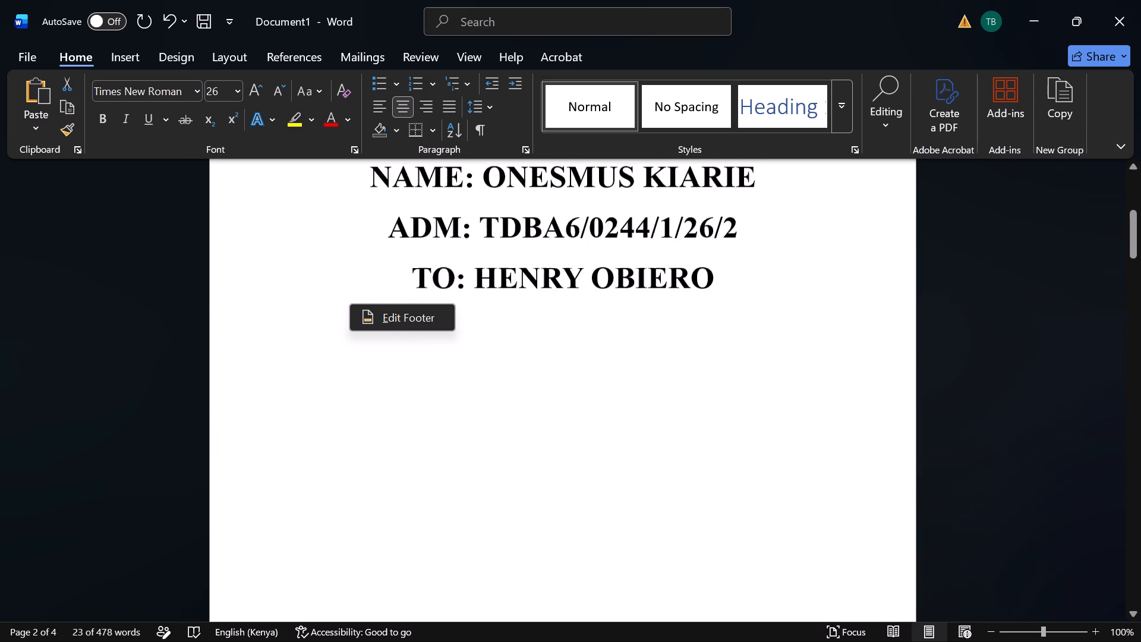
scroll(348, 303, "up", 4)
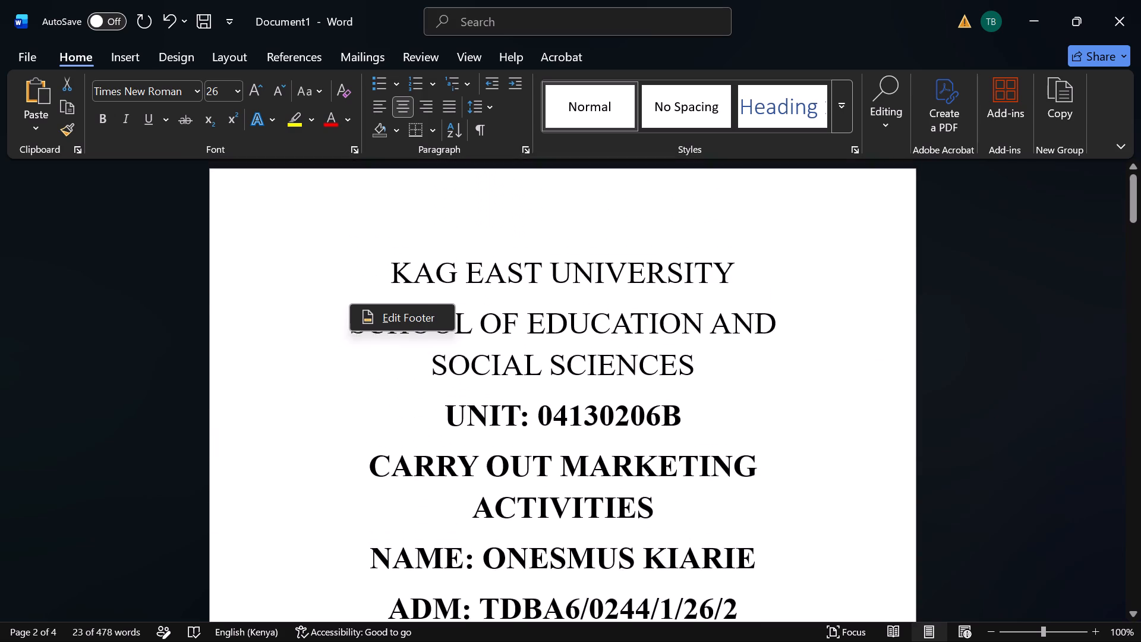
scroll(348, 303, "down", 1)
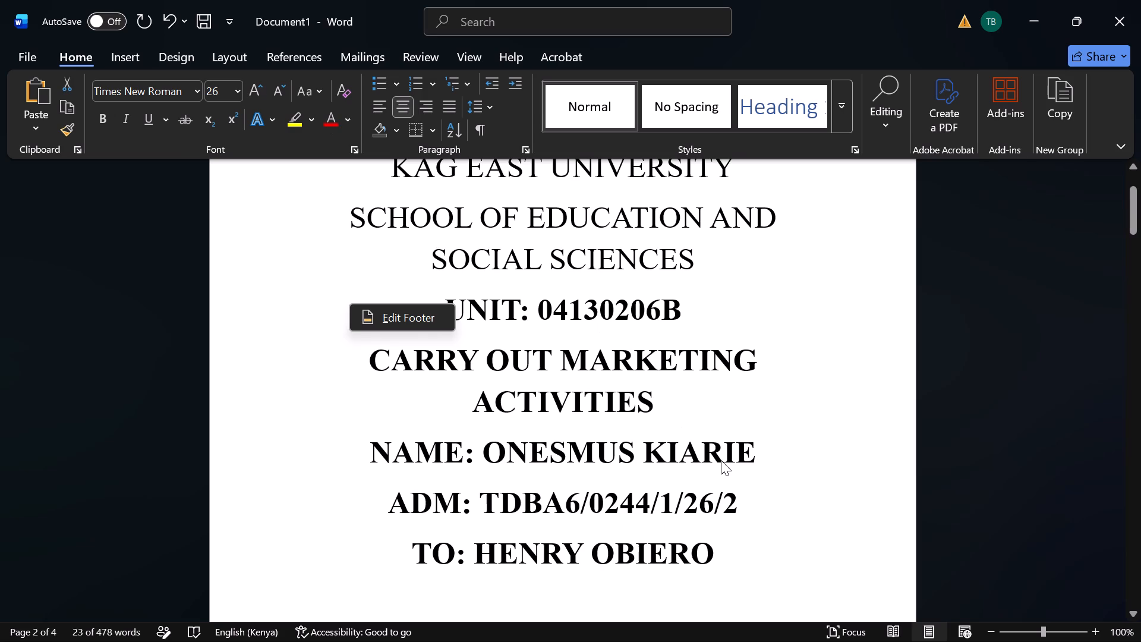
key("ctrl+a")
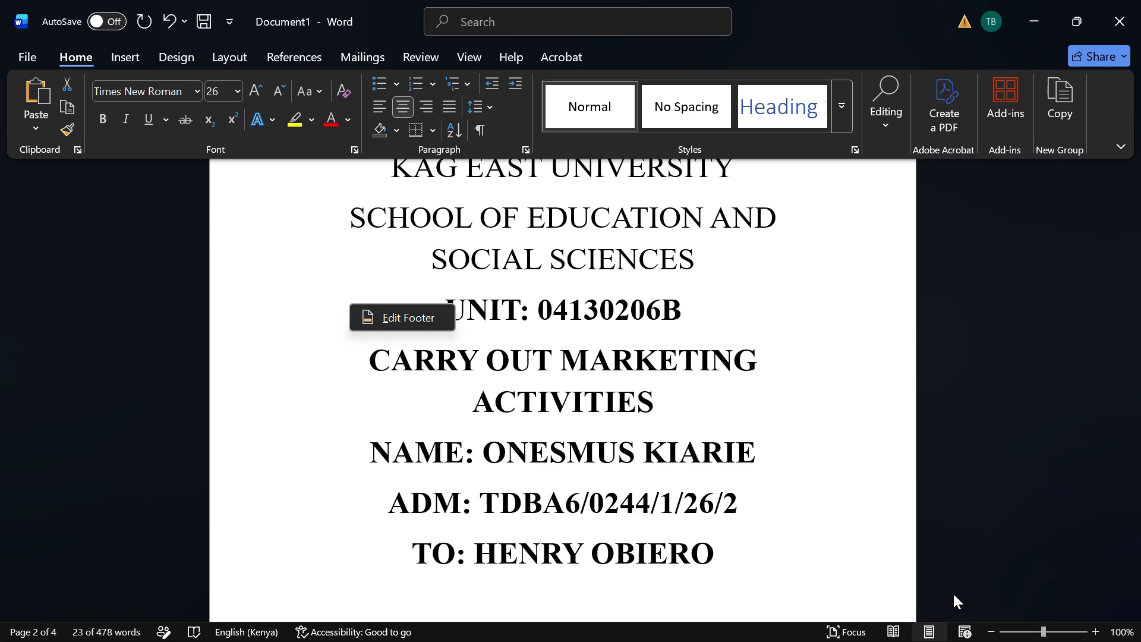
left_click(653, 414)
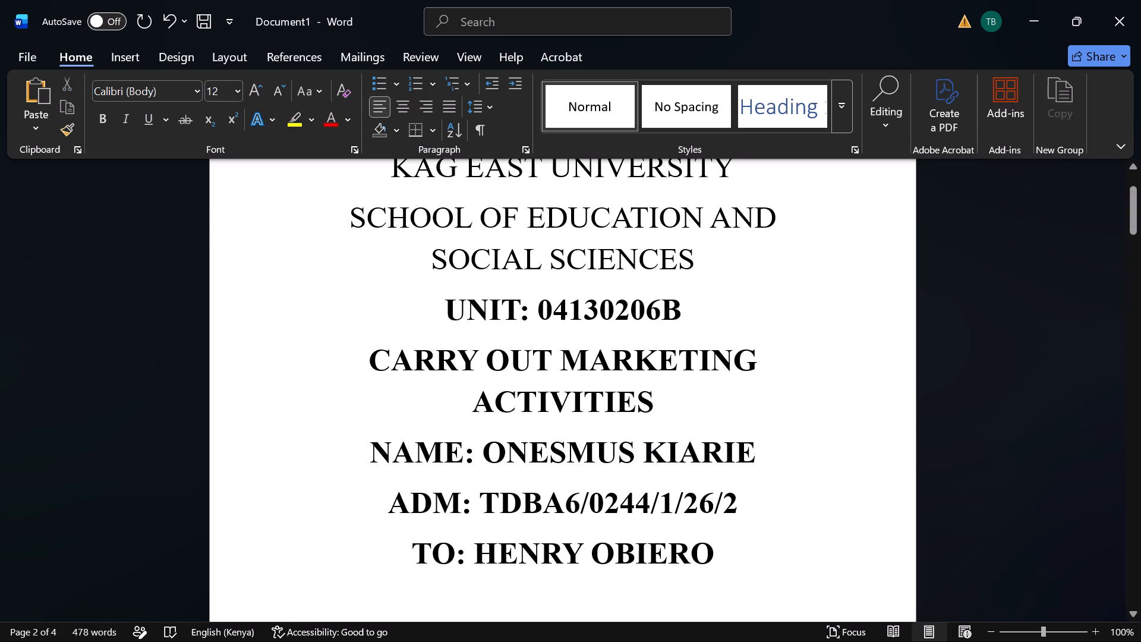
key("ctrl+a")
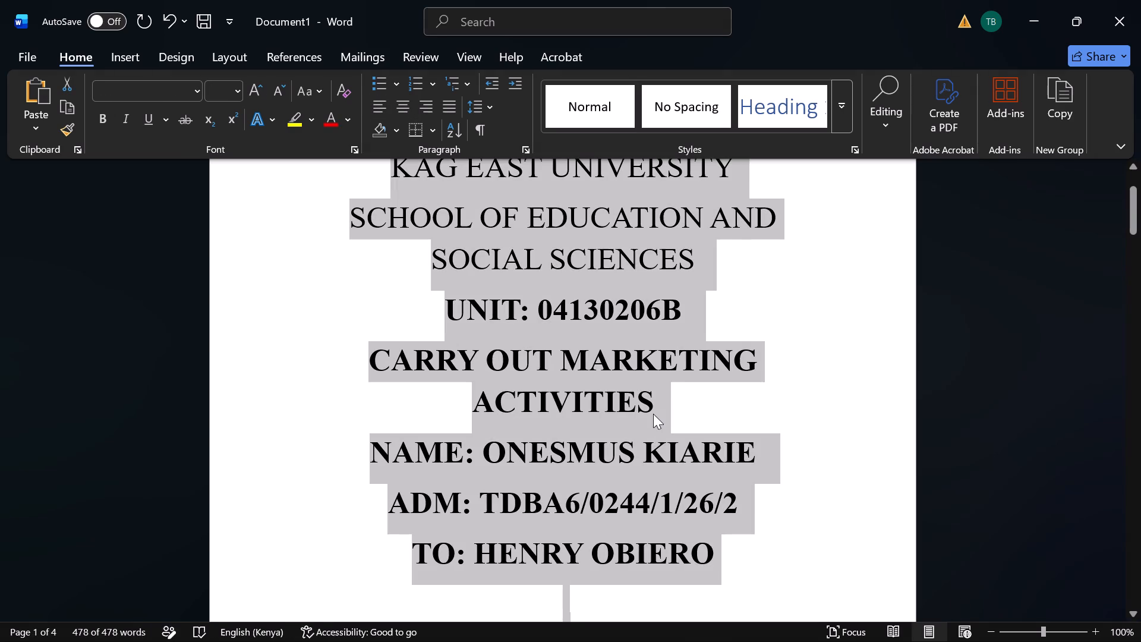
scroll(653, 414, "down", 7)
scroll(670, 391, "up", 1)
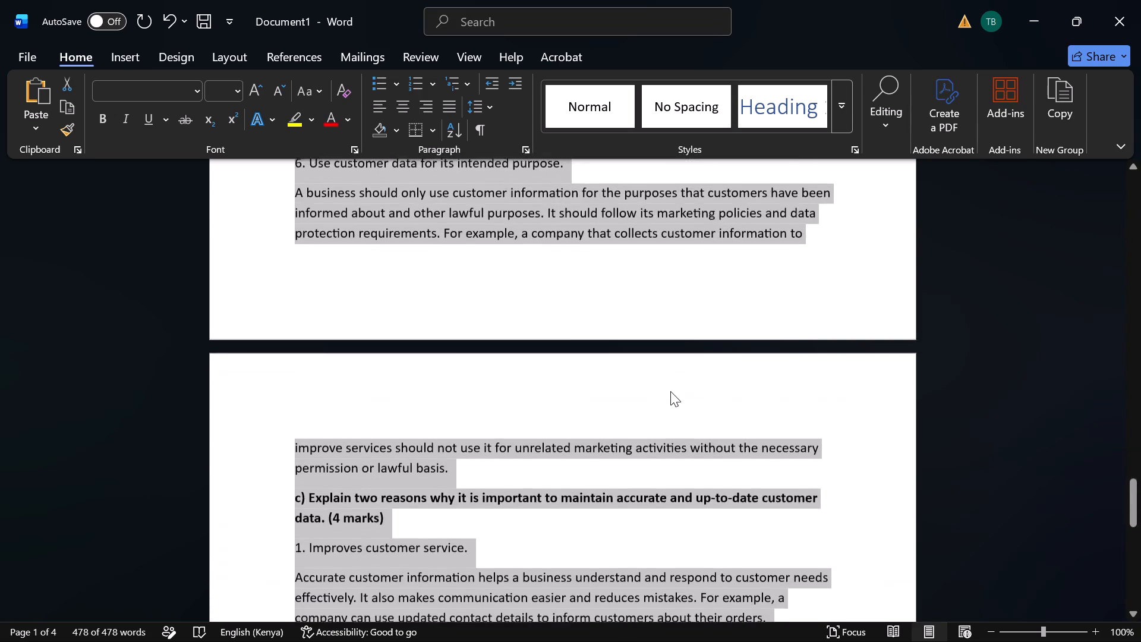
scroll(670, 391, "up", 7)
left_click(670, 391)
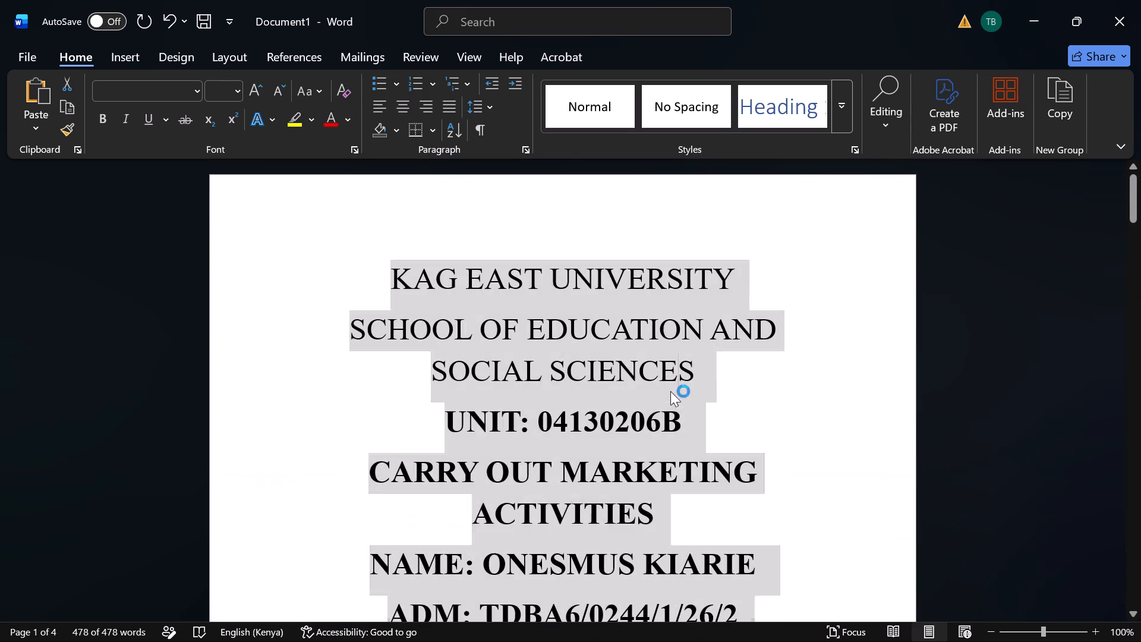
Make all cover page lines, from KAG EAST UNIVERSITY through the TO line, bold at font size 28.
left_click_drag(388, 276, 742, 612)
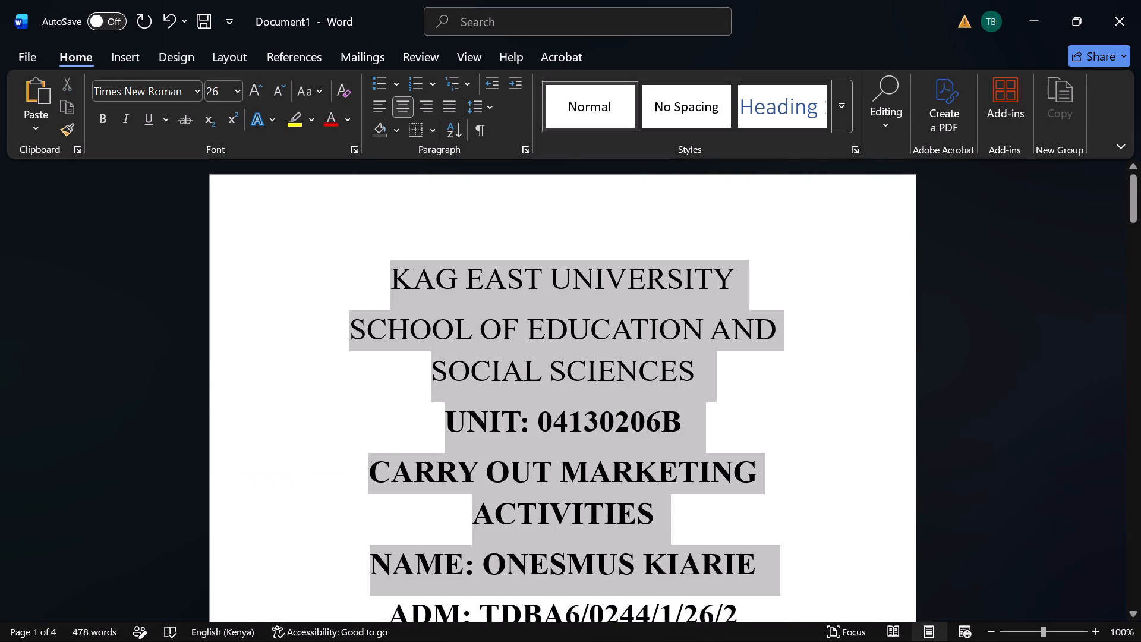
left_click_drag(742, 612, 729, 465)
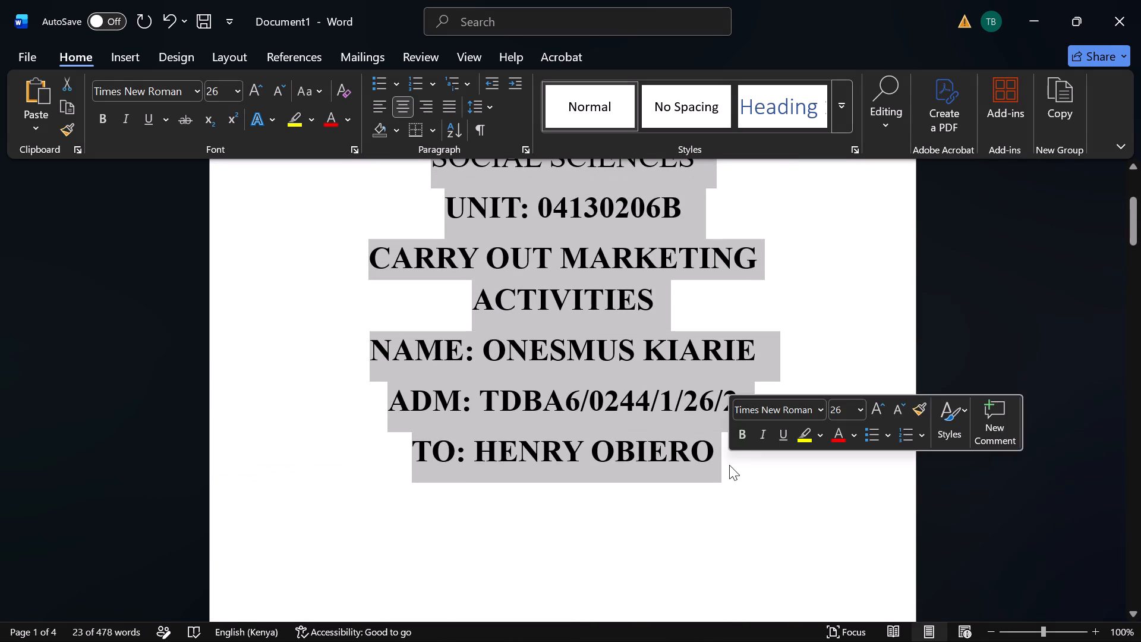
key("ctrl+b")
key("ctrl+b")
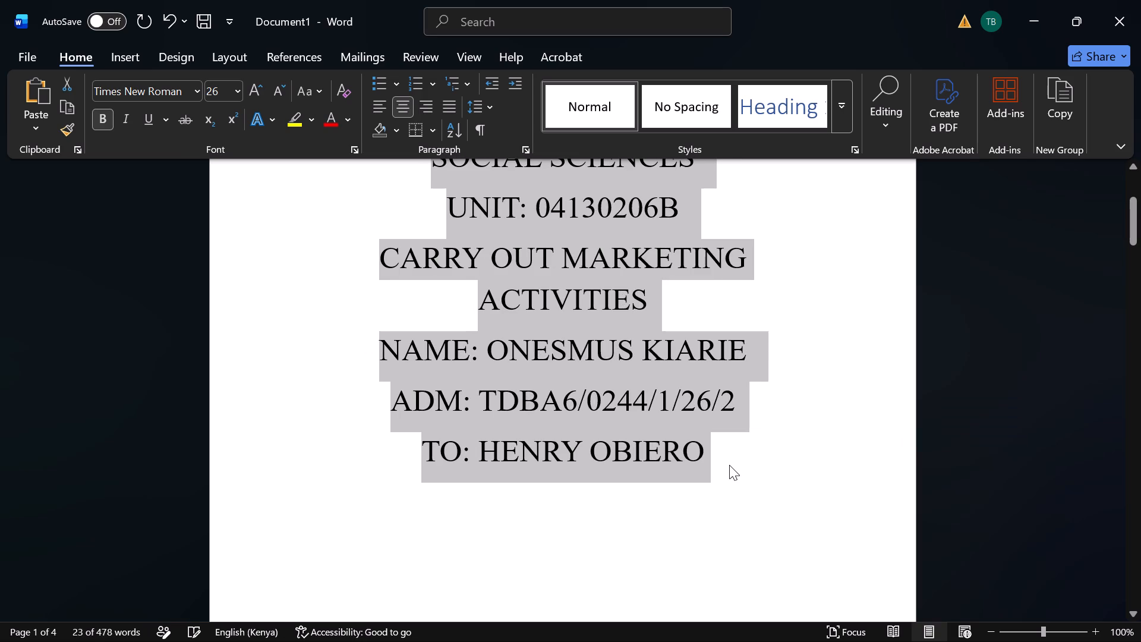
key("ctrl+b")
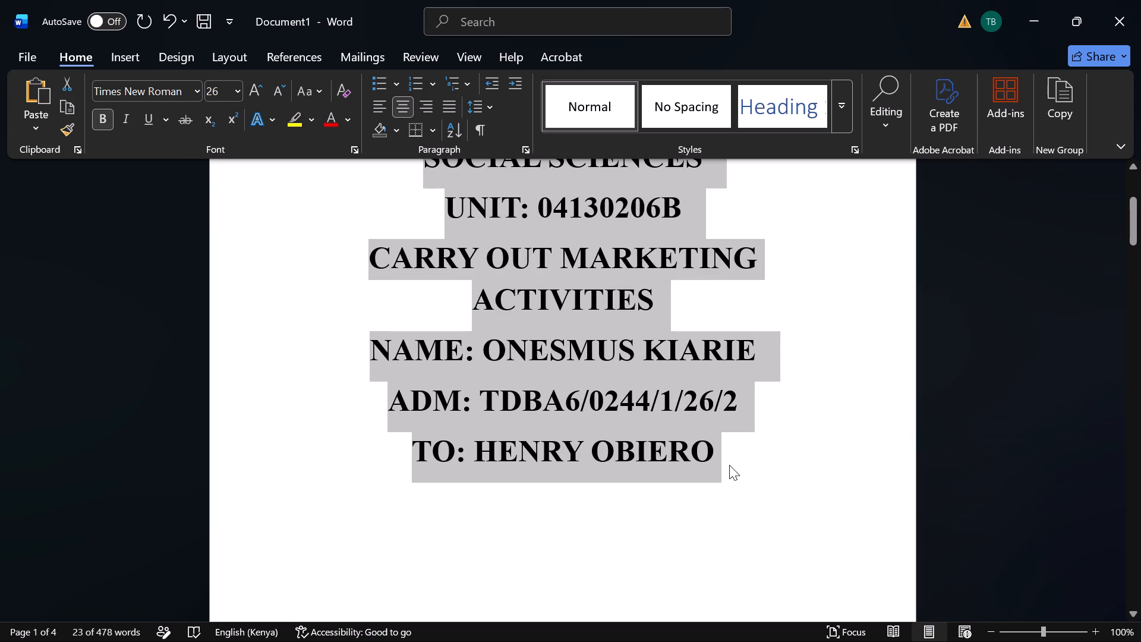
left_click(237, 90)
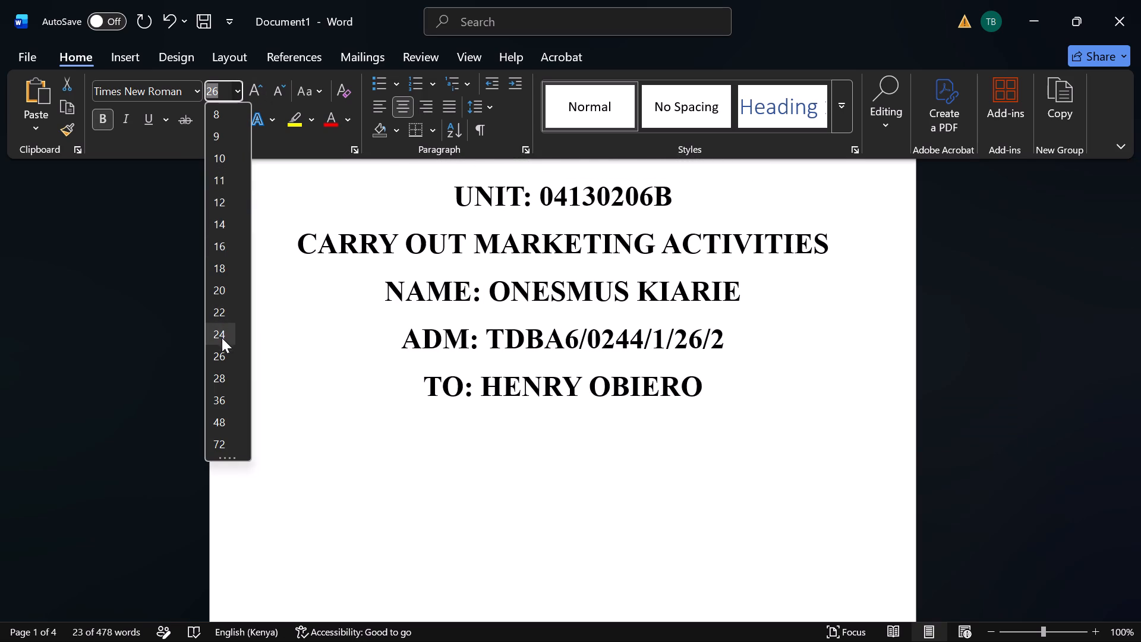
left_click(224, 373)
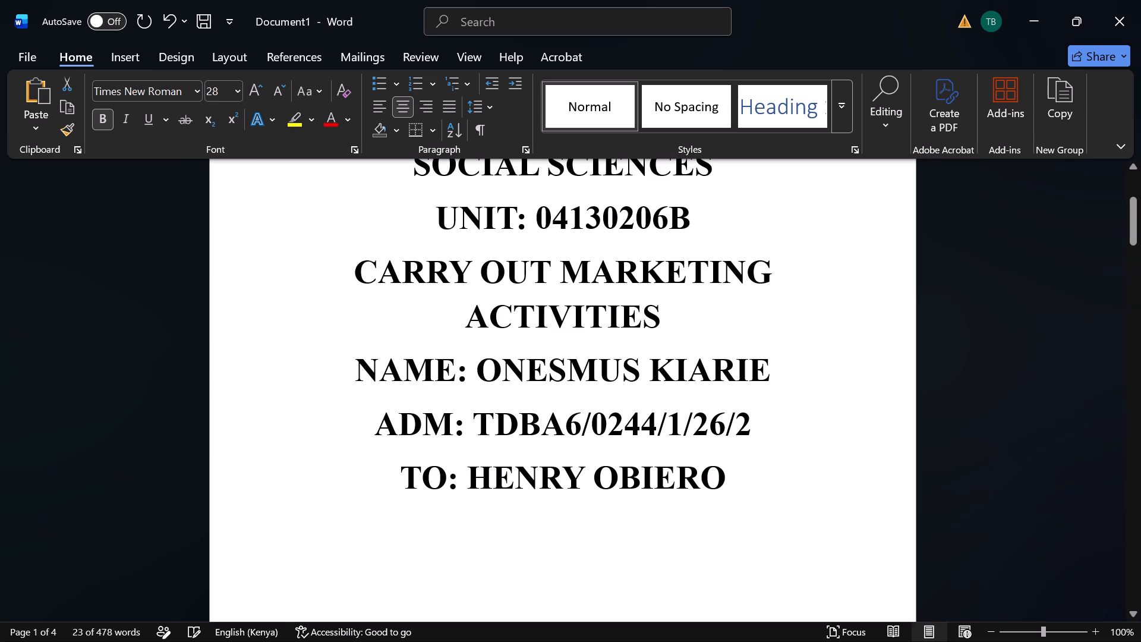
scroll(456, 507, "up", 1)
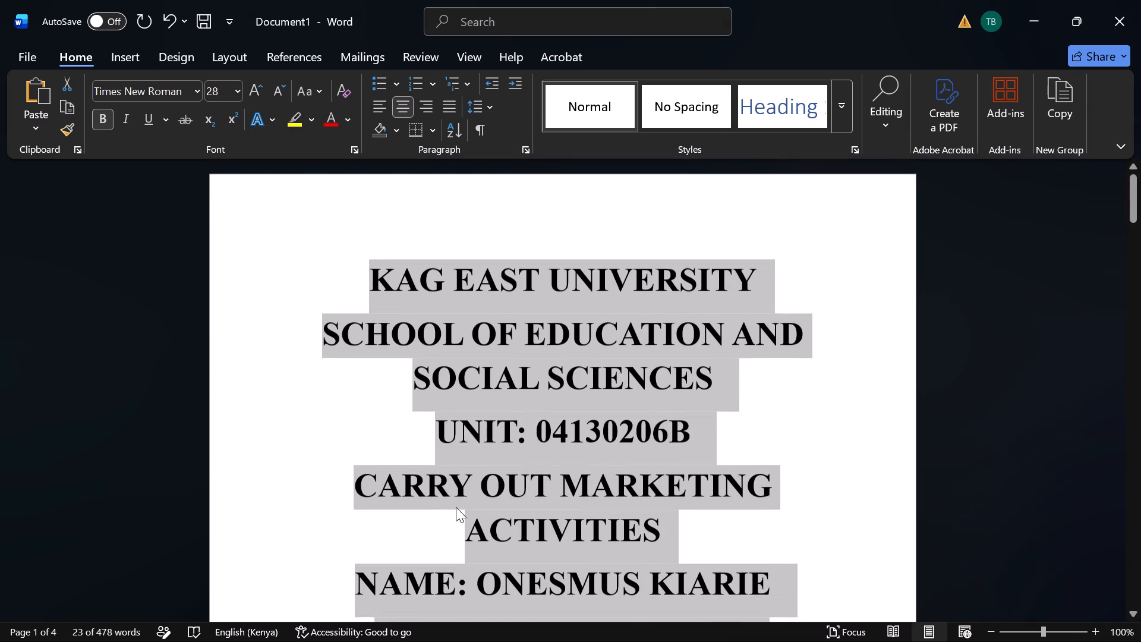
left_click(798, 353)
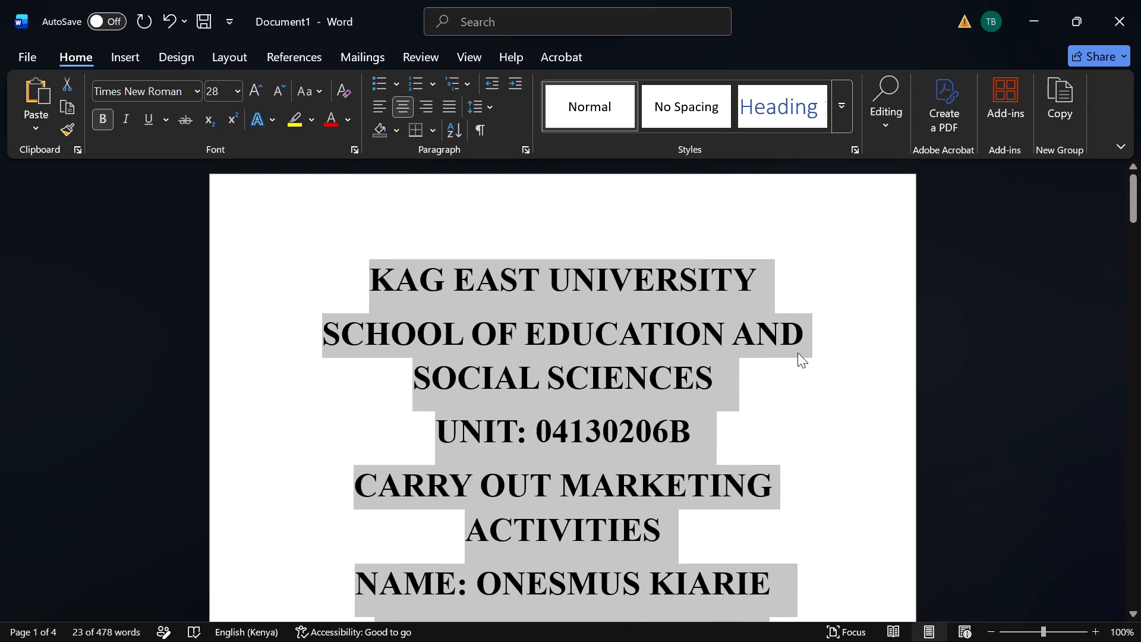
Insert a blank line after each of the CARRY OUT MARKETING ACTIVITIES, NAME and ADM lines on the cover page.
scroll(798, 353, "down", 1)
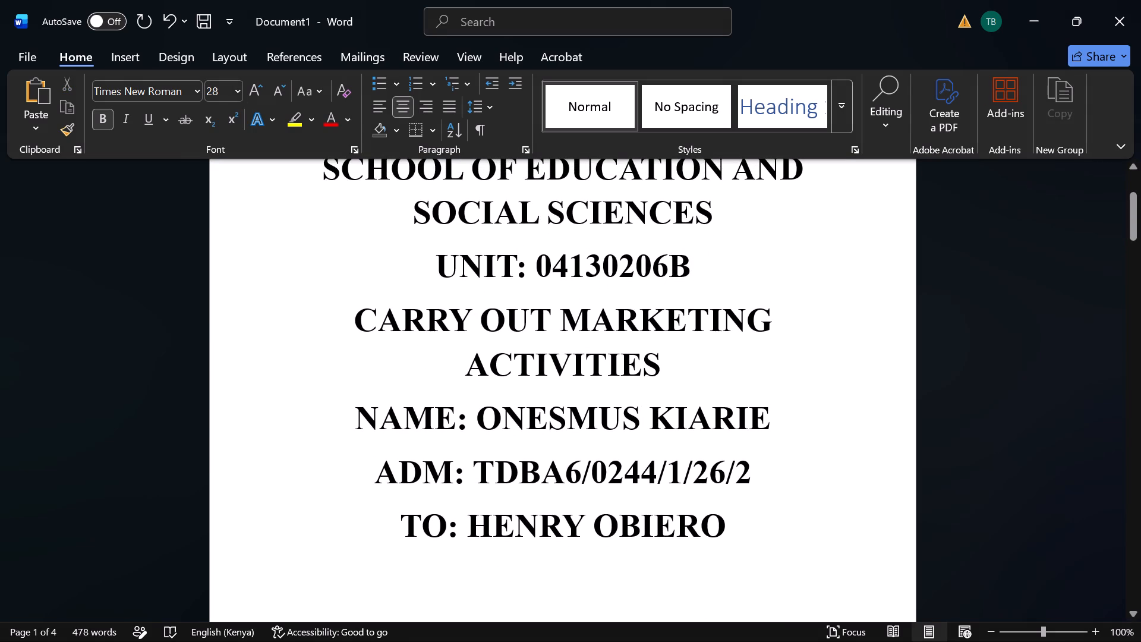
left_click(693, 362)
key("Return")
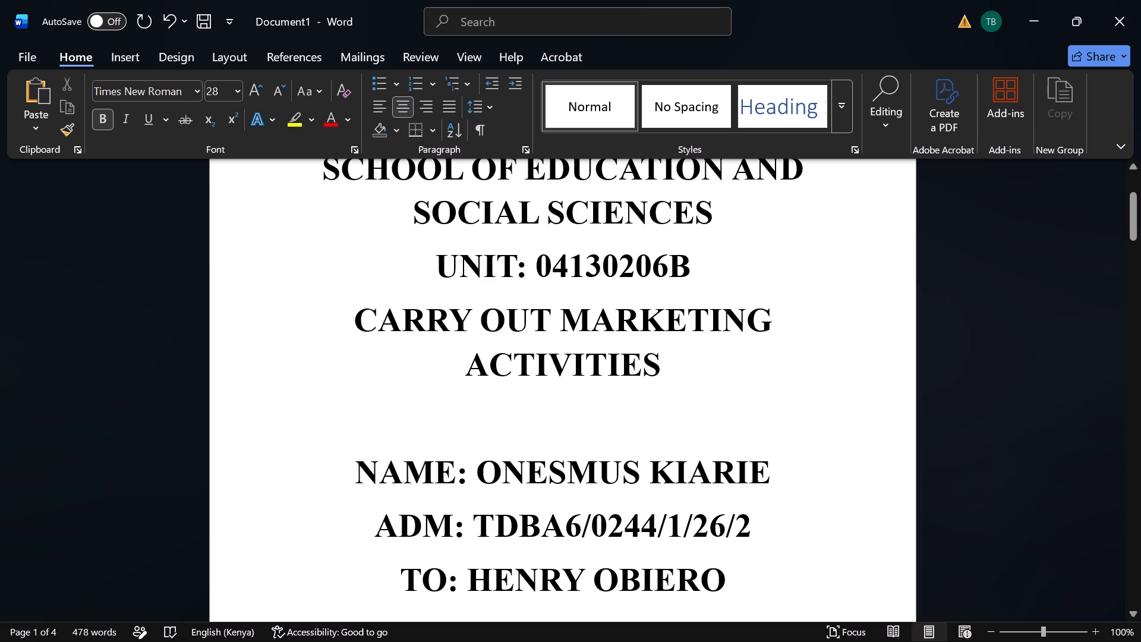
left_click(778, 470)
key("Return")
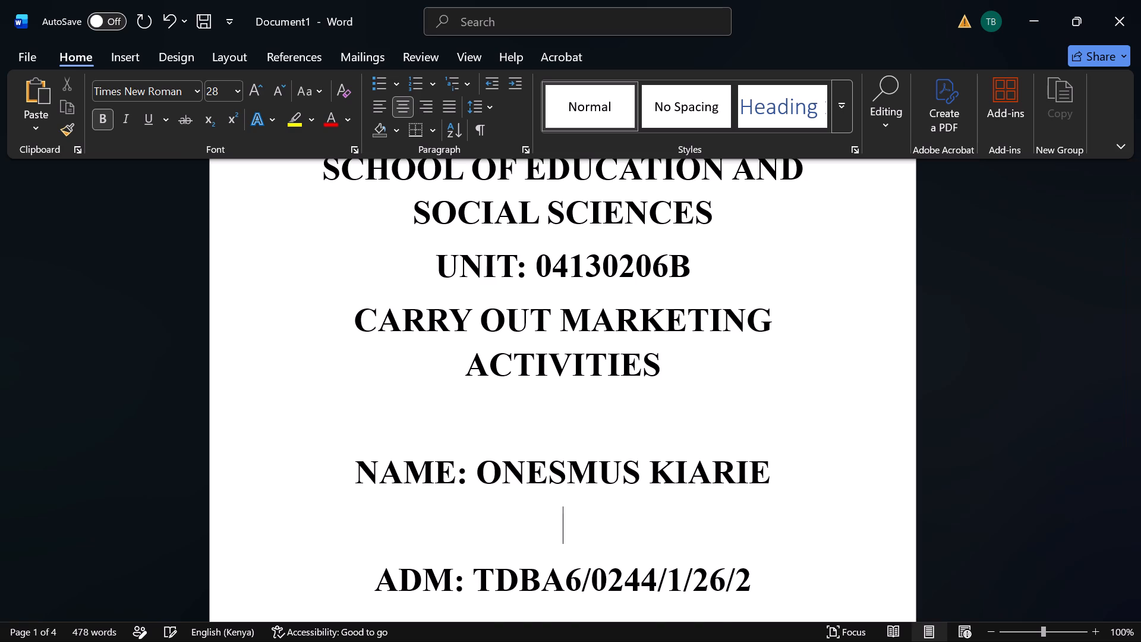
scroll(778, 470, "down", 2)
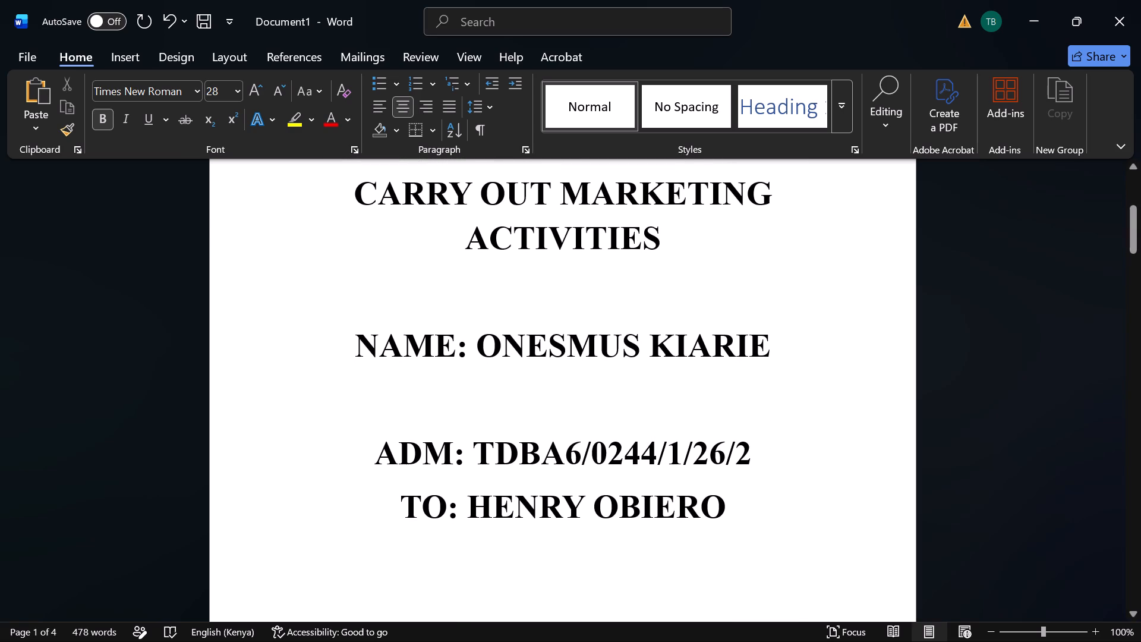
left_click(750, 457)
key("Return")
Add a "CAT 3" line below the TO line on the cover page, separated from it by a blank line.
scroll(750, 457, "down", 1)
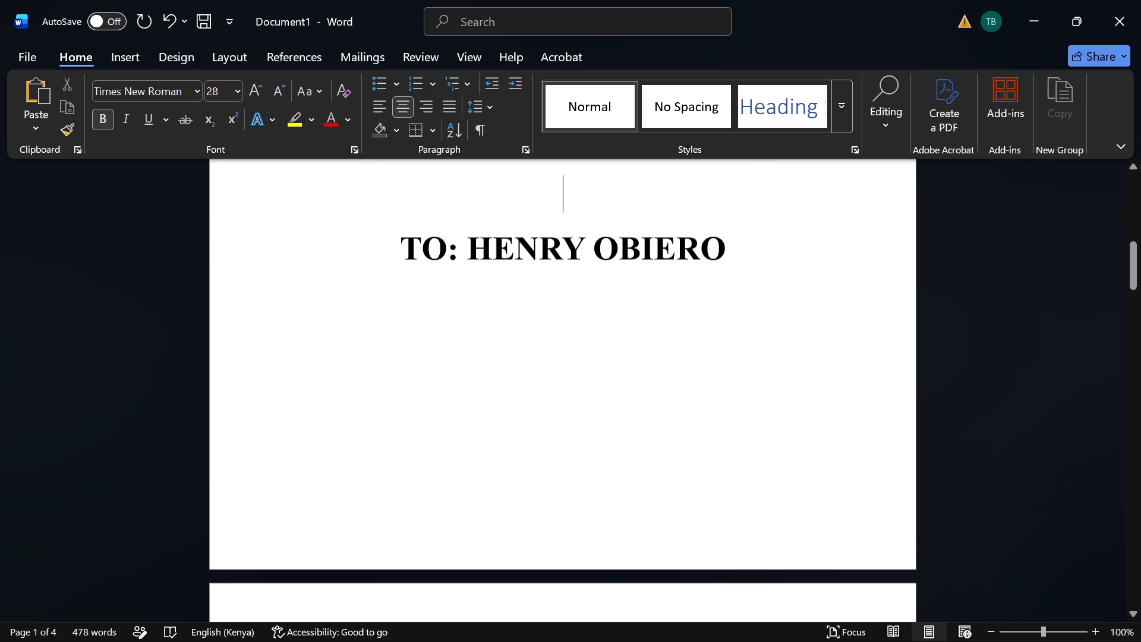
scroll(750, 457, "down", 1)
left_click(751, 302)
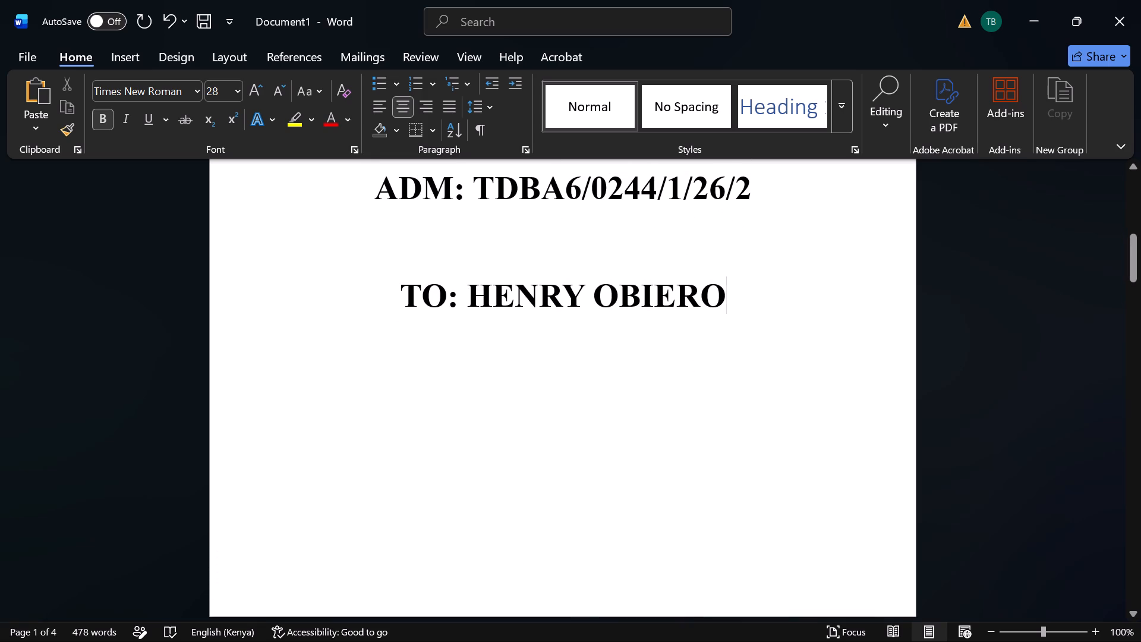
key("Return")
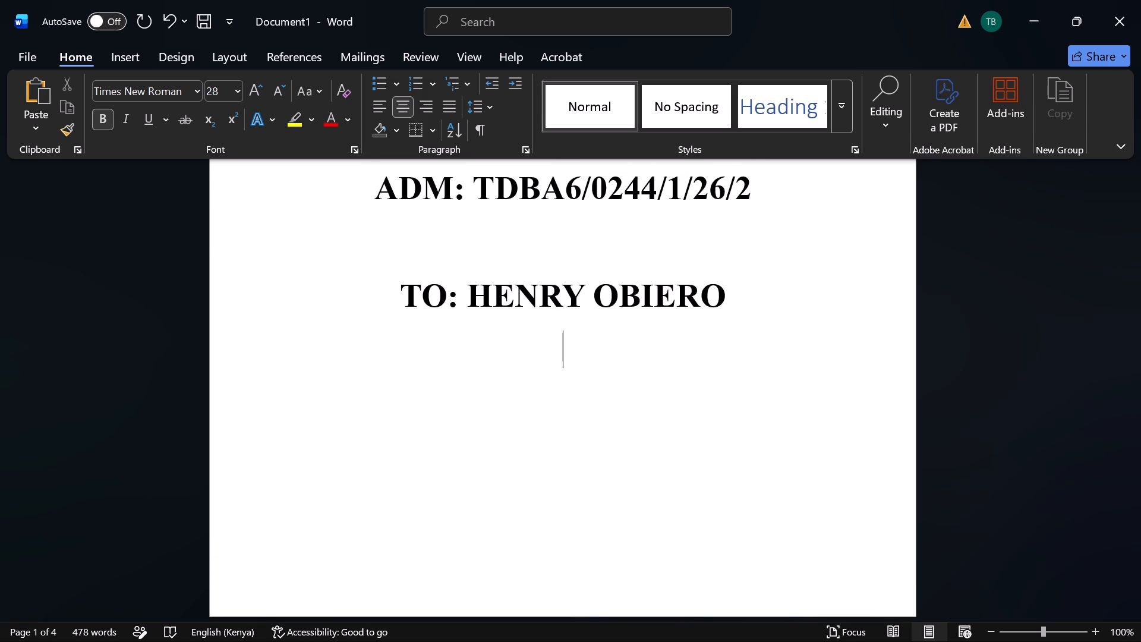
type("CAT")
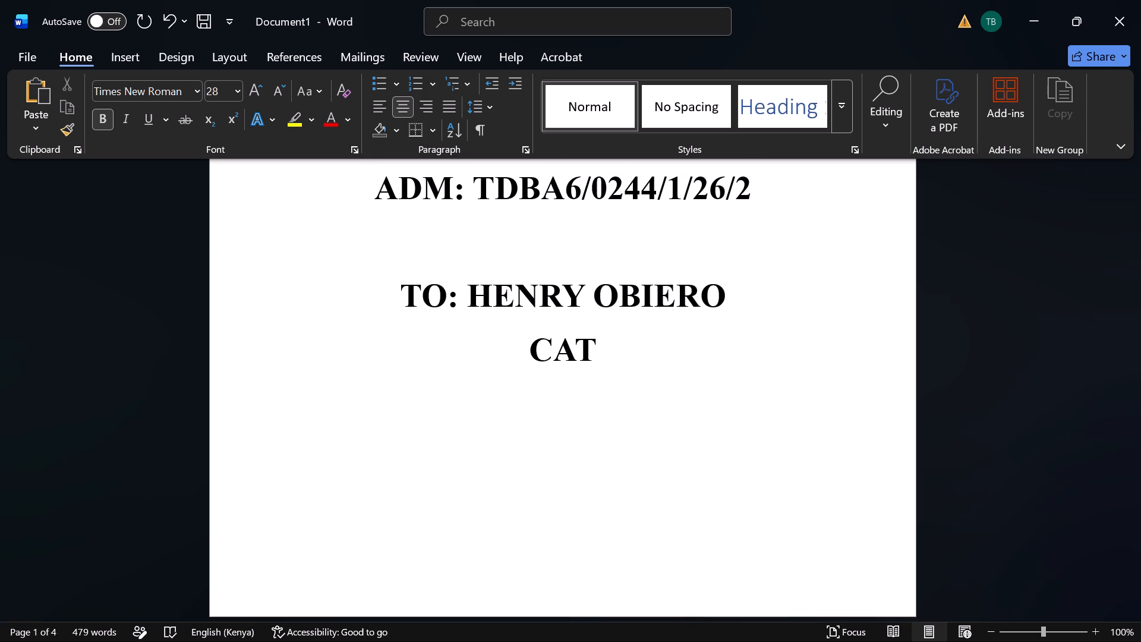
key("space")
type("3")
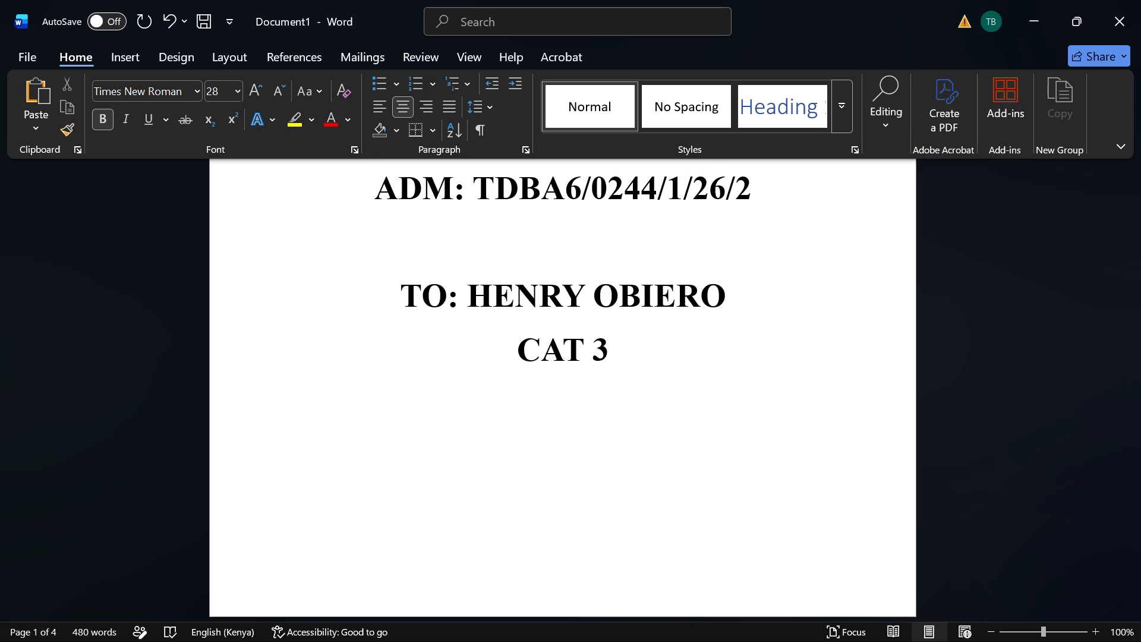
left_click(521, 348)
key("Return")
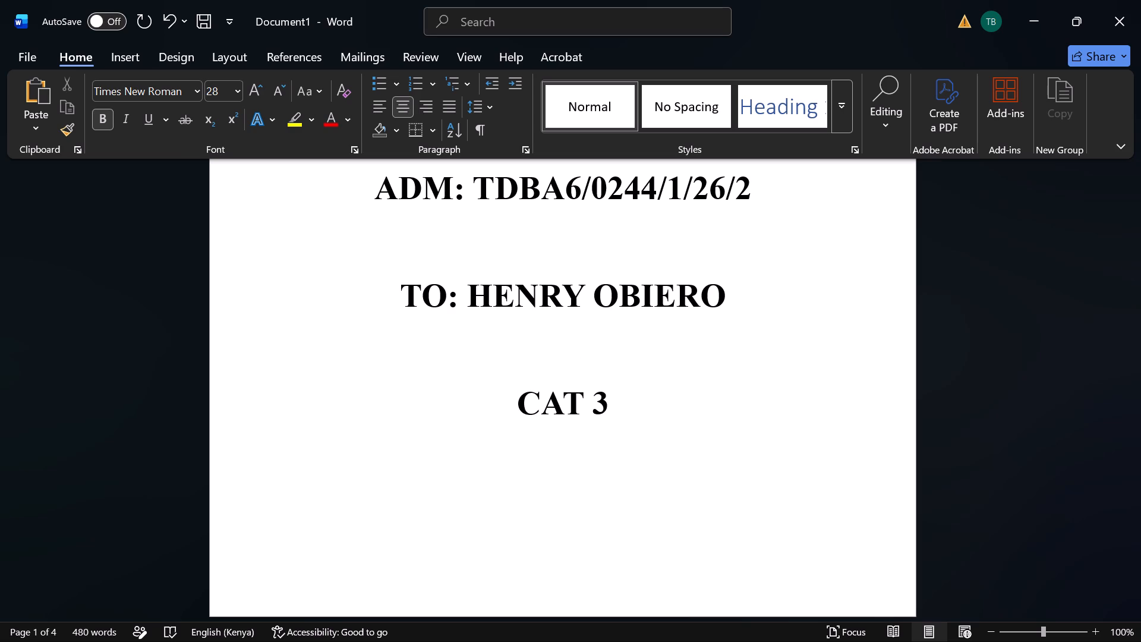
Insert a blank line between the SCHOOL OF EDUCATION AND SOCIAL SCIENCES line and the UNIT line.
scroll(521, 348, "up", 2)
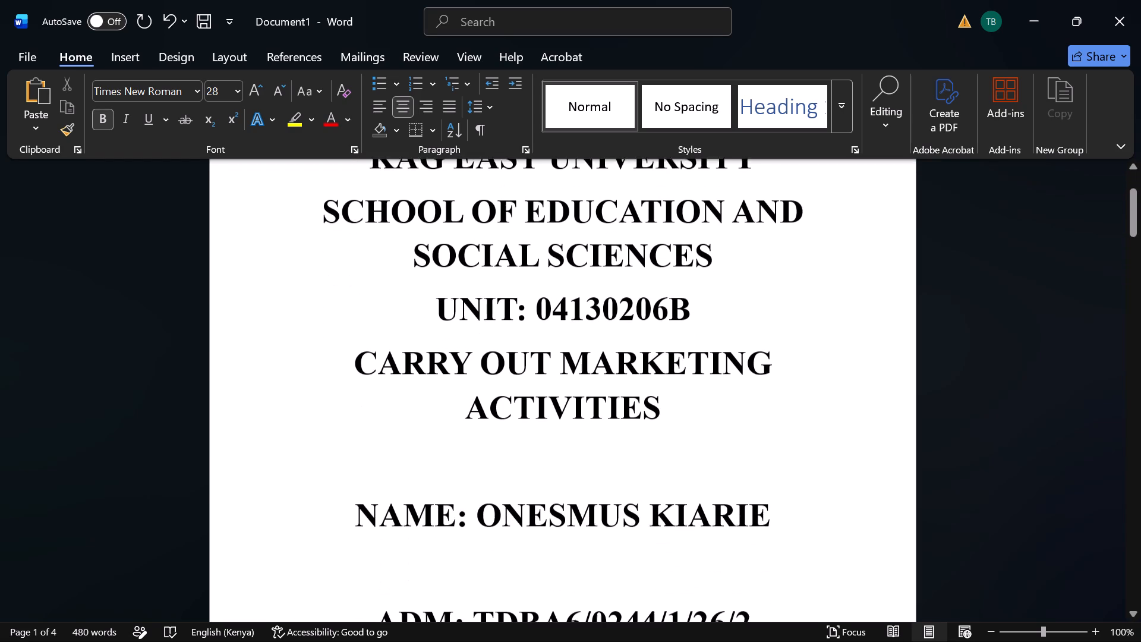
left_click(720, 237)
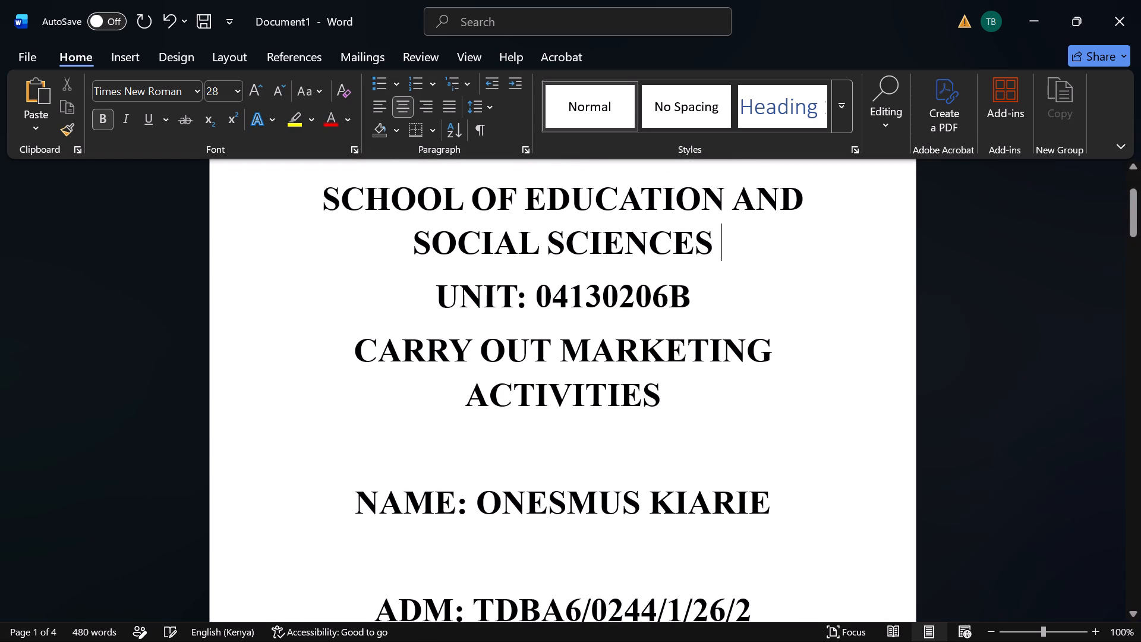
key("Return")
Check the spacing of the whole cover page and the pages leading into questions a) and b).
scroll(720, 237, "up", 1)
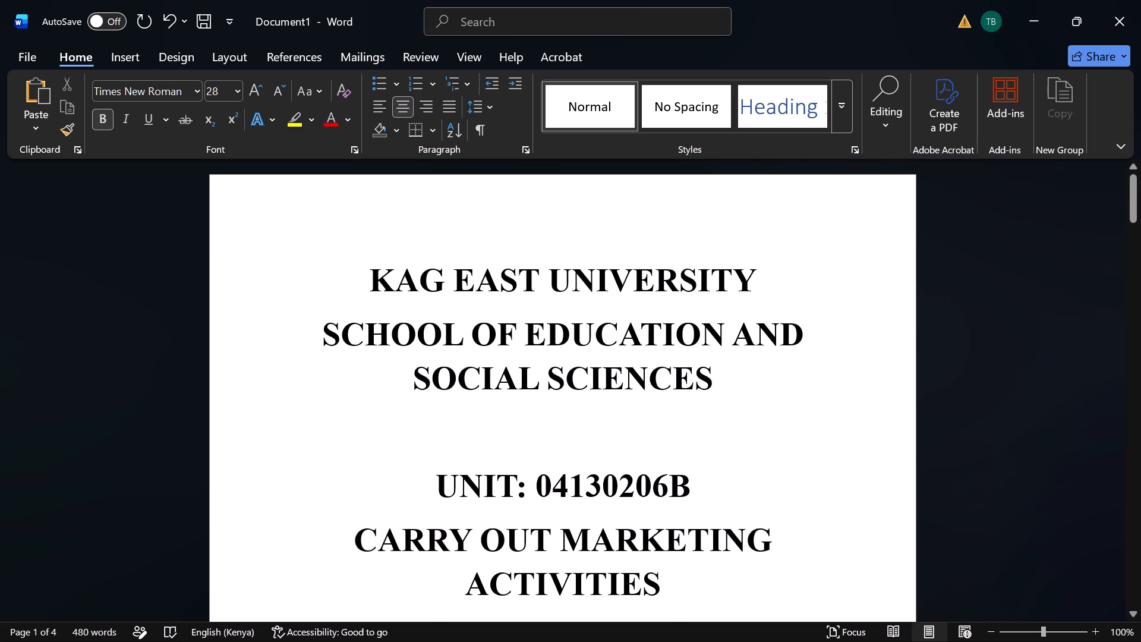
scroll(720, 237, "up", 1)
scroll(720, 237, "down", 2)
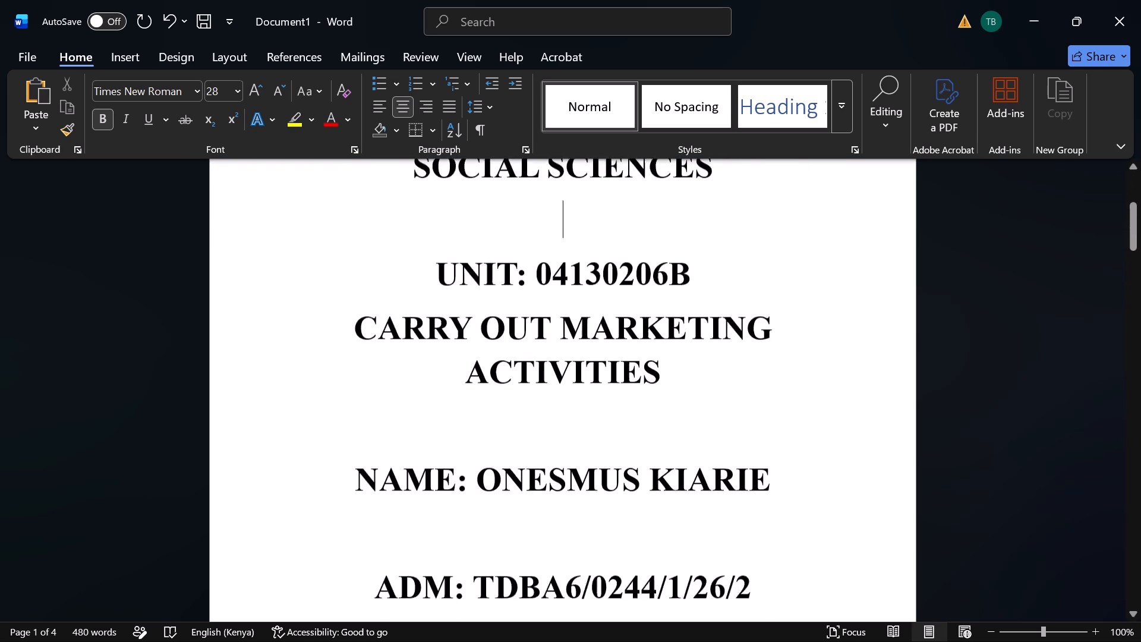
scroll(720, 237, "down", 4)
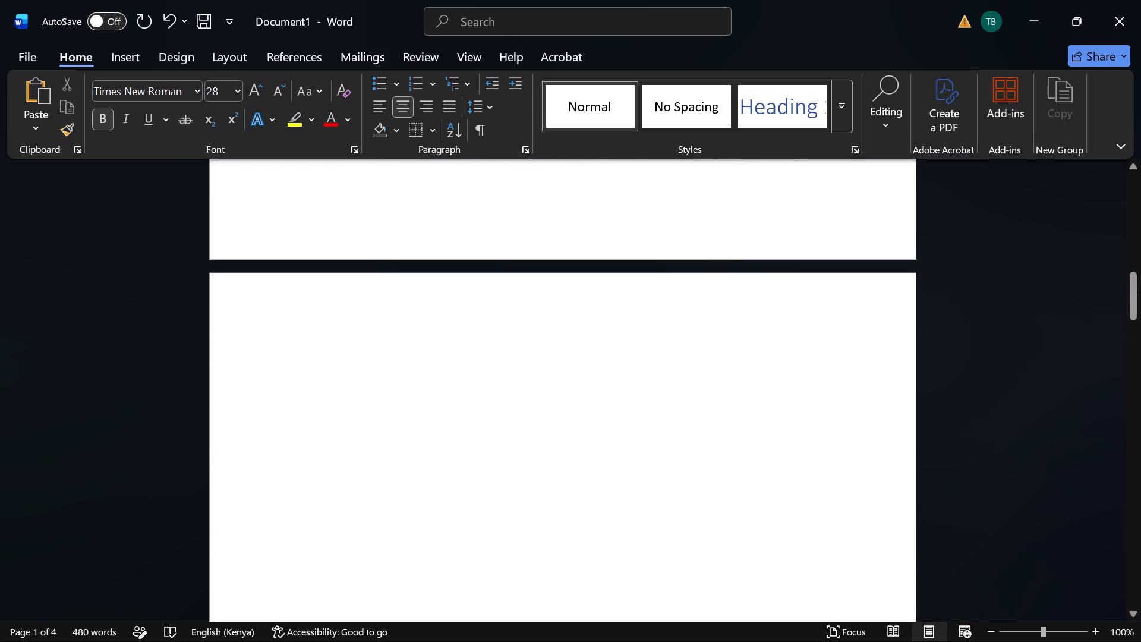
scroll(720, 237, "down", 2)
scroll(720, 237, "up", 1)
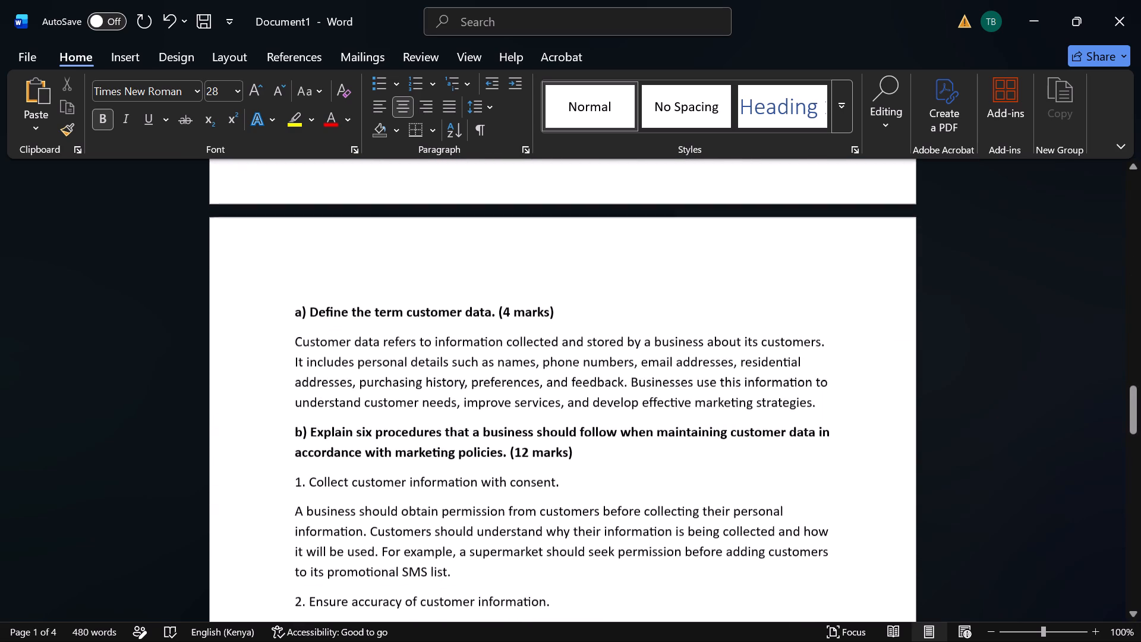
scroll(720, 237, "up", 3)
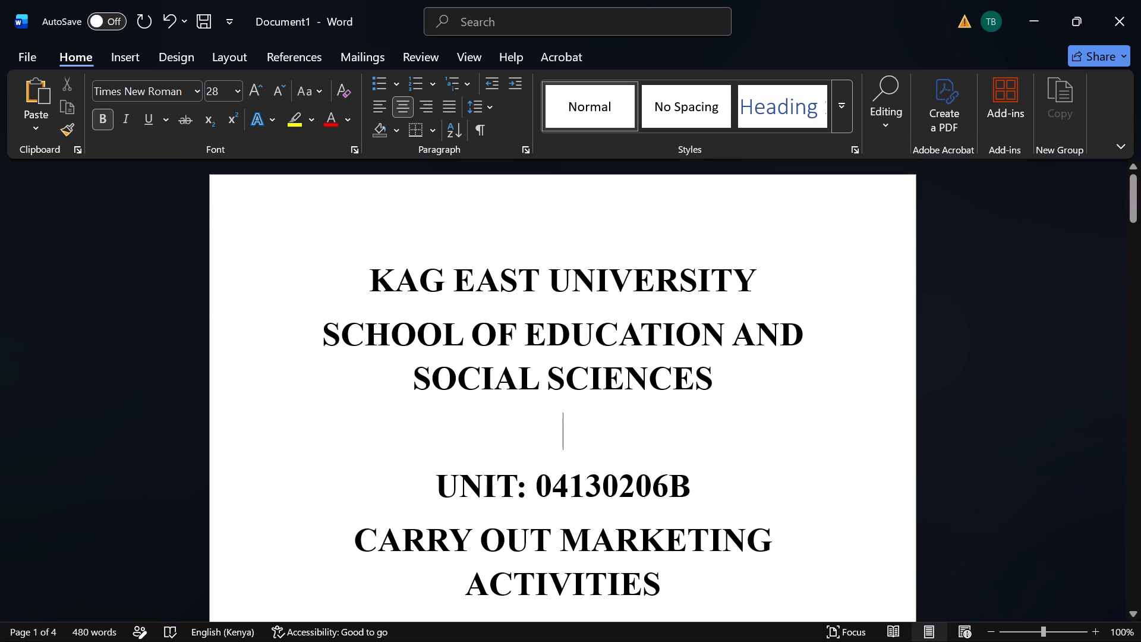
scroll(720, 237, "down", 2)
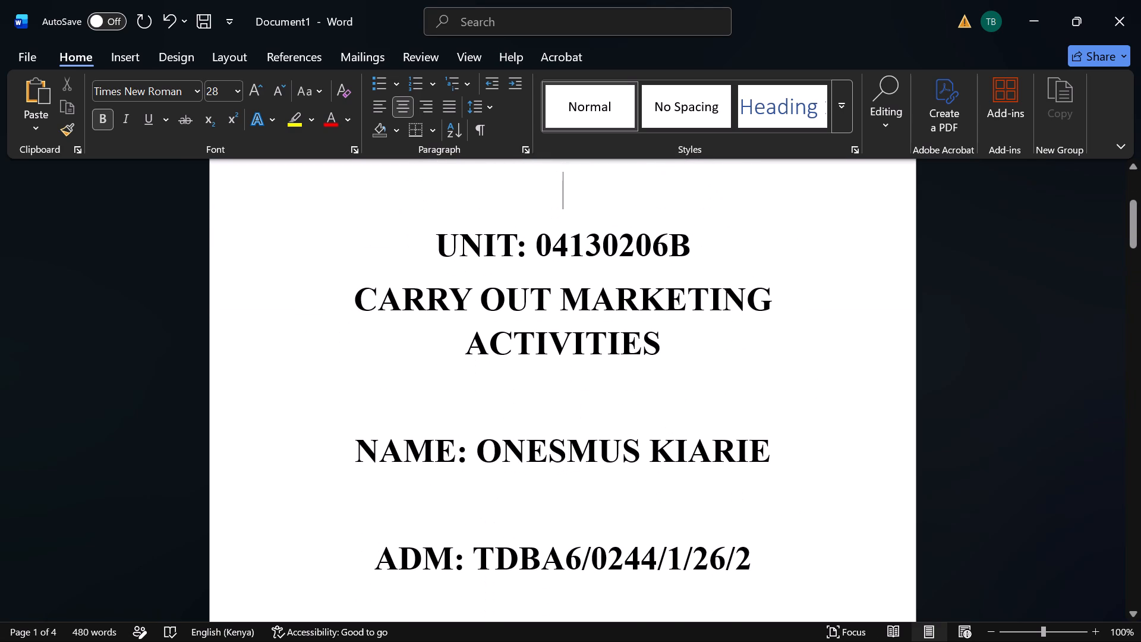
scroll(720, 237, "up", 3)
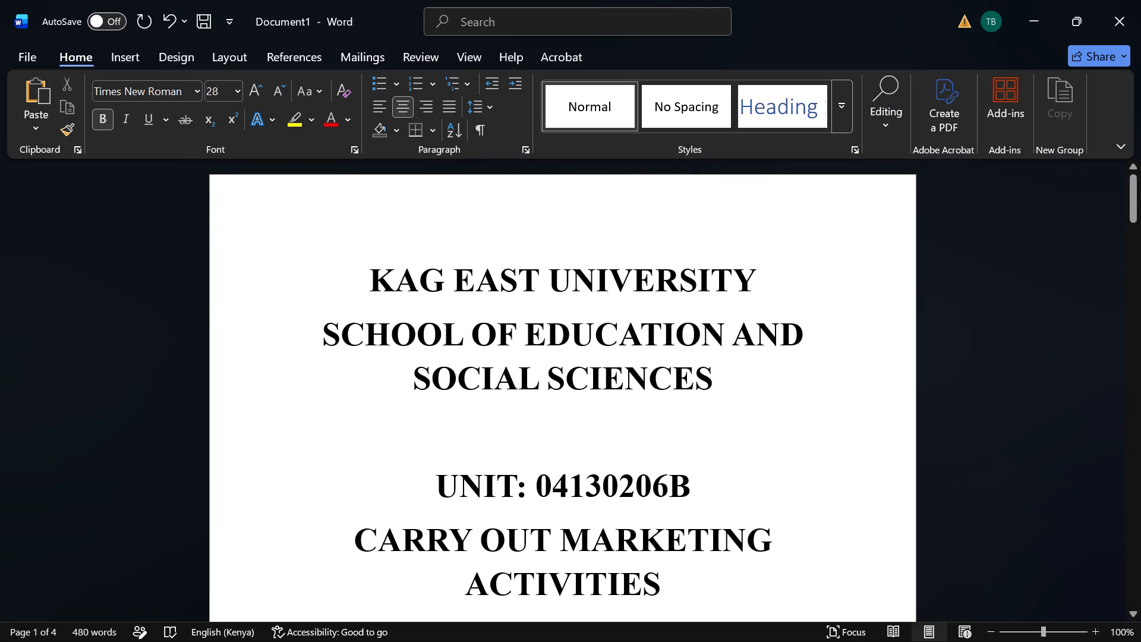
scroll(720, 237, "down", 3)
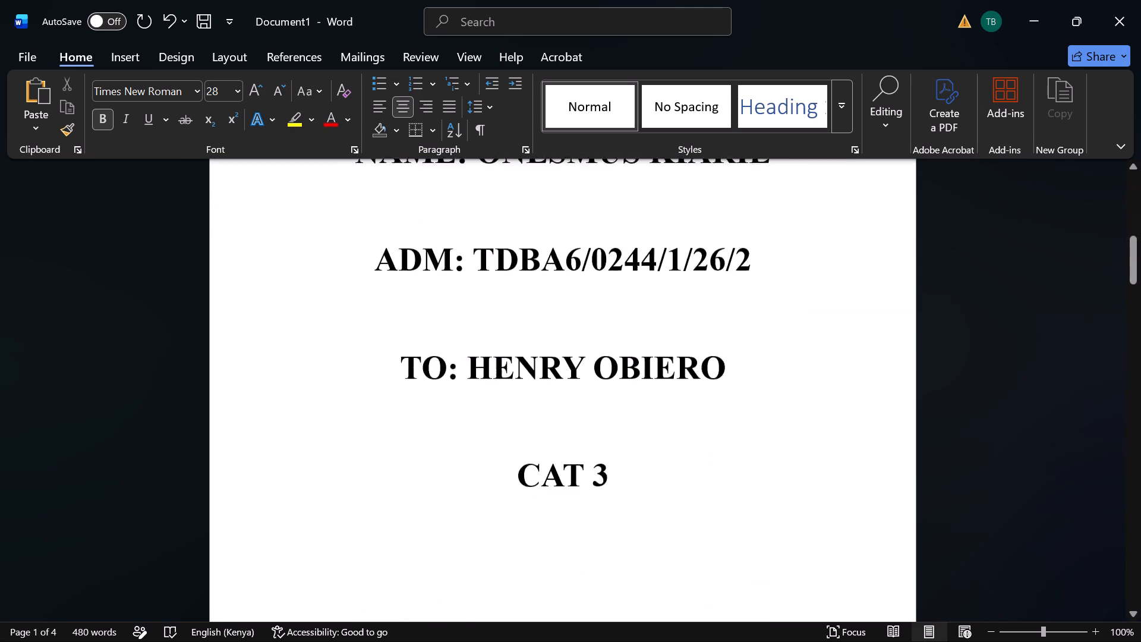
scroll(720, 237, "down", 5)
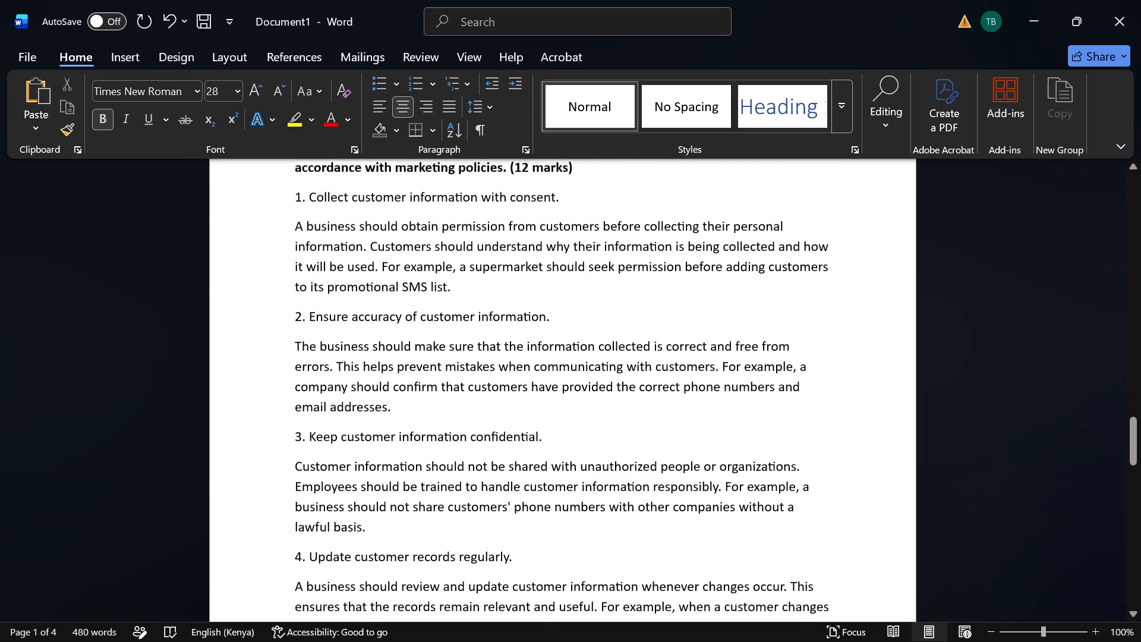
Change the font of the entire document to Times New Roman.
key("ctrl+a")
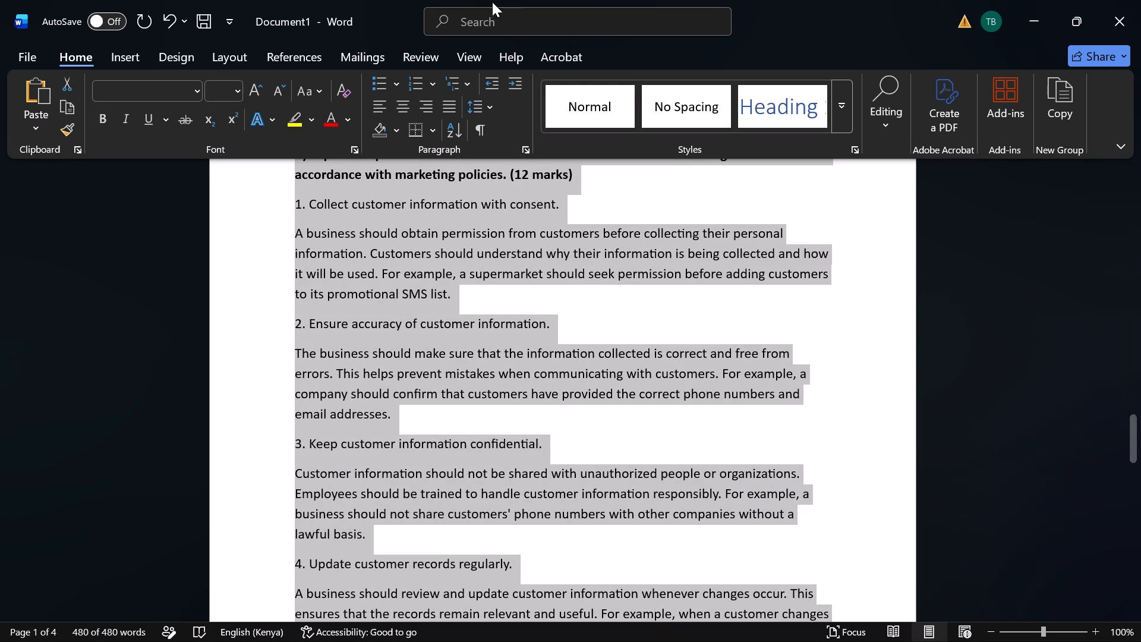
left_click(191, 92)
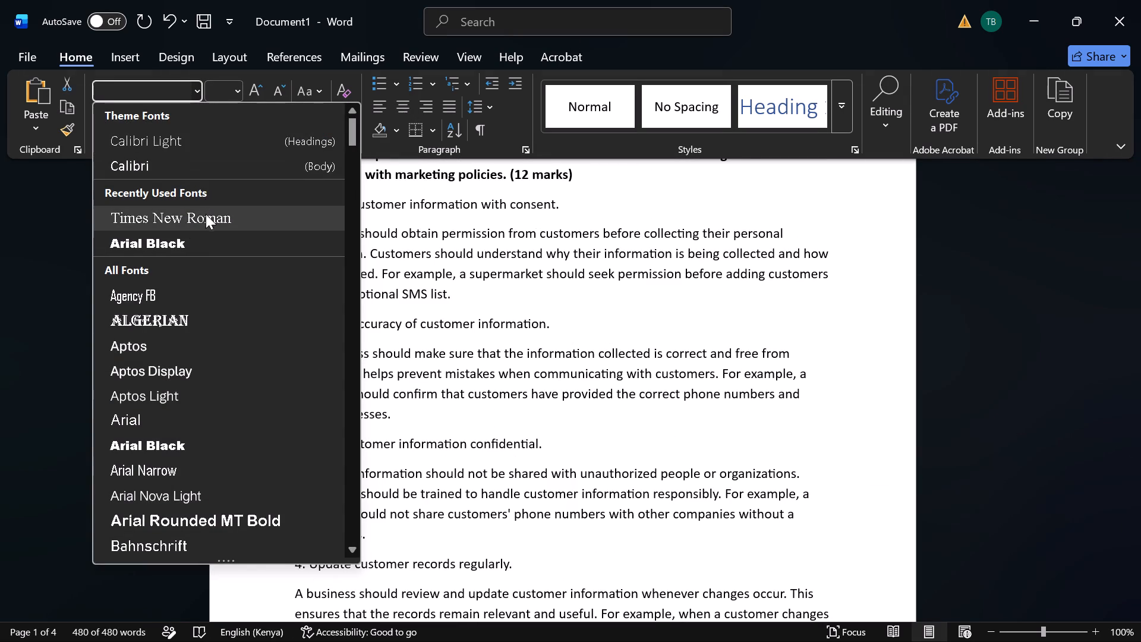
left_click(204, 219)
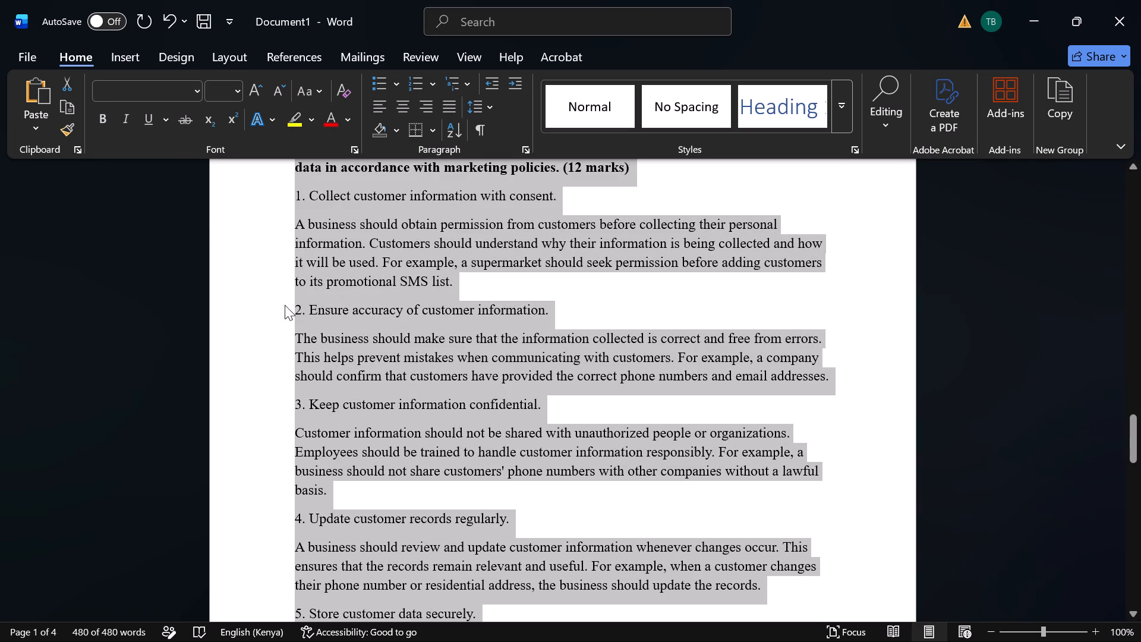
left_click(257, 303)
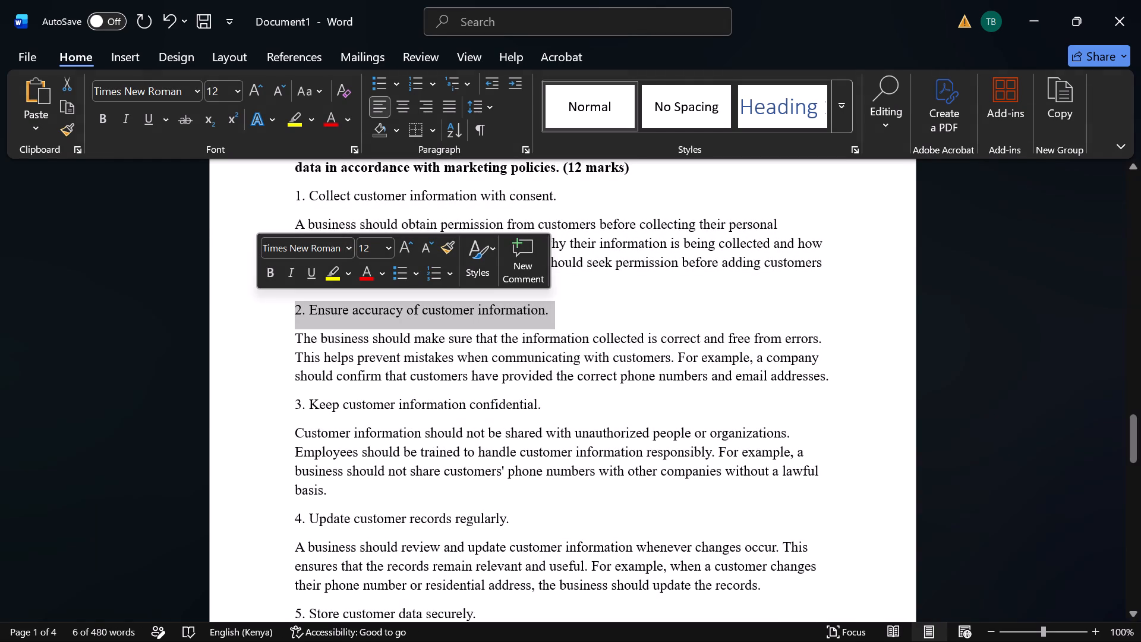
left_click(239, 213)
scroll(257, 219, "up", 2)
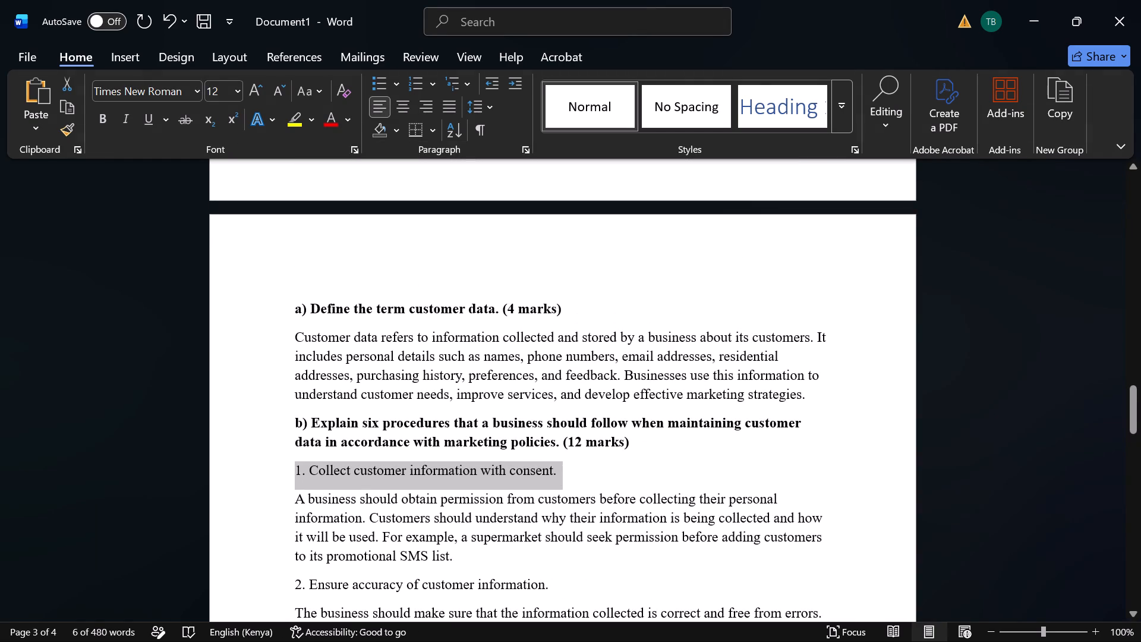
Set the font size of all answer text, from question a) to the last paragraph of question c), to 12.
left_click_drag(268, 240, 533, 602)
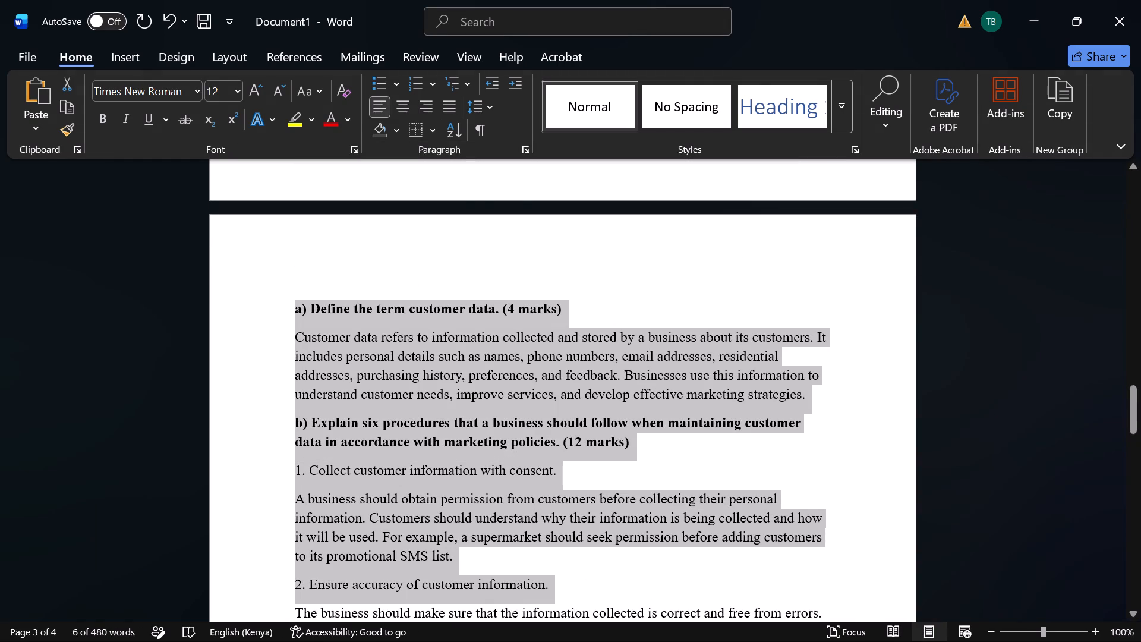
left_click_drag(533, 602, 544, 641)
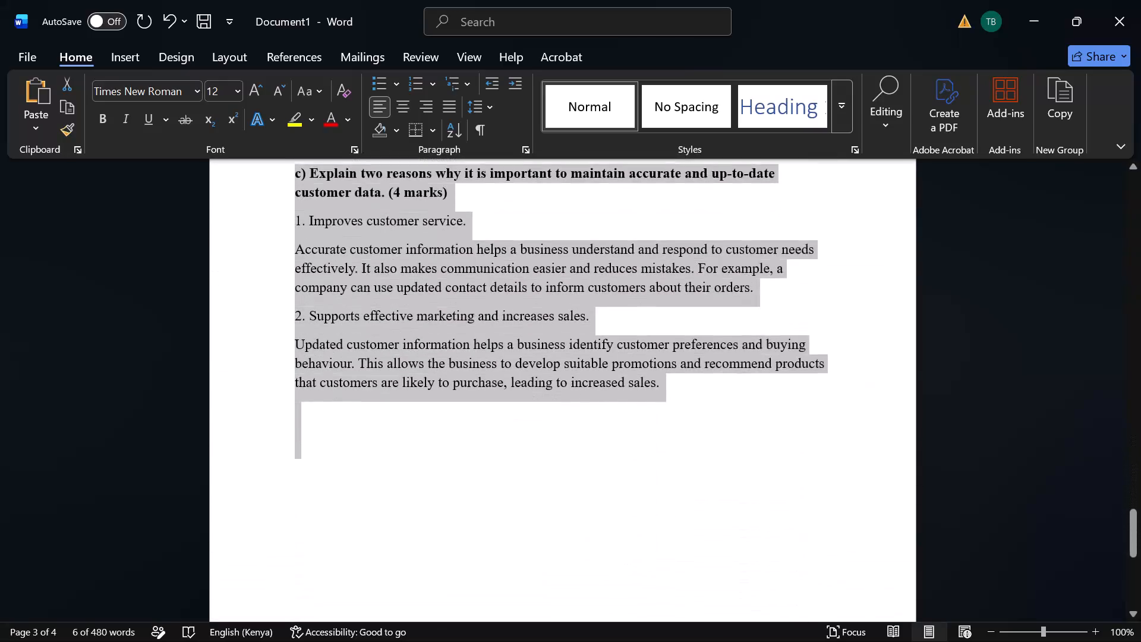
left_click_drag(544, 641, 653, 150)
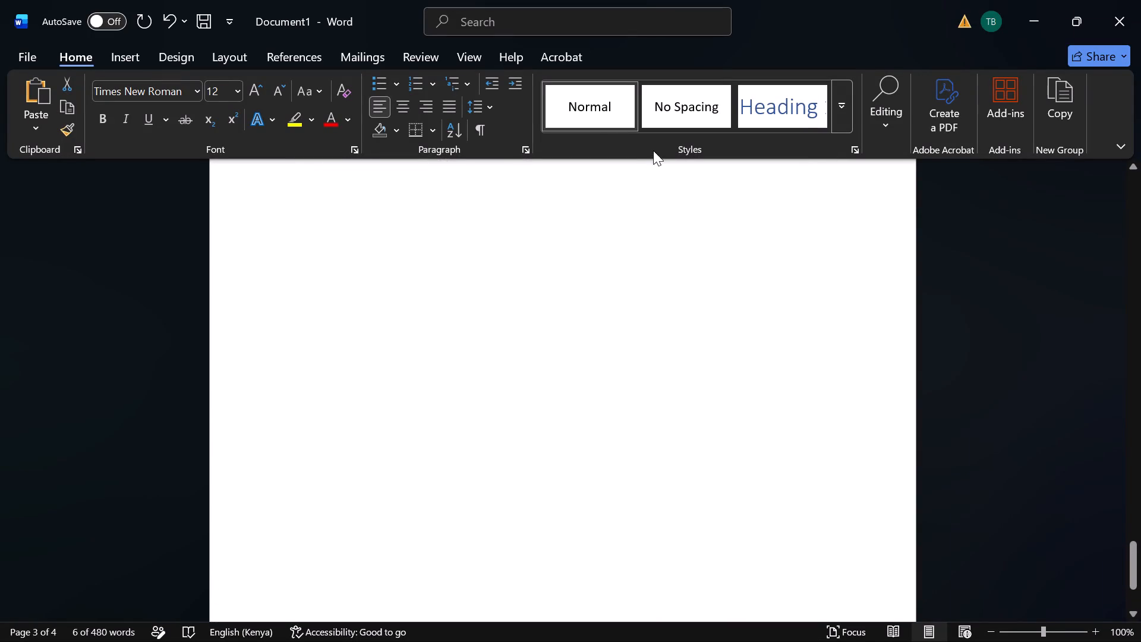
left_click_drag(653, 150, 692, 306)
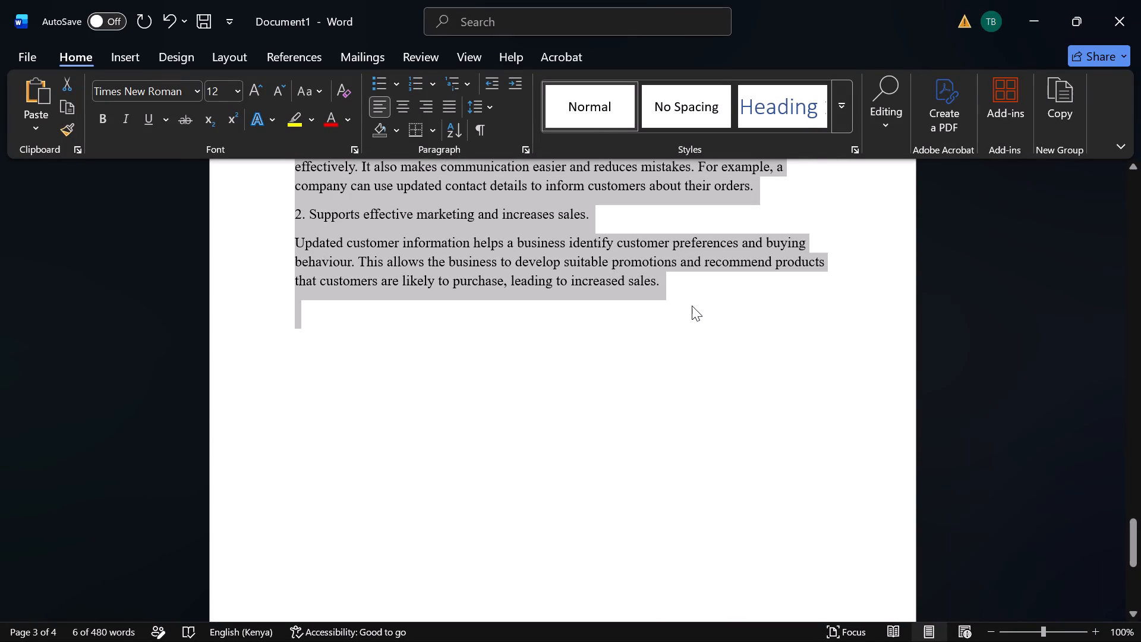
left_click_drag(692, 306, 693, 294)
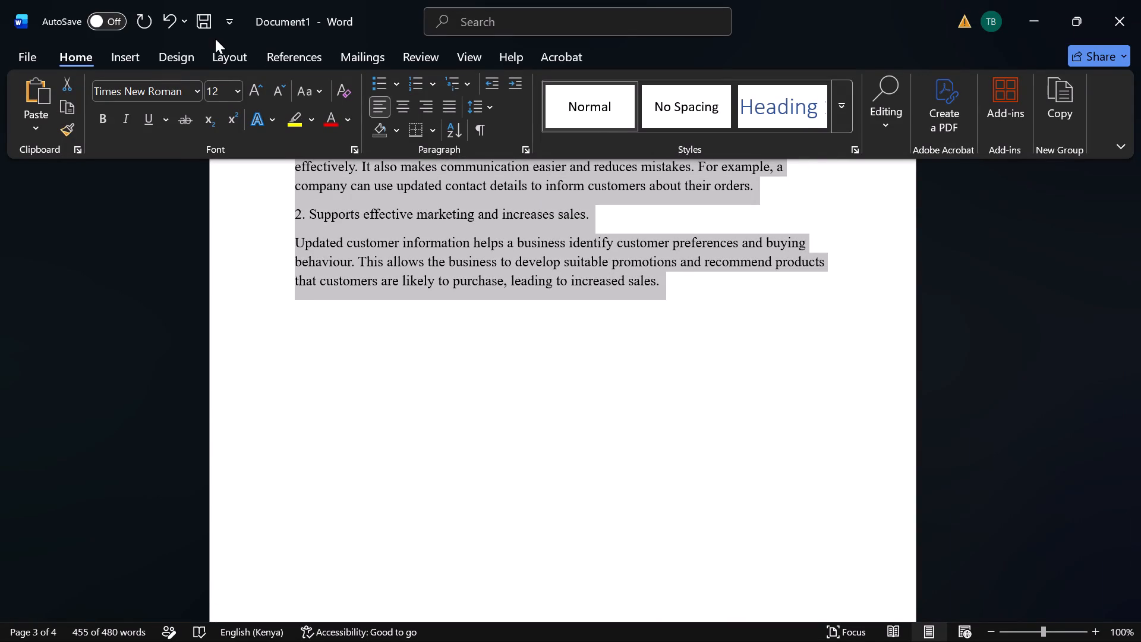
left_click(238, 95)
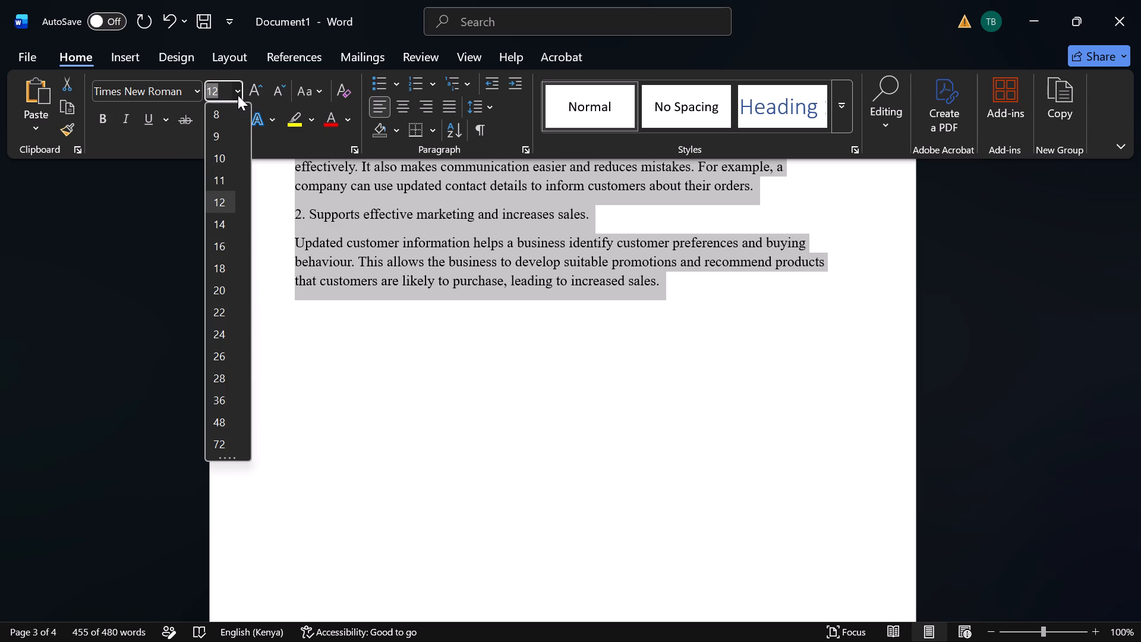
left_click(233, 199)
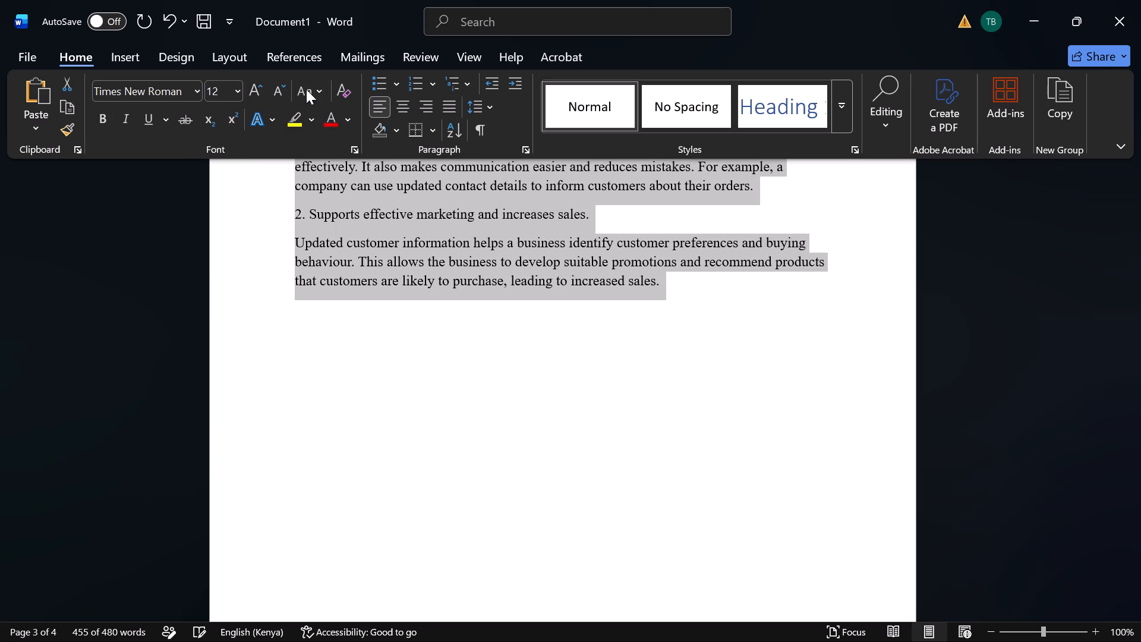
Justify the answer text and set its line spacing to 1.5.
left_click(450, 108)
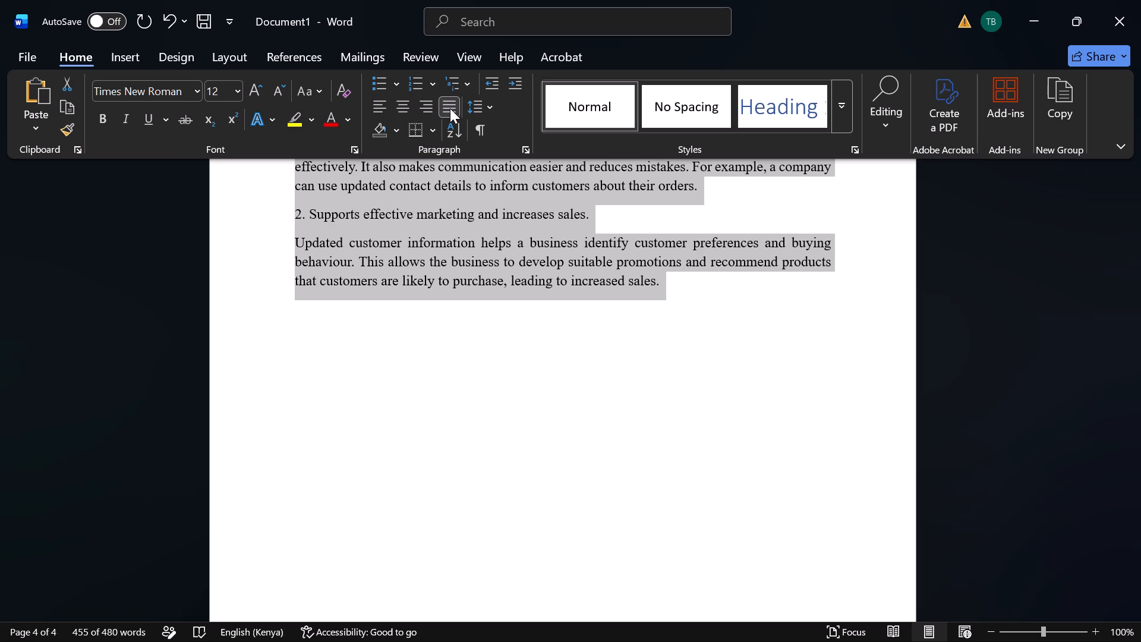
left_click(488, 109)
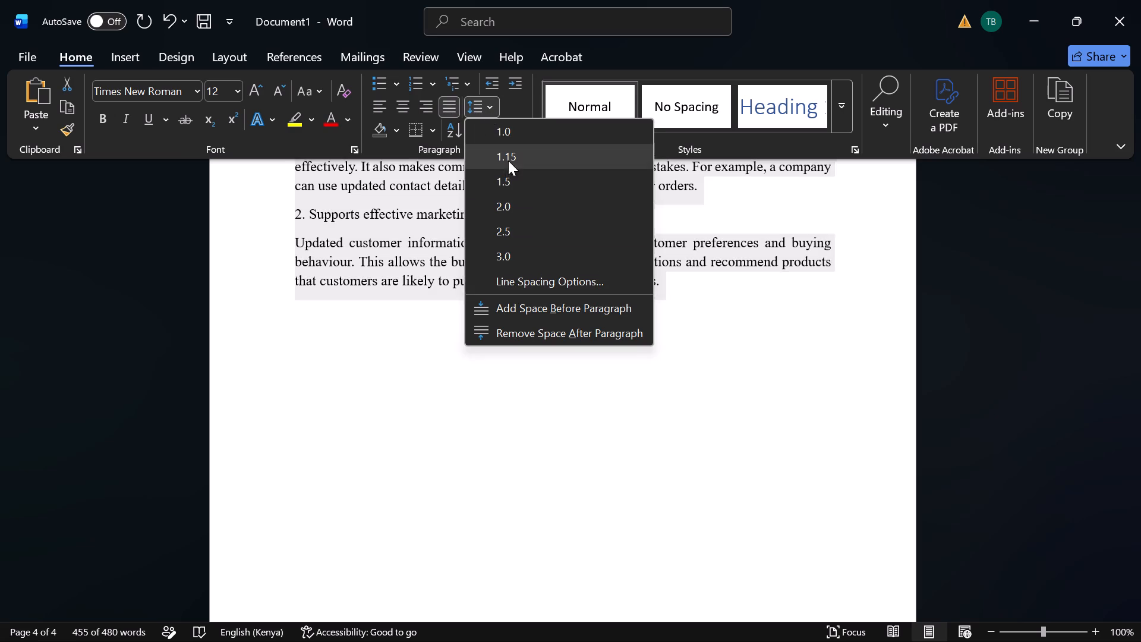
left_click(521, 184)
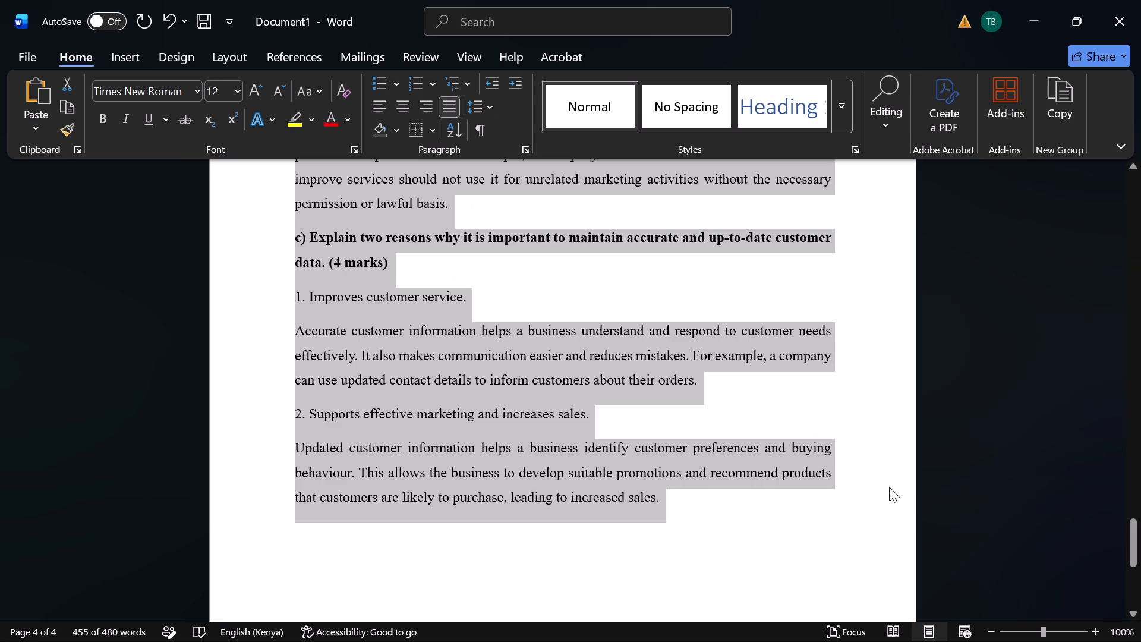
Check the formatting of the answers and the blank page between them and the cover page.
left_click(865, 467)
scroll(865, 467, "up", 3)
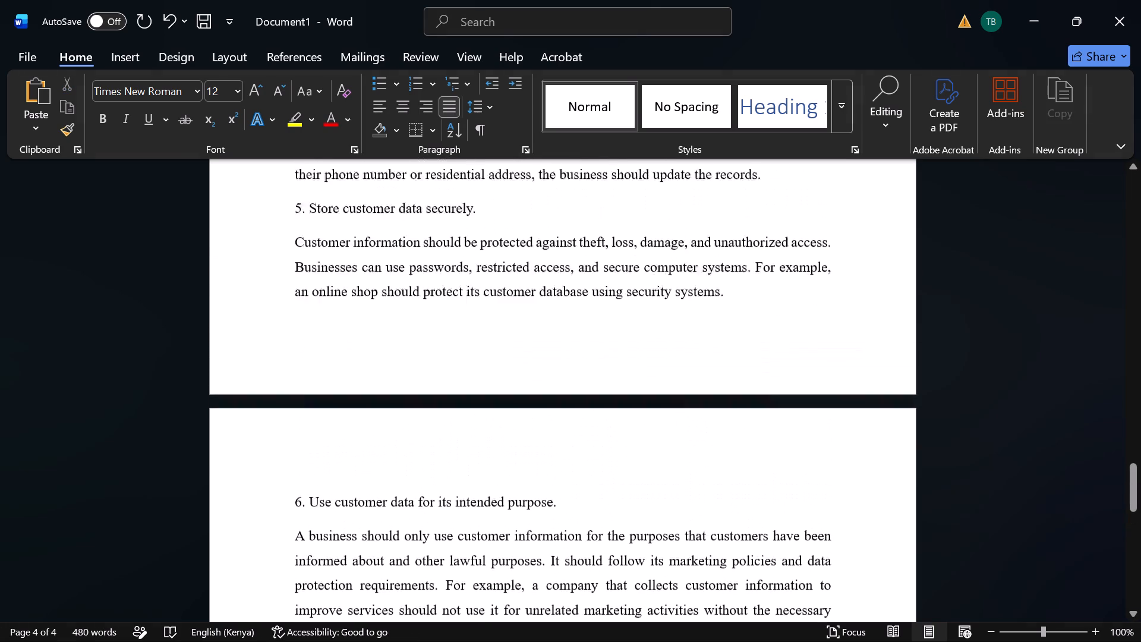
scroll(865, 467, "up", 3)
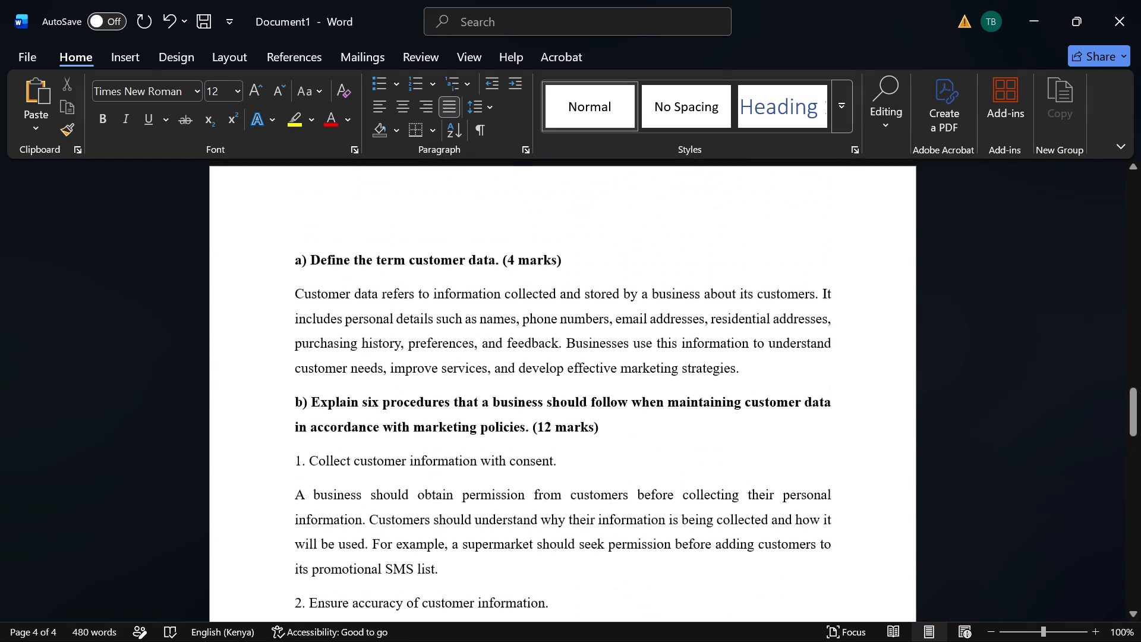
scroll(865, 467, "up", 3)
scroll(865, 467, "down", 3)
scroll(865, 467, "up", 1)
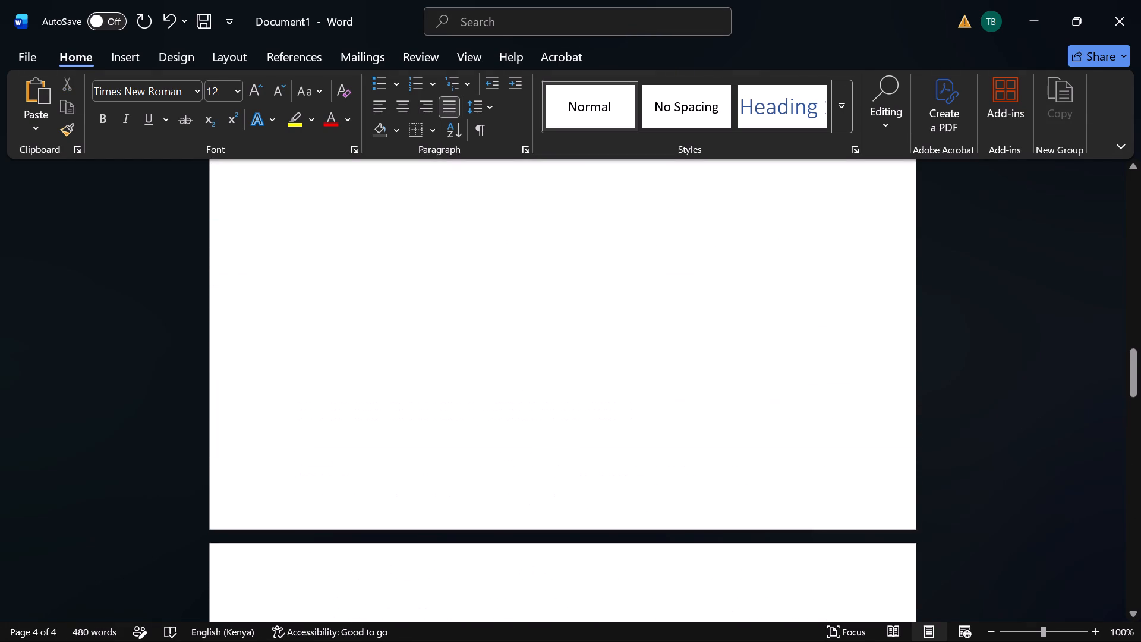
scroll(865, 467, "up", 3)
right_click(865, 467)
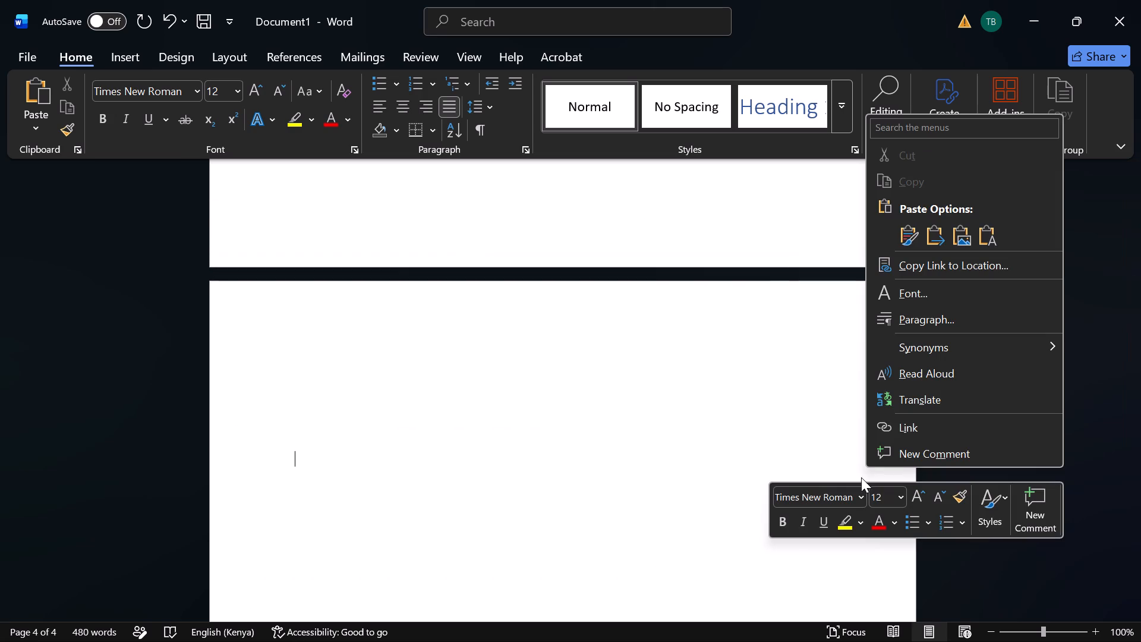
scroll(861, 477, "up", 1)
Delete the empty lines below CAT 3 at the end of the cover page and the start of the blank page.
left_click(514, 529)
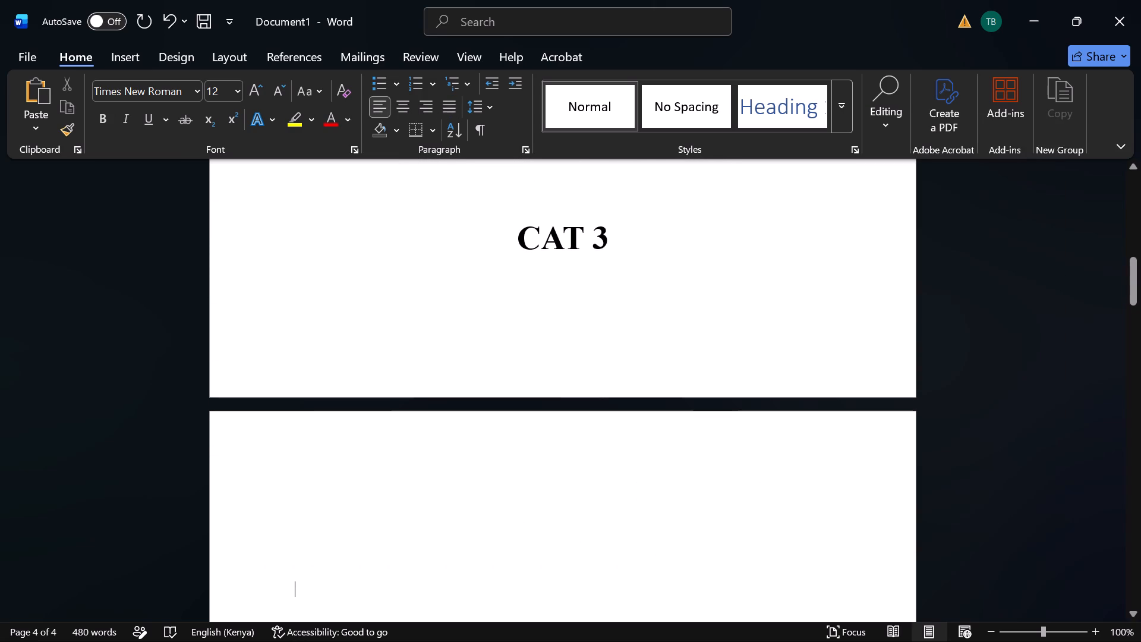
key("Return")
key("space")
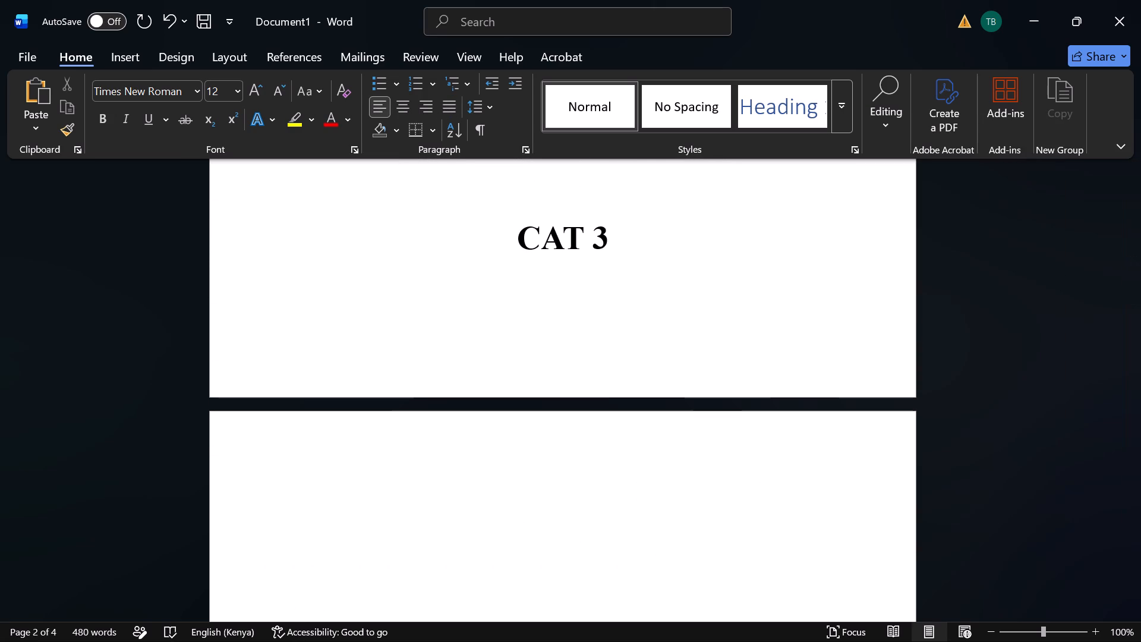
key("BackSpace")
key("BackSpace")
key("BackSpace")
key("BackSpace")
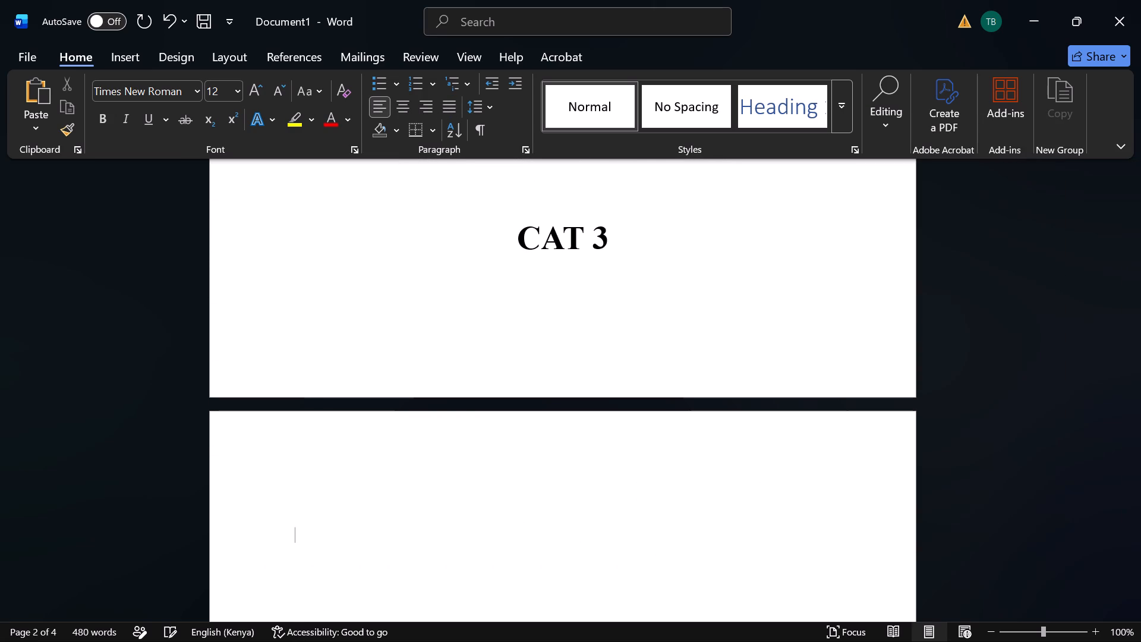
key("BackSpace")
key("BackSpace")
key("Return")
key("BackSpace")
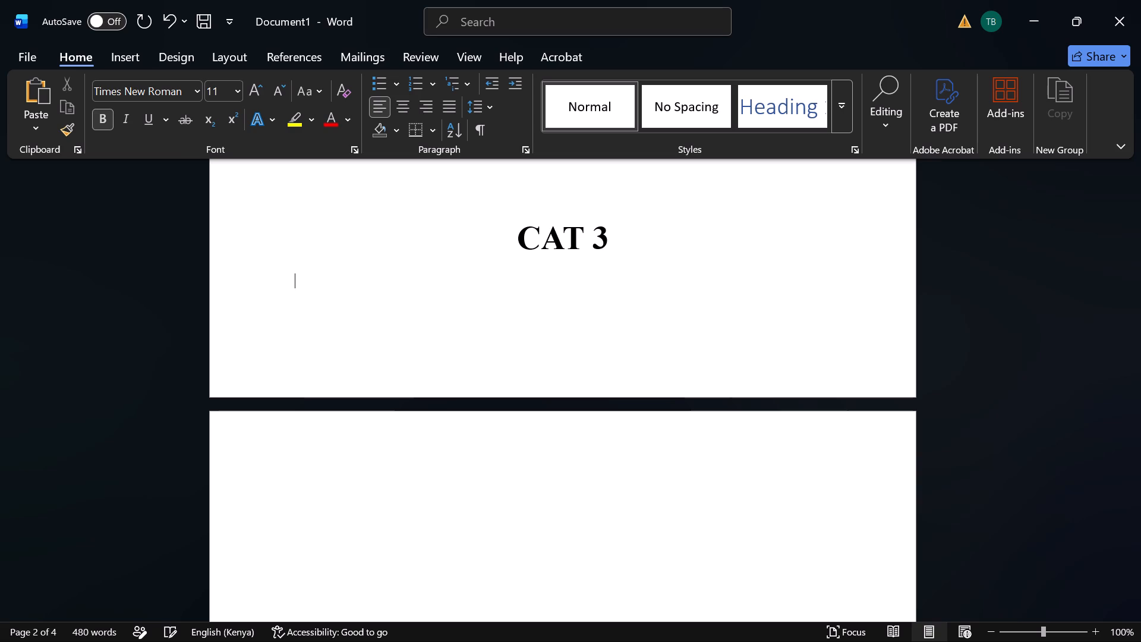
left_click(432, 464)
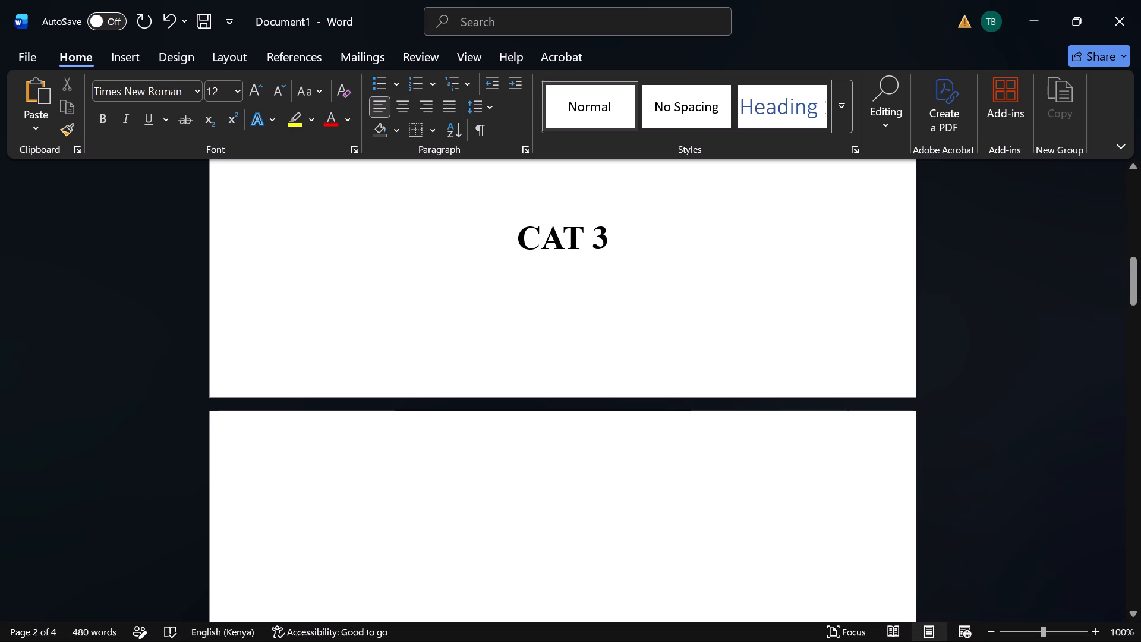
key("Return")
key("BackSpace")
key("BackSpace")
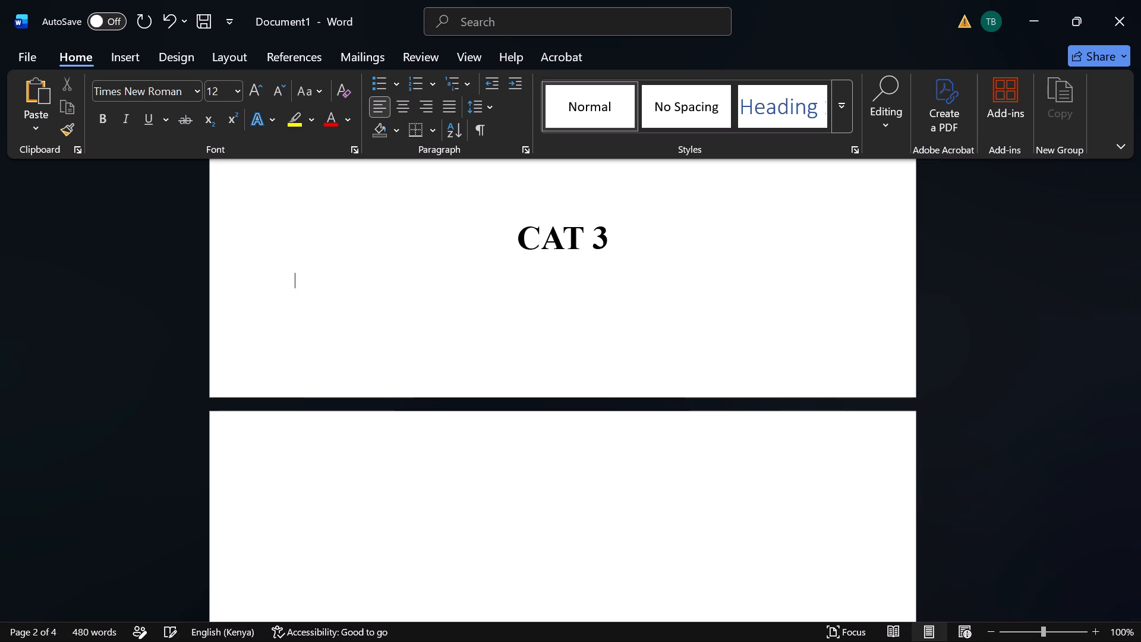
key("BackSpace")
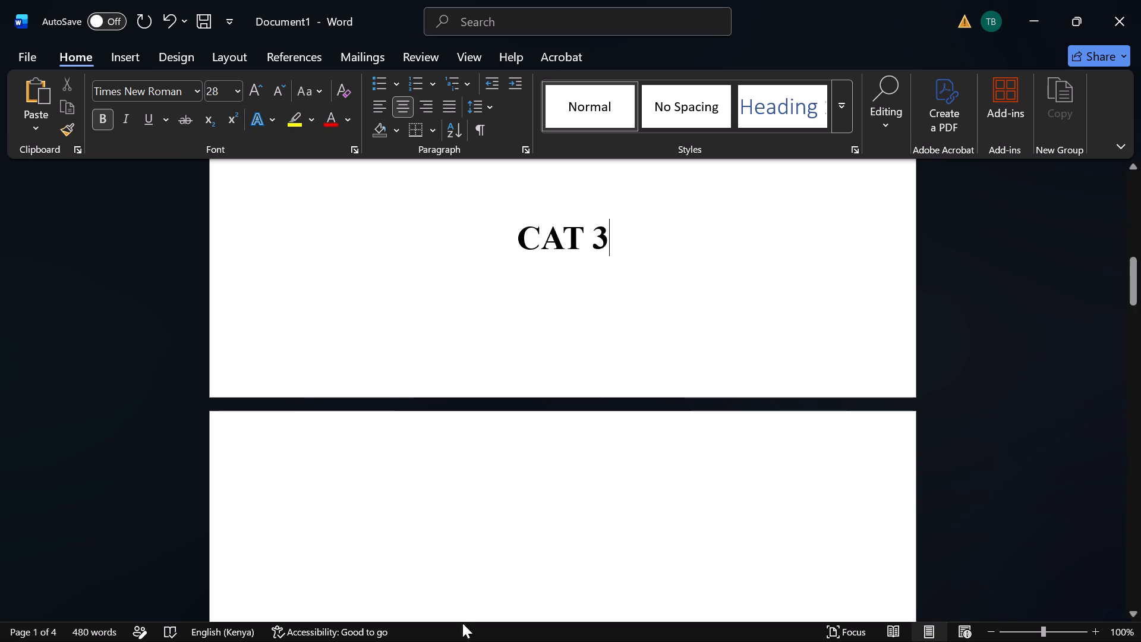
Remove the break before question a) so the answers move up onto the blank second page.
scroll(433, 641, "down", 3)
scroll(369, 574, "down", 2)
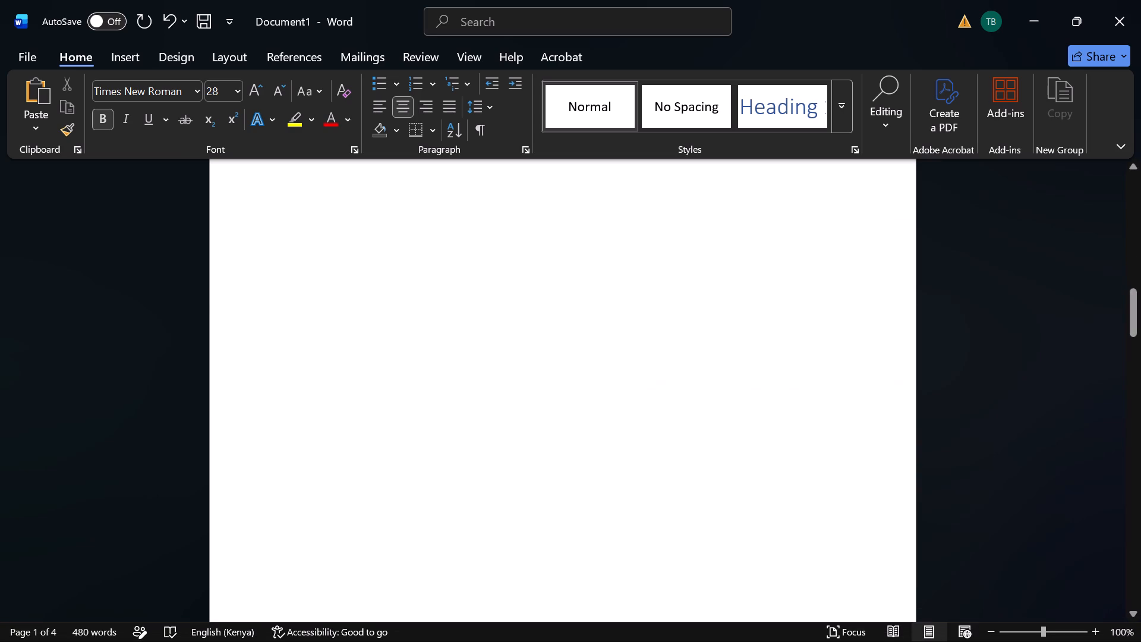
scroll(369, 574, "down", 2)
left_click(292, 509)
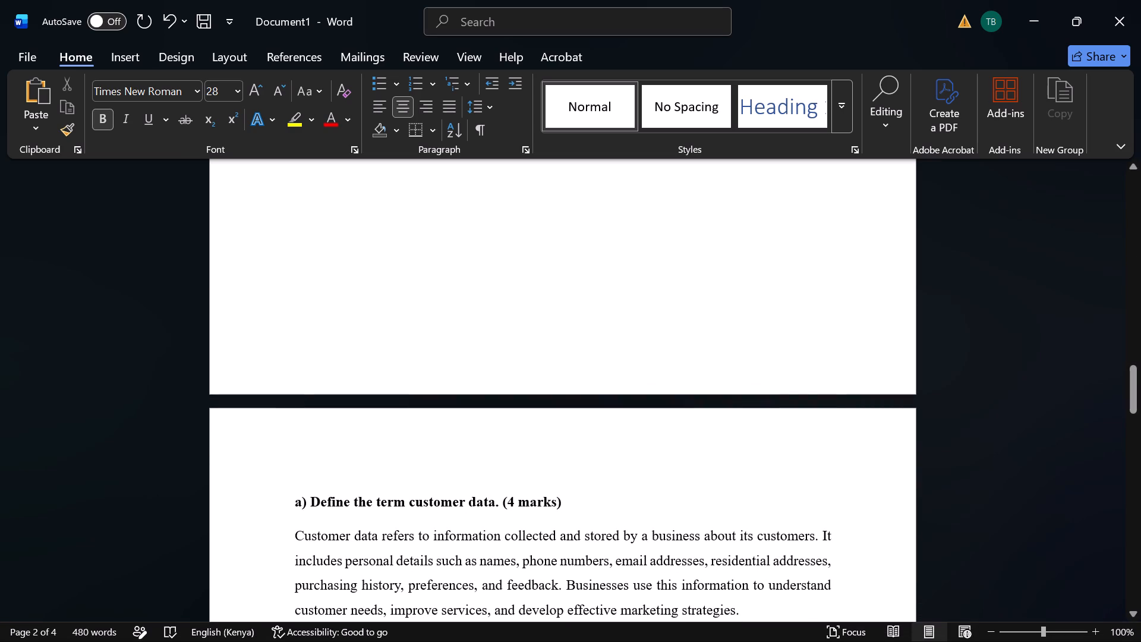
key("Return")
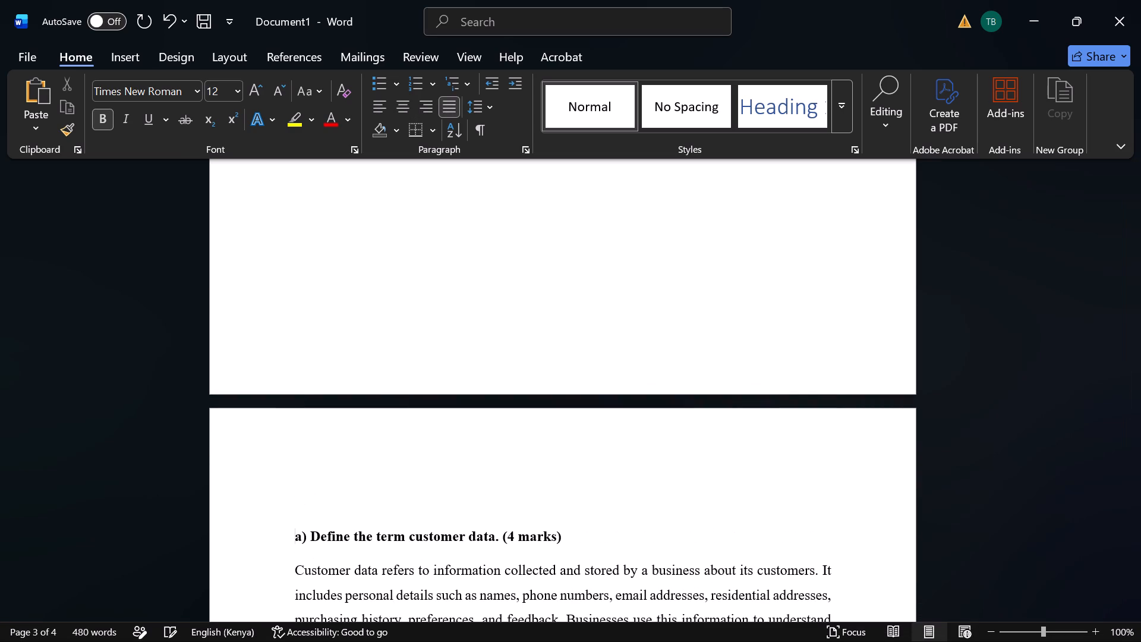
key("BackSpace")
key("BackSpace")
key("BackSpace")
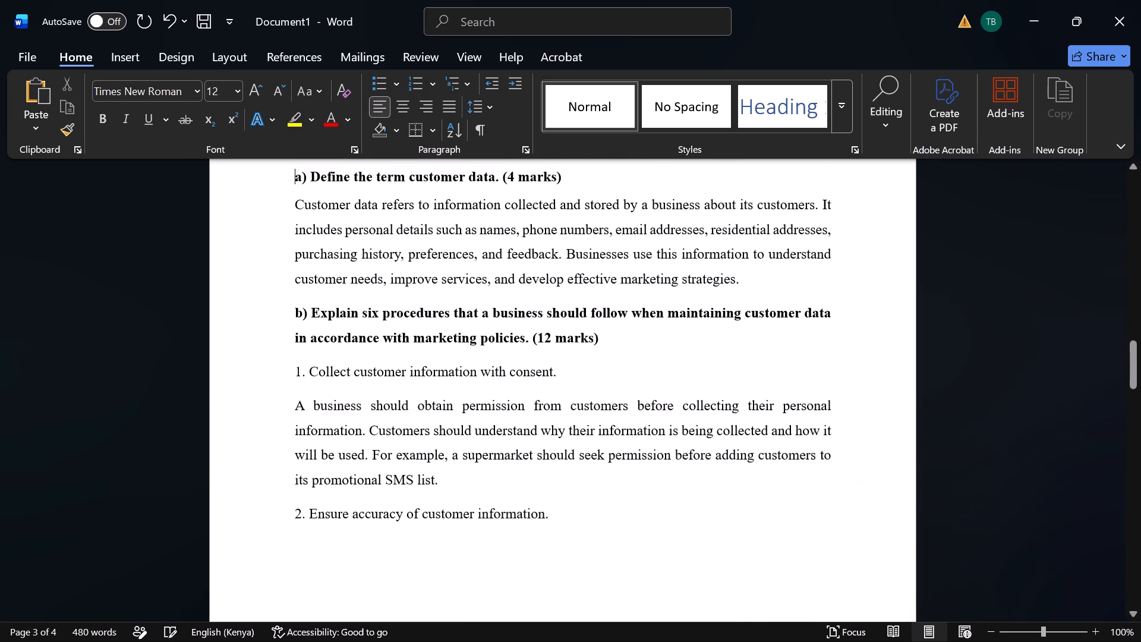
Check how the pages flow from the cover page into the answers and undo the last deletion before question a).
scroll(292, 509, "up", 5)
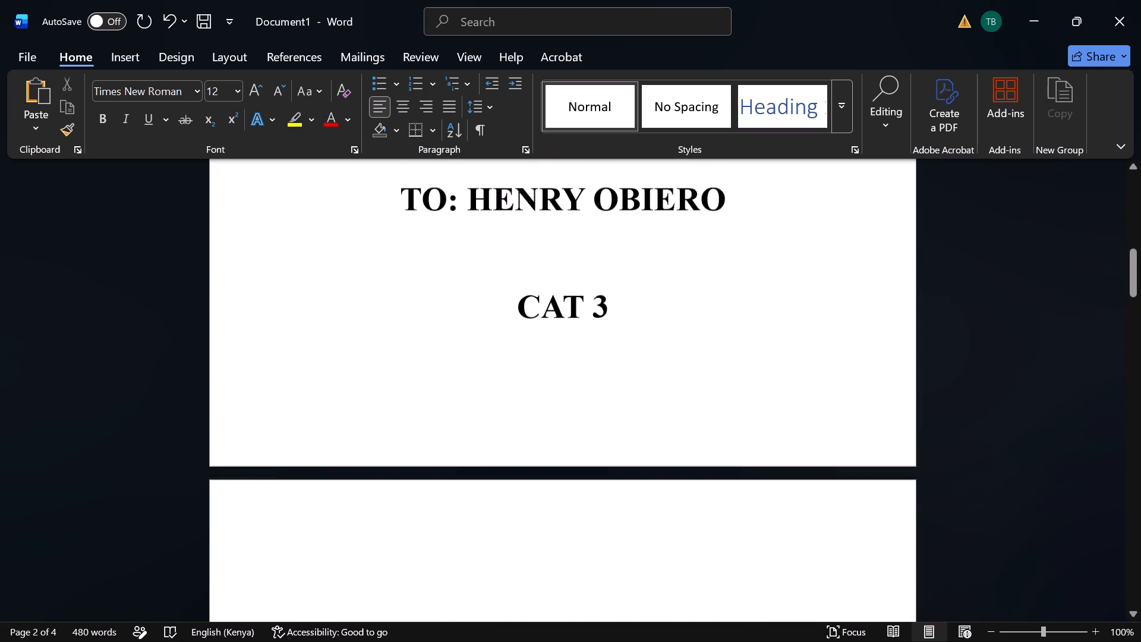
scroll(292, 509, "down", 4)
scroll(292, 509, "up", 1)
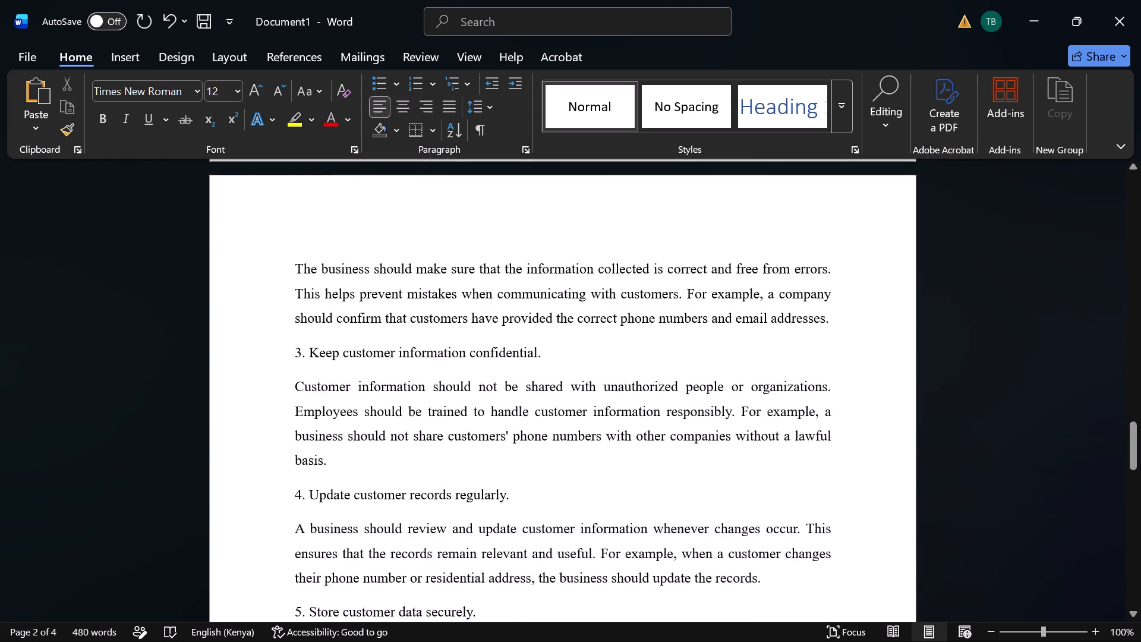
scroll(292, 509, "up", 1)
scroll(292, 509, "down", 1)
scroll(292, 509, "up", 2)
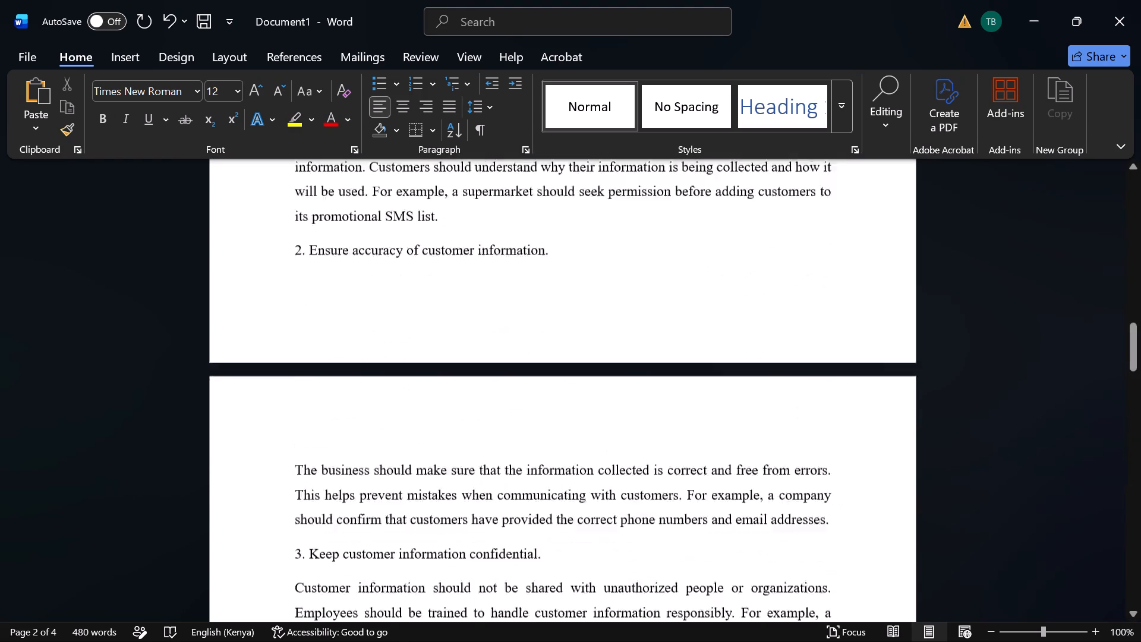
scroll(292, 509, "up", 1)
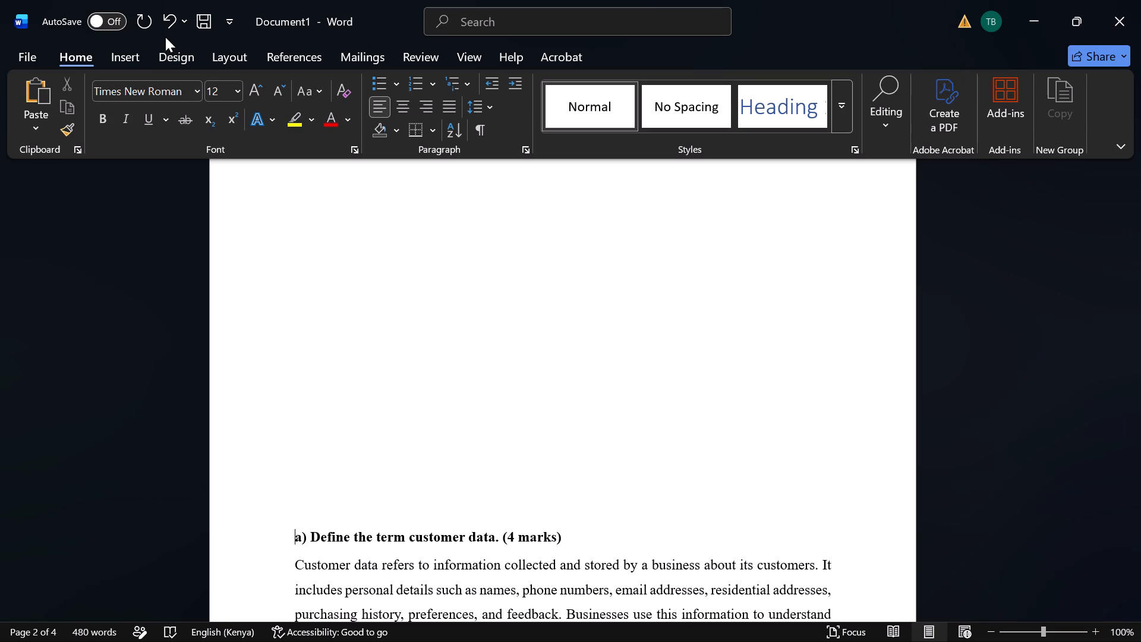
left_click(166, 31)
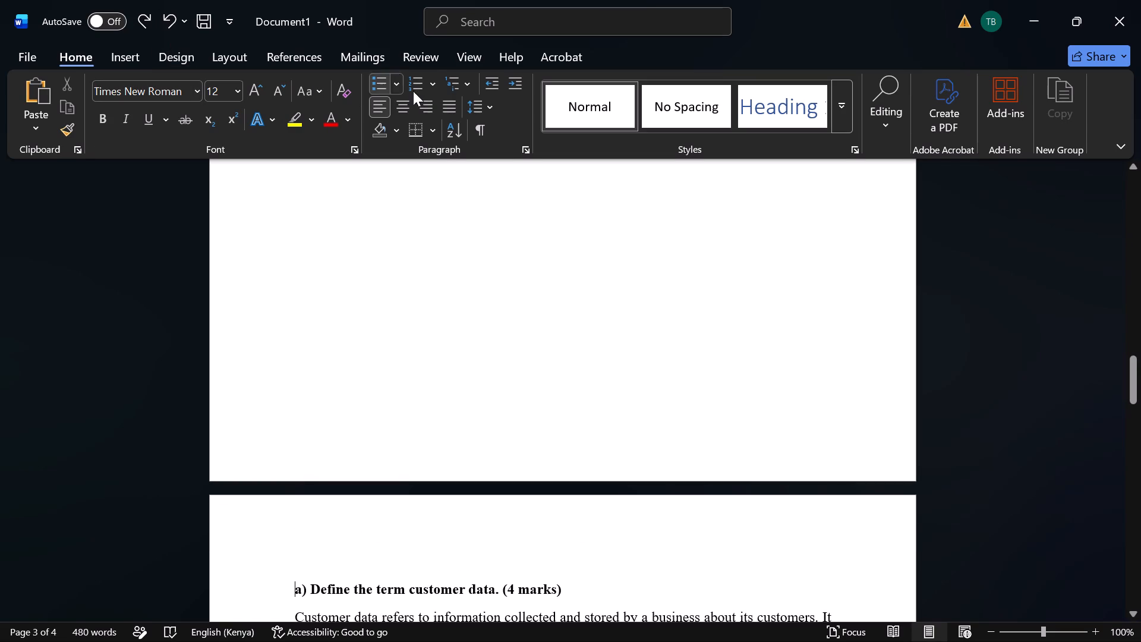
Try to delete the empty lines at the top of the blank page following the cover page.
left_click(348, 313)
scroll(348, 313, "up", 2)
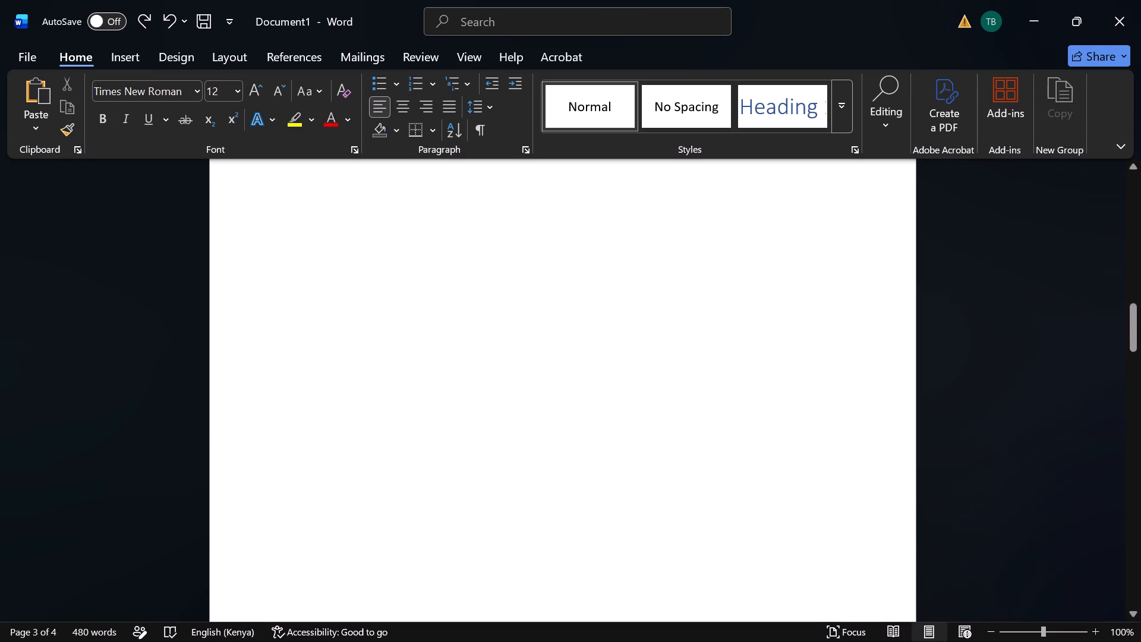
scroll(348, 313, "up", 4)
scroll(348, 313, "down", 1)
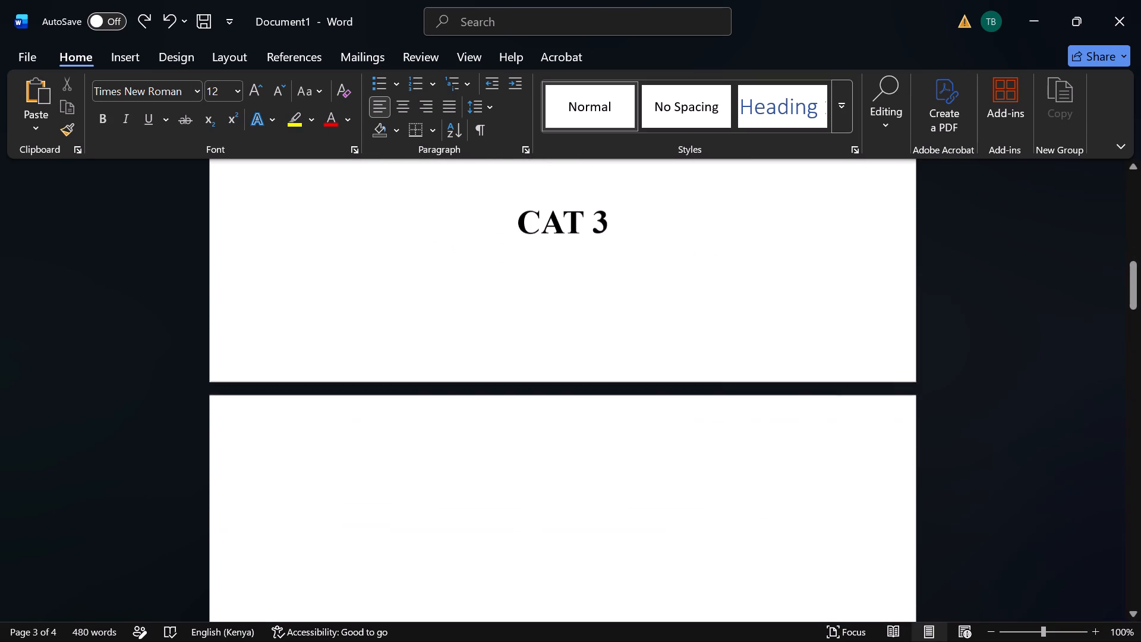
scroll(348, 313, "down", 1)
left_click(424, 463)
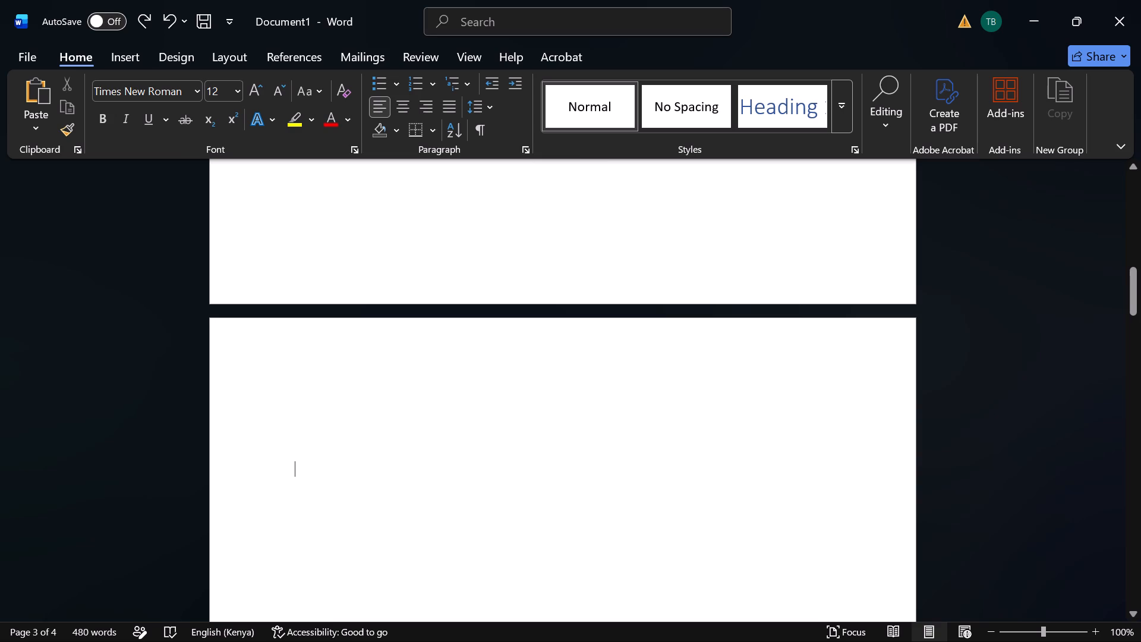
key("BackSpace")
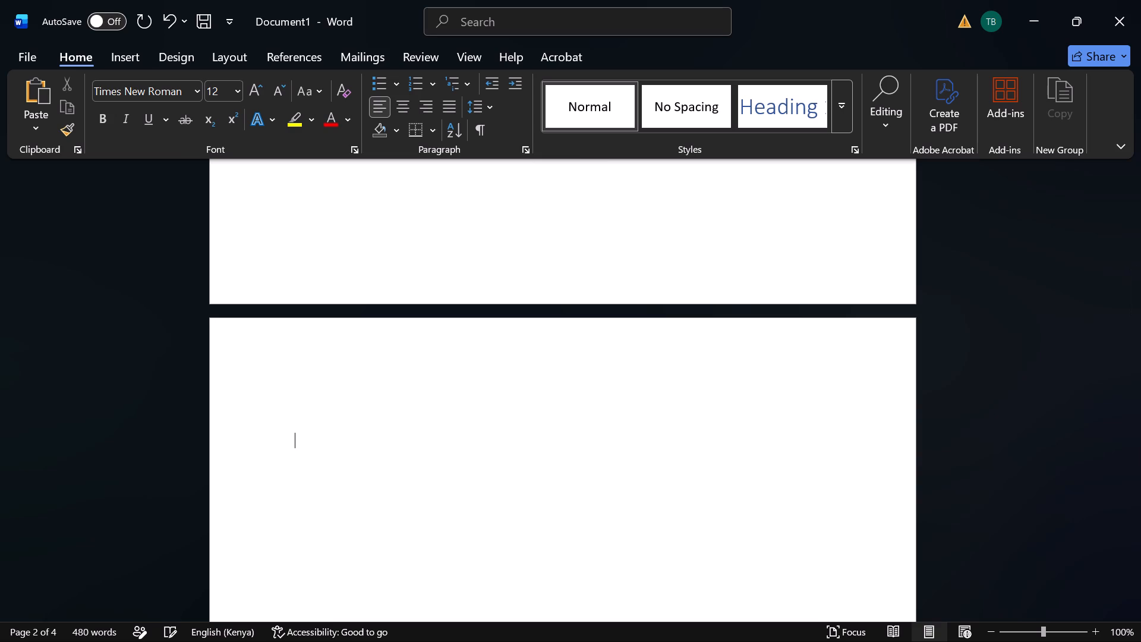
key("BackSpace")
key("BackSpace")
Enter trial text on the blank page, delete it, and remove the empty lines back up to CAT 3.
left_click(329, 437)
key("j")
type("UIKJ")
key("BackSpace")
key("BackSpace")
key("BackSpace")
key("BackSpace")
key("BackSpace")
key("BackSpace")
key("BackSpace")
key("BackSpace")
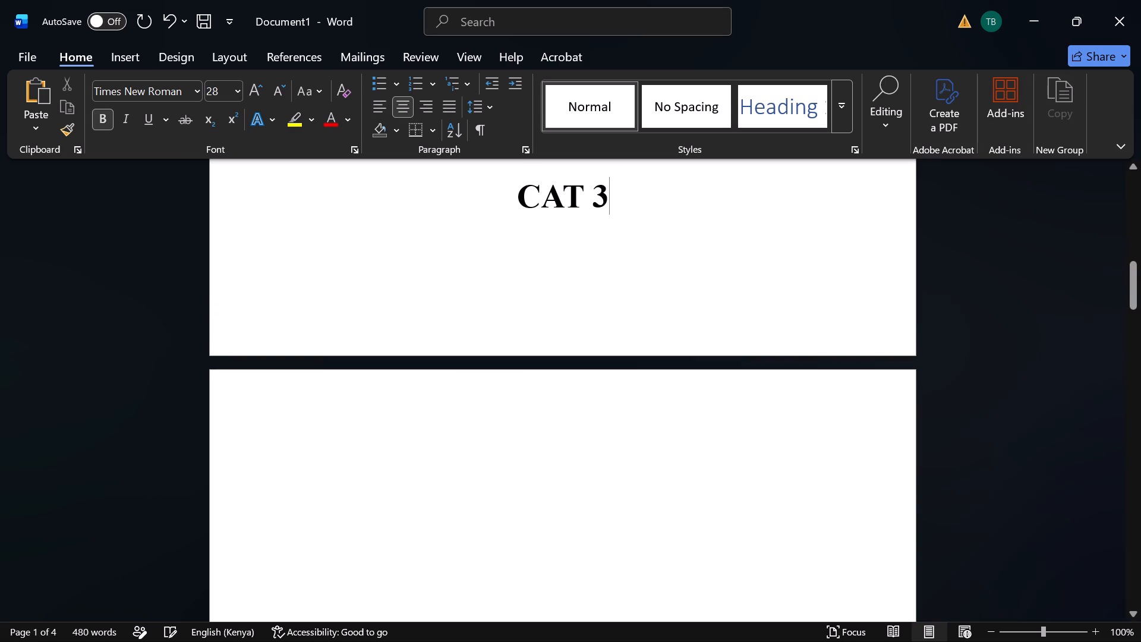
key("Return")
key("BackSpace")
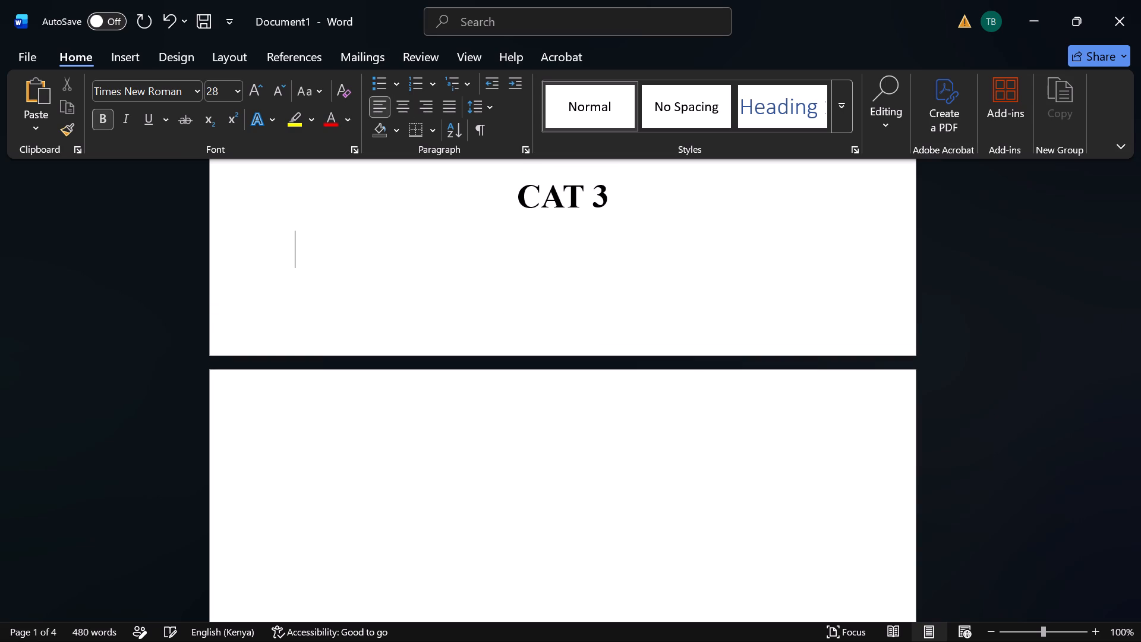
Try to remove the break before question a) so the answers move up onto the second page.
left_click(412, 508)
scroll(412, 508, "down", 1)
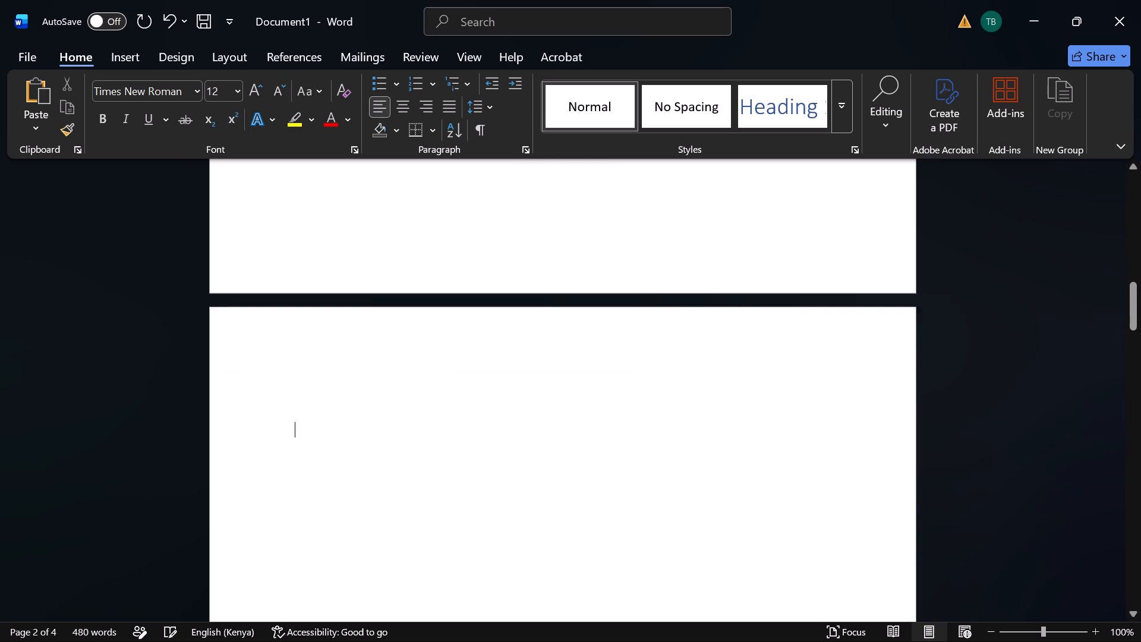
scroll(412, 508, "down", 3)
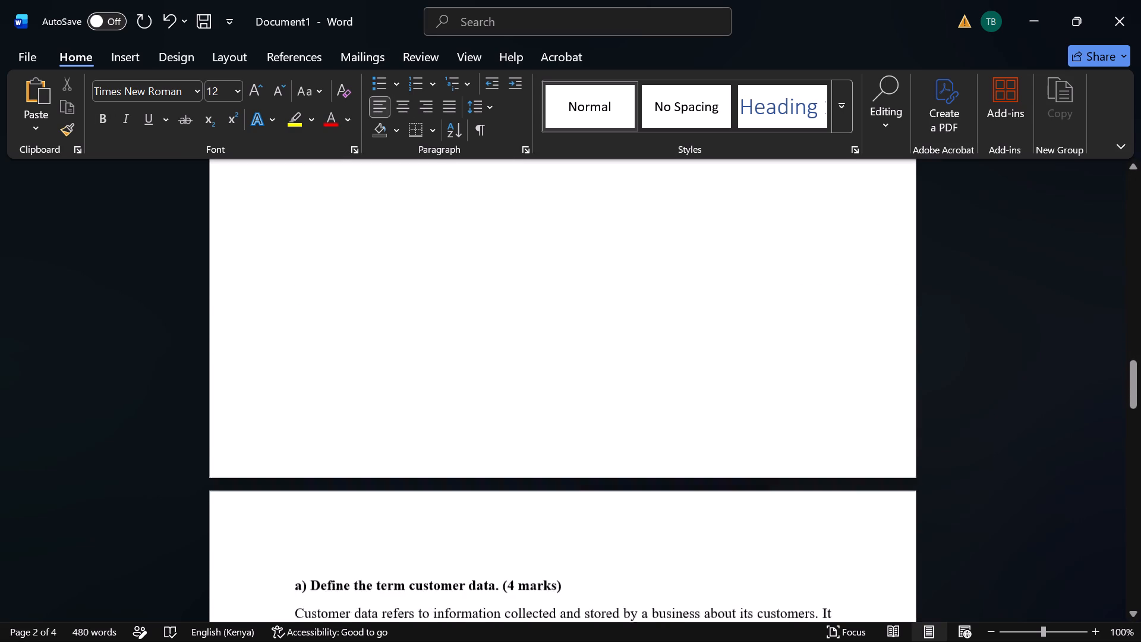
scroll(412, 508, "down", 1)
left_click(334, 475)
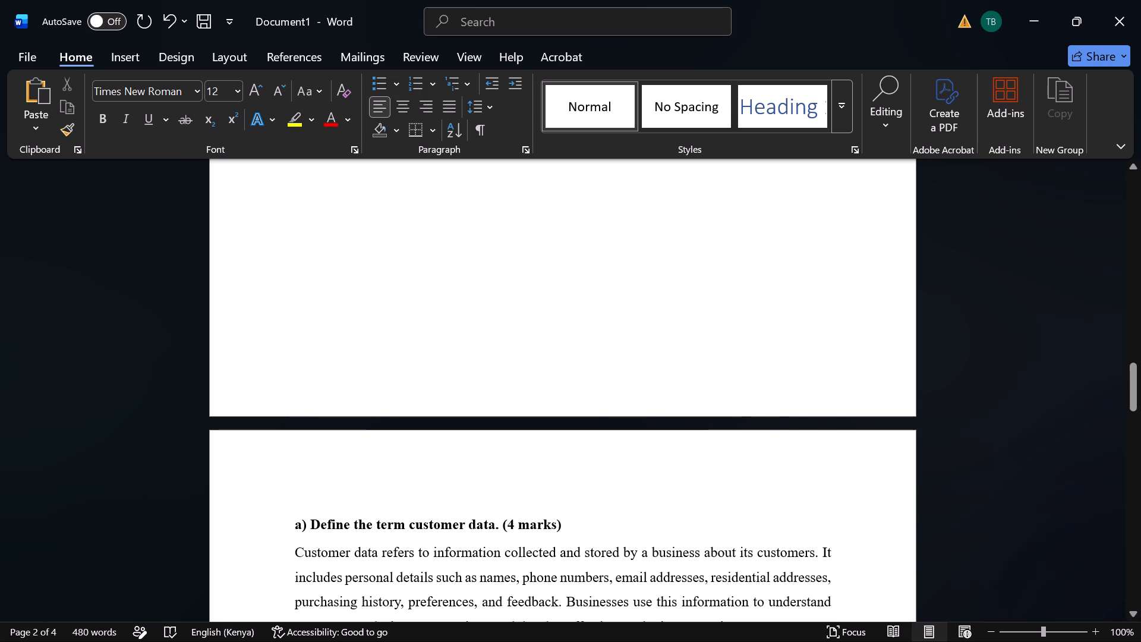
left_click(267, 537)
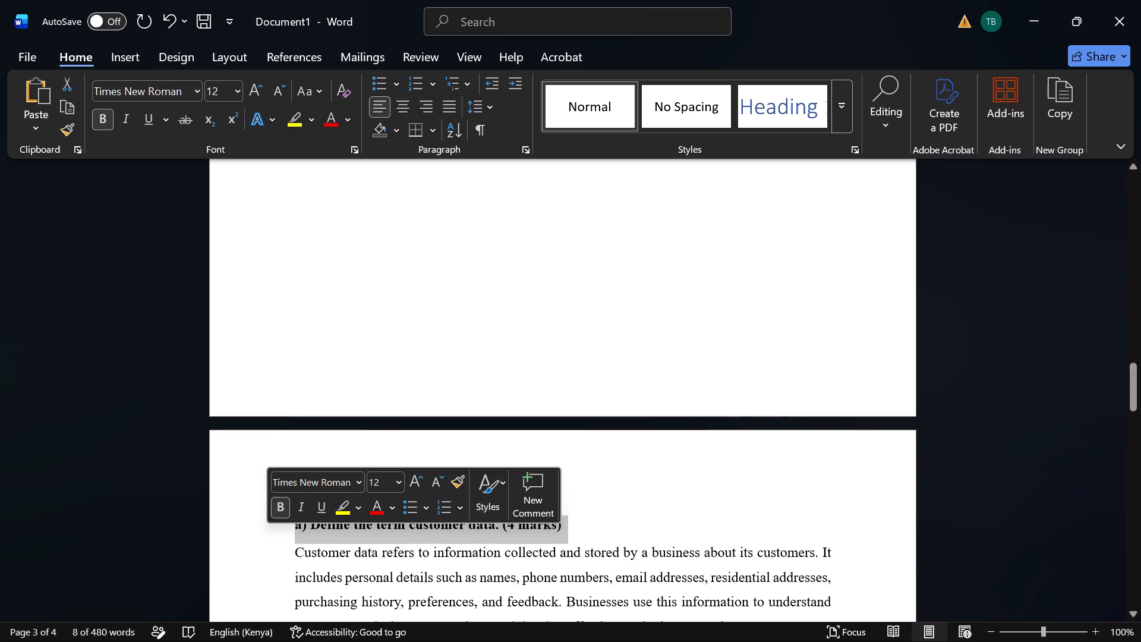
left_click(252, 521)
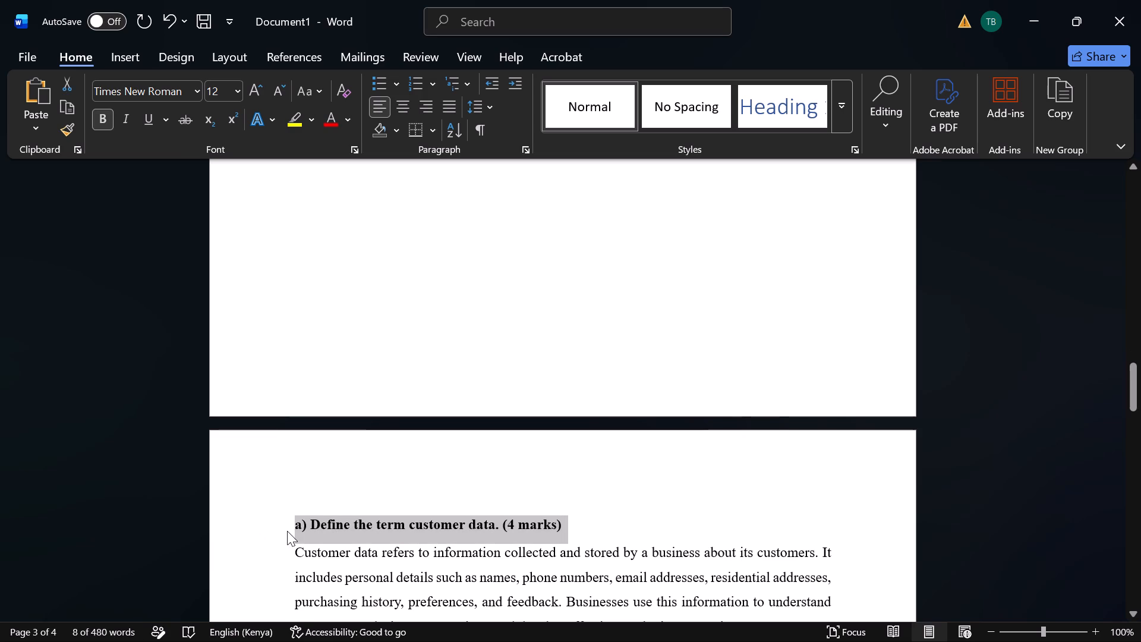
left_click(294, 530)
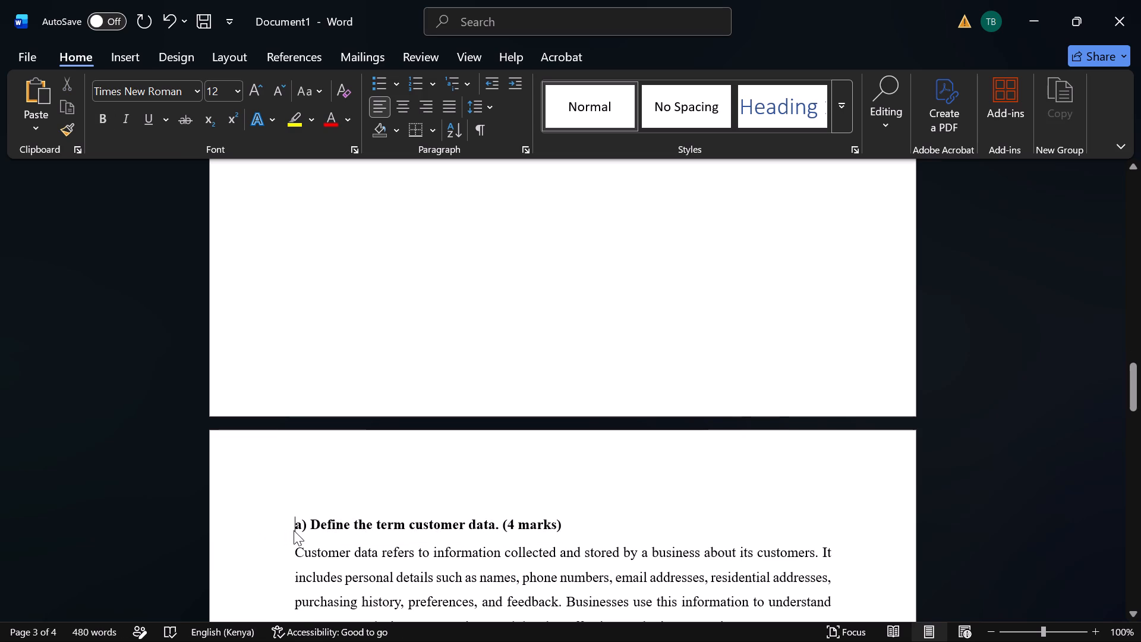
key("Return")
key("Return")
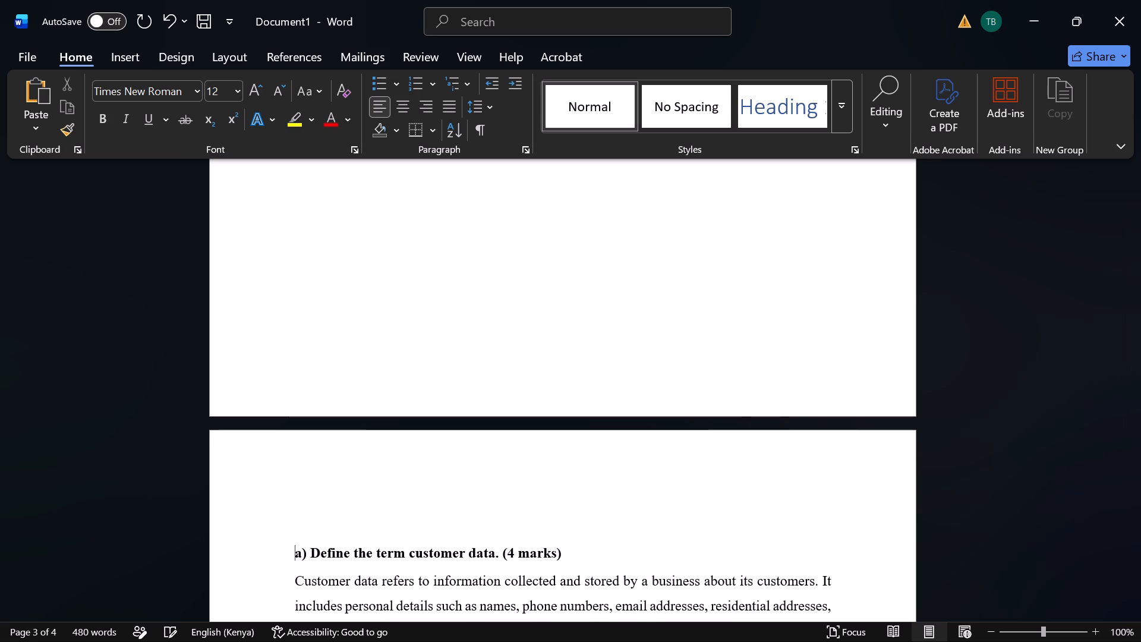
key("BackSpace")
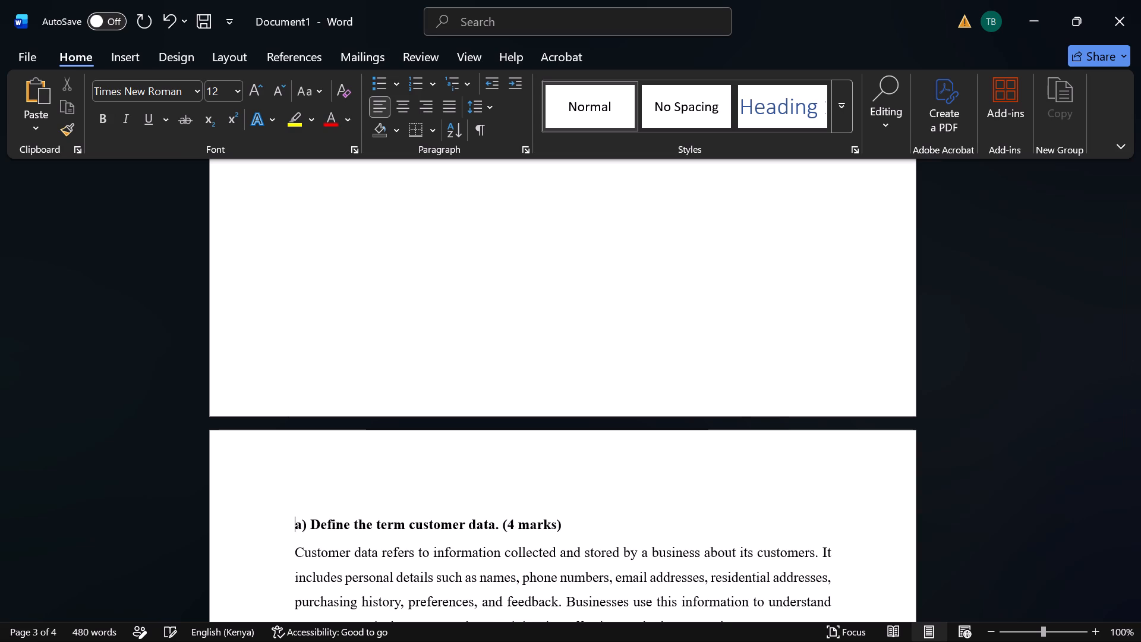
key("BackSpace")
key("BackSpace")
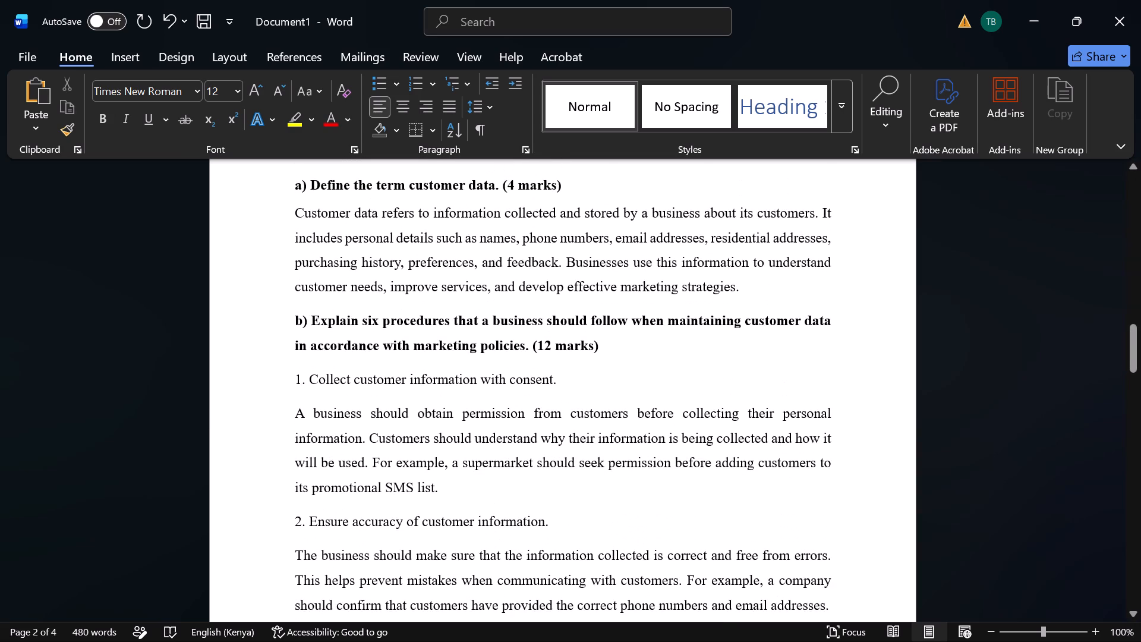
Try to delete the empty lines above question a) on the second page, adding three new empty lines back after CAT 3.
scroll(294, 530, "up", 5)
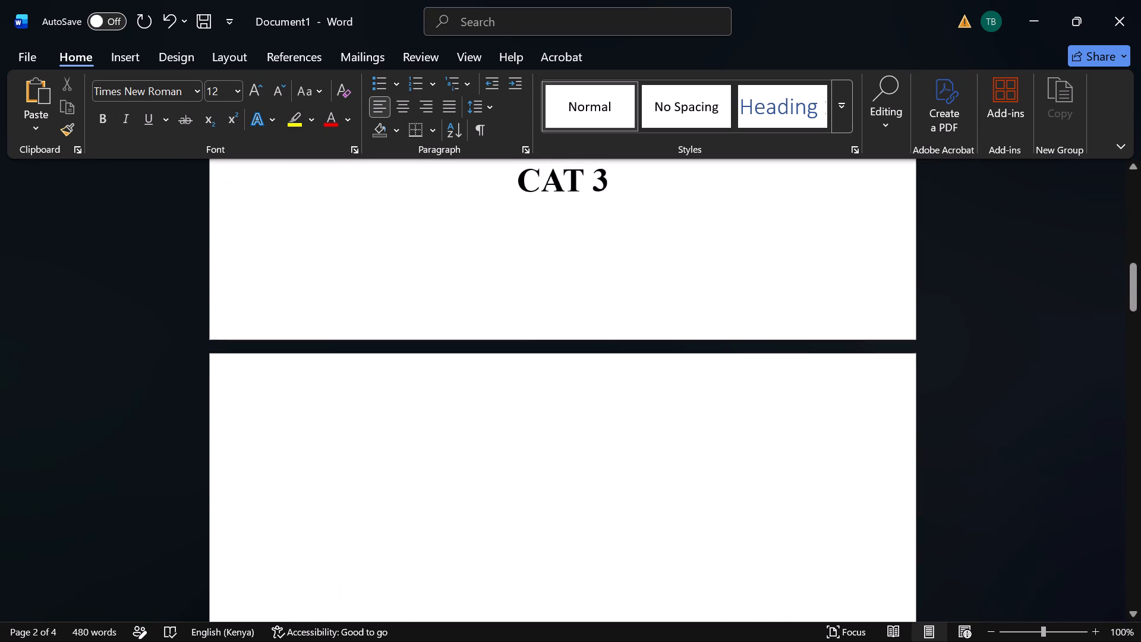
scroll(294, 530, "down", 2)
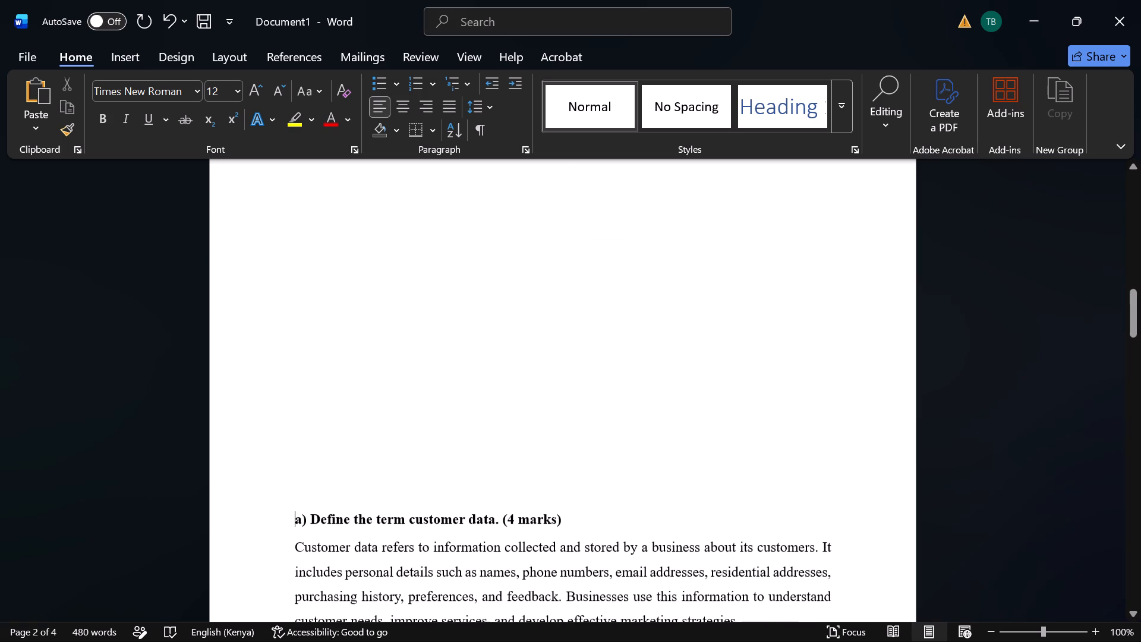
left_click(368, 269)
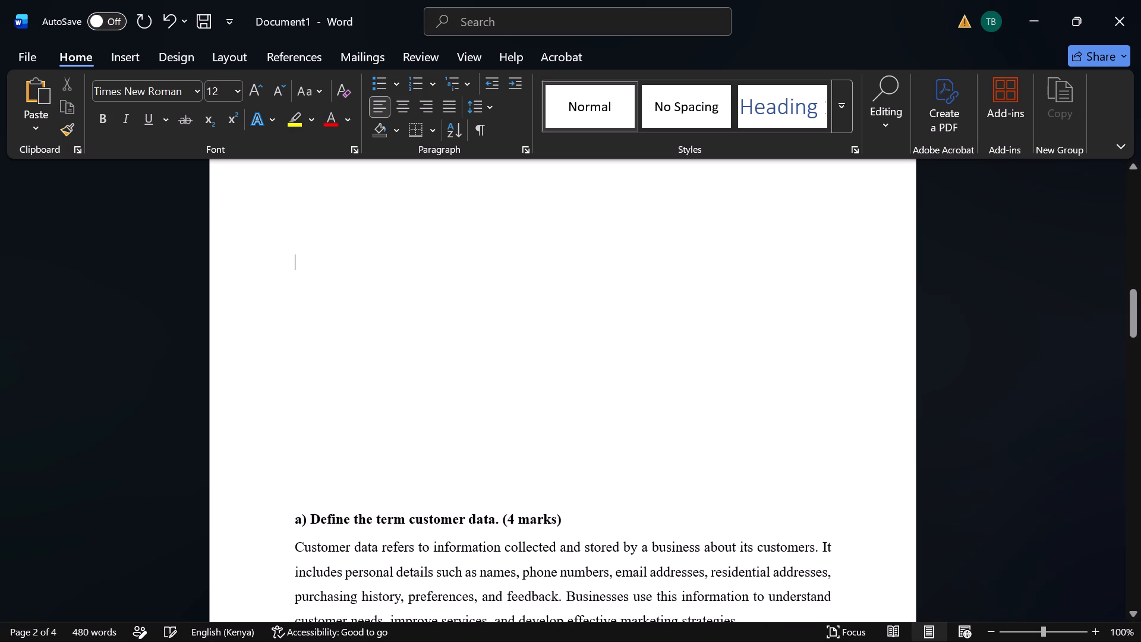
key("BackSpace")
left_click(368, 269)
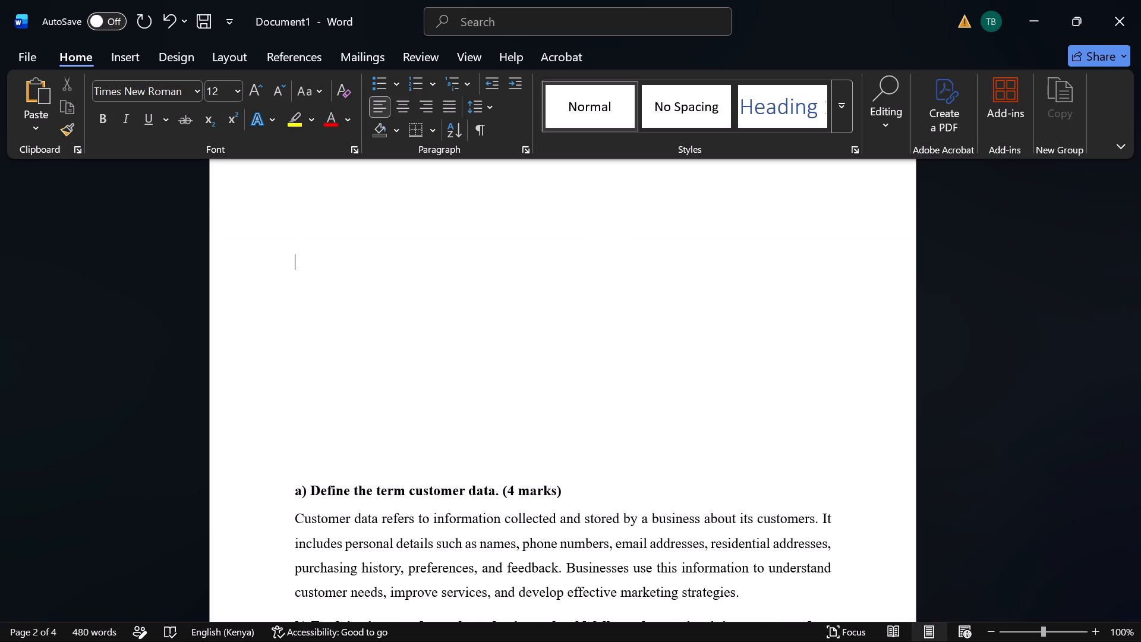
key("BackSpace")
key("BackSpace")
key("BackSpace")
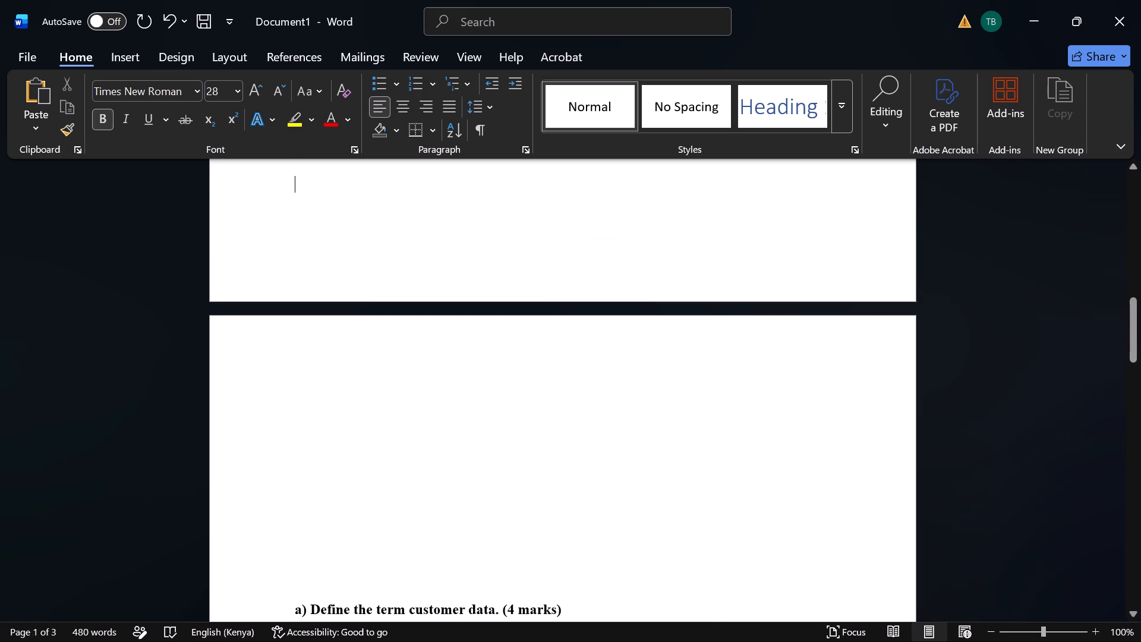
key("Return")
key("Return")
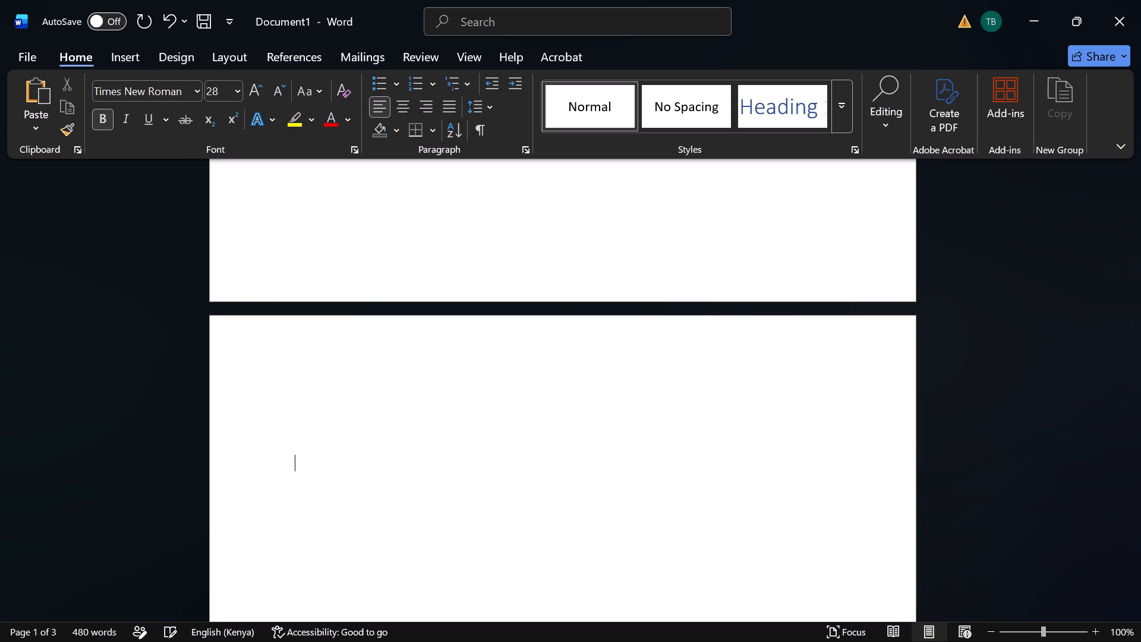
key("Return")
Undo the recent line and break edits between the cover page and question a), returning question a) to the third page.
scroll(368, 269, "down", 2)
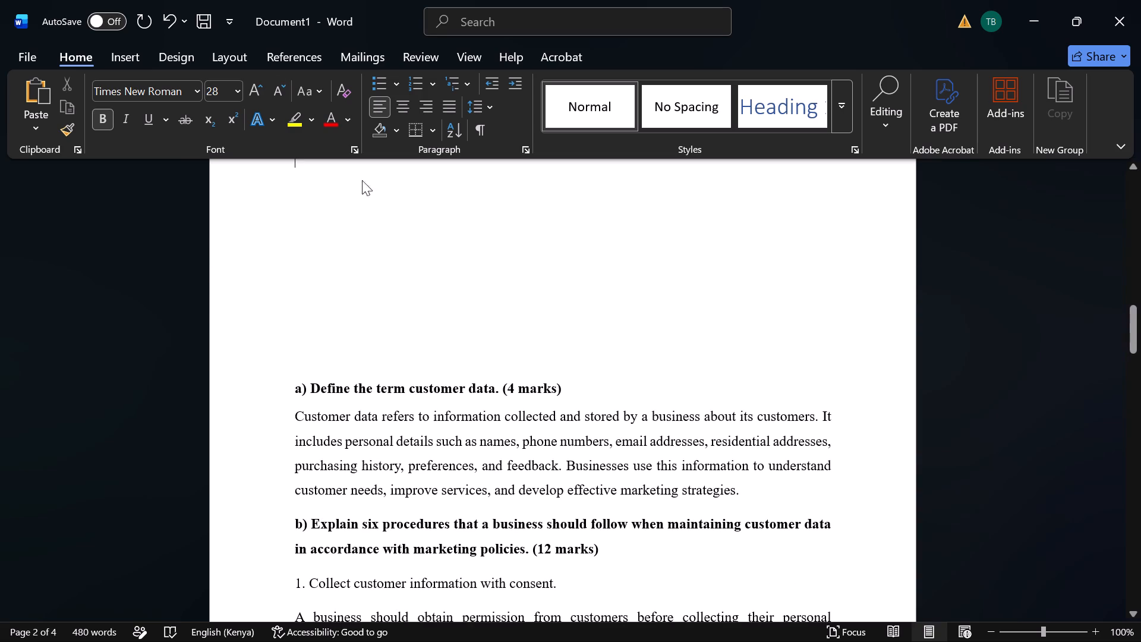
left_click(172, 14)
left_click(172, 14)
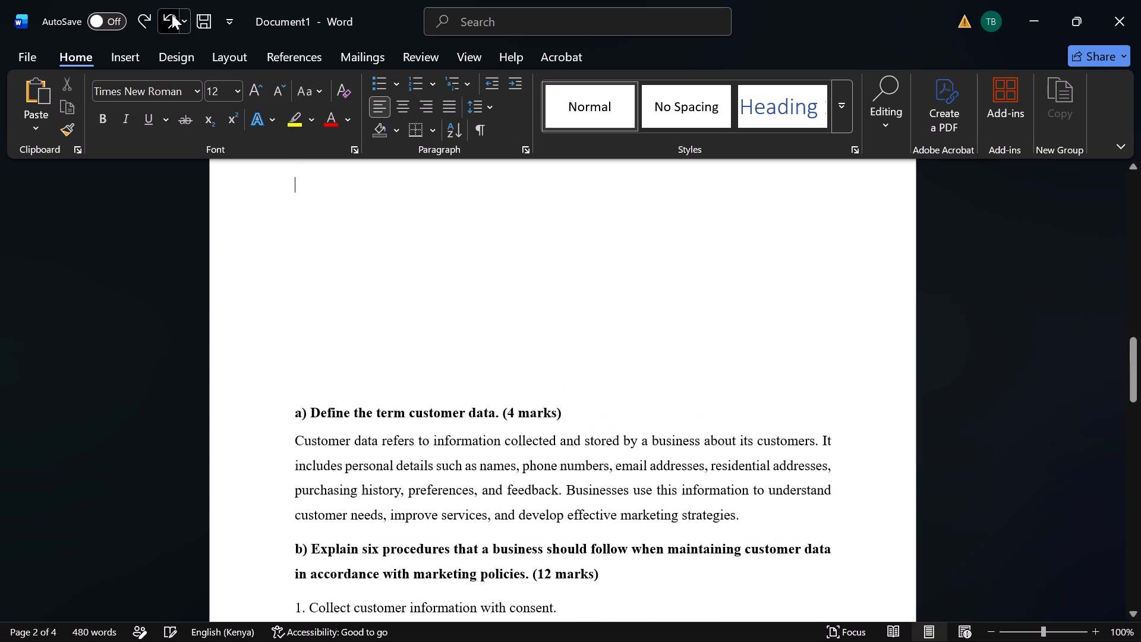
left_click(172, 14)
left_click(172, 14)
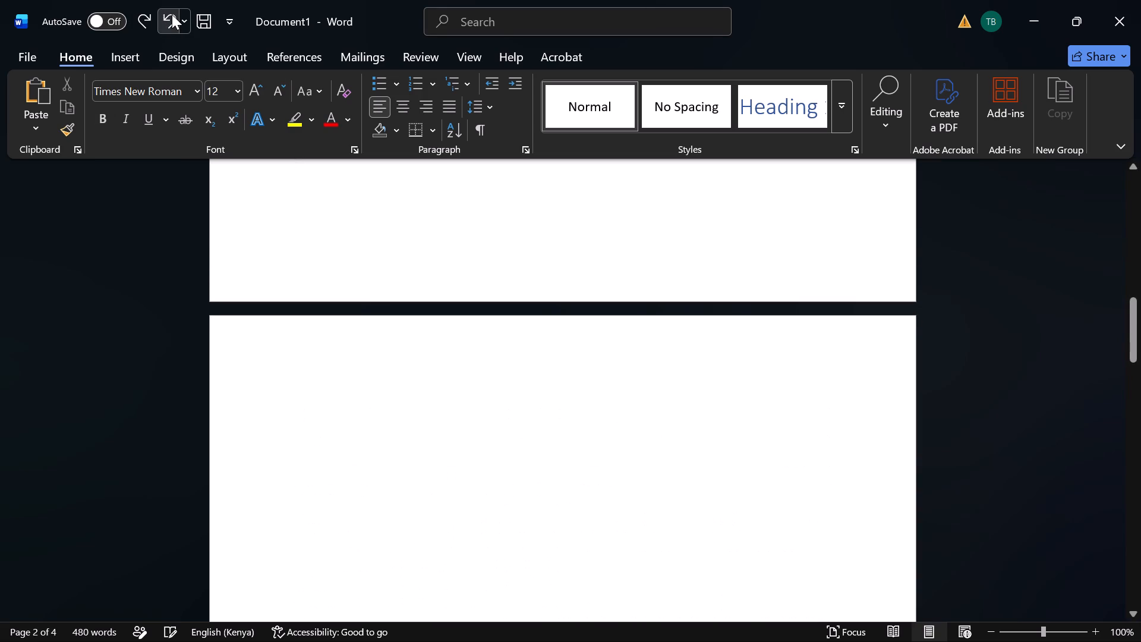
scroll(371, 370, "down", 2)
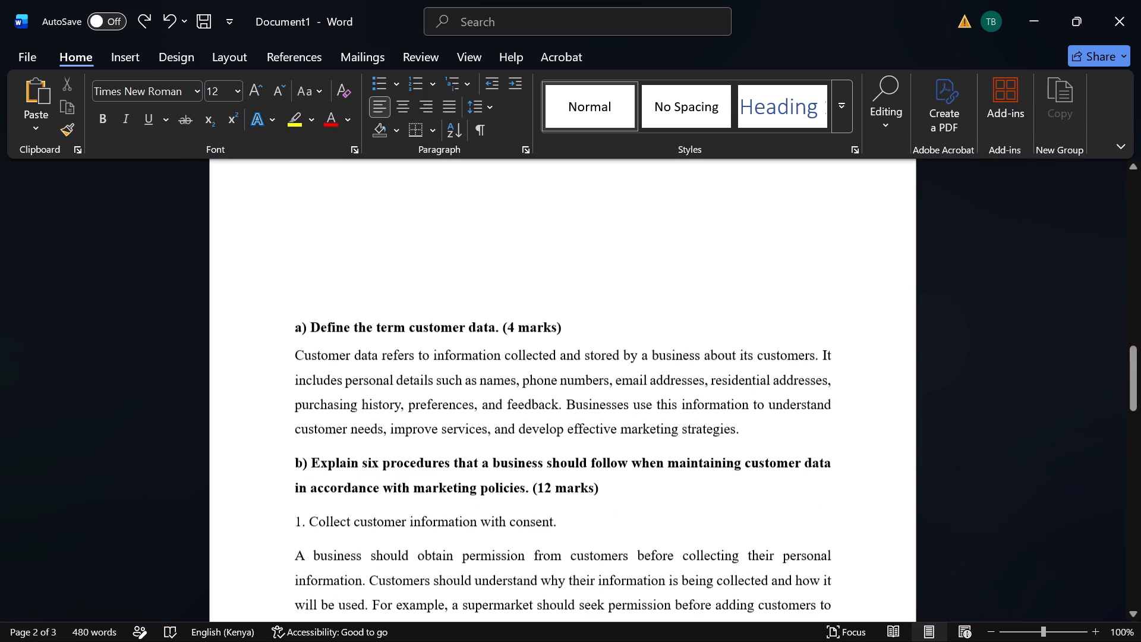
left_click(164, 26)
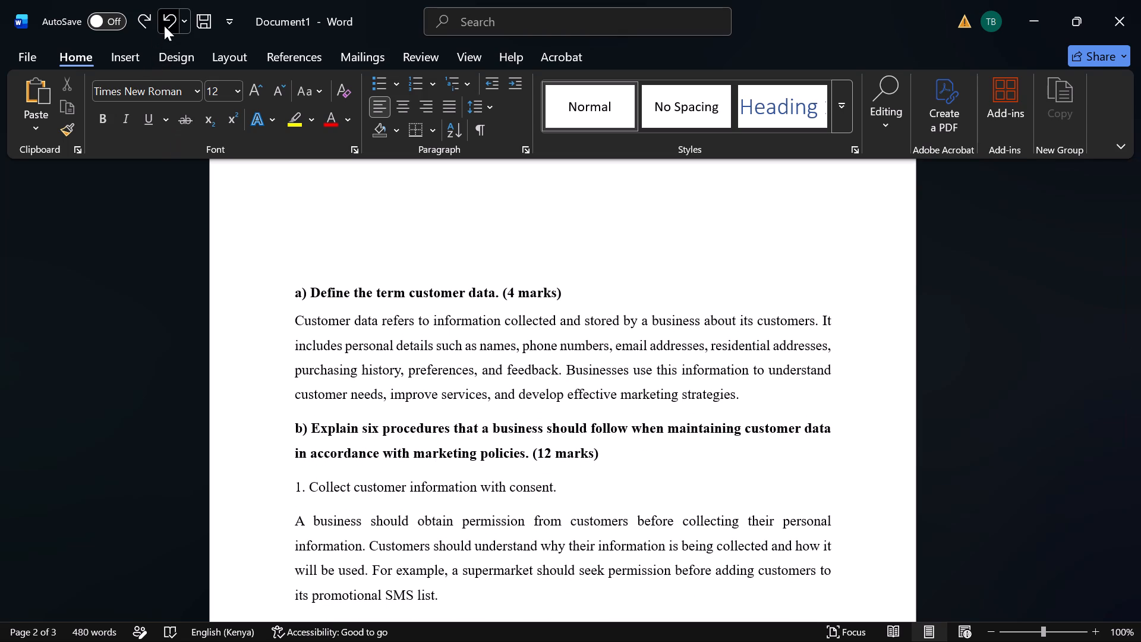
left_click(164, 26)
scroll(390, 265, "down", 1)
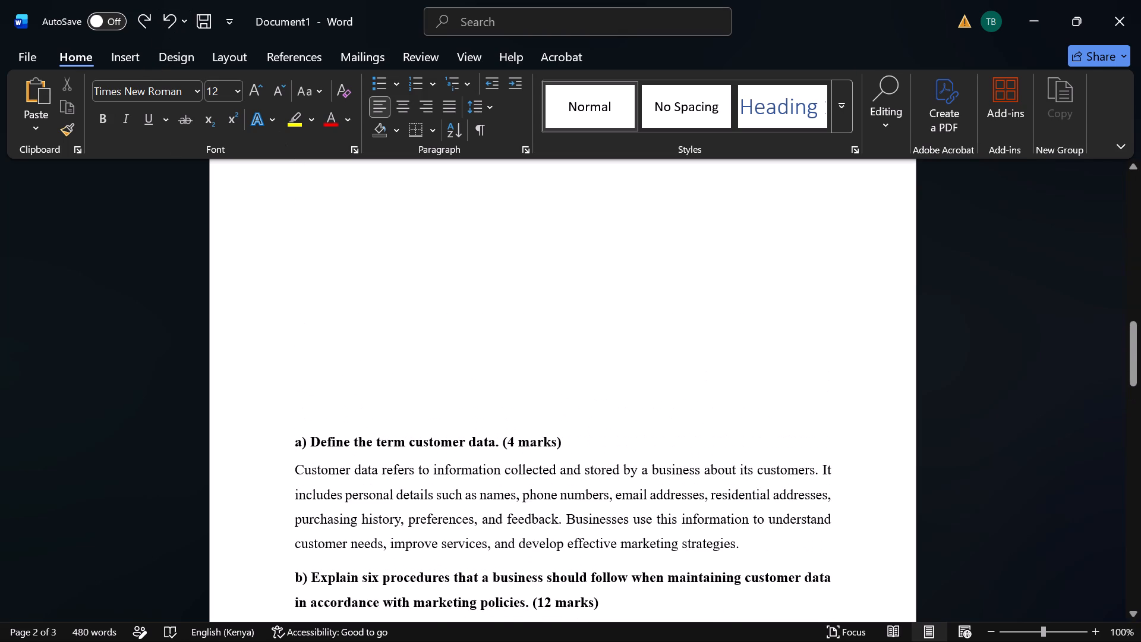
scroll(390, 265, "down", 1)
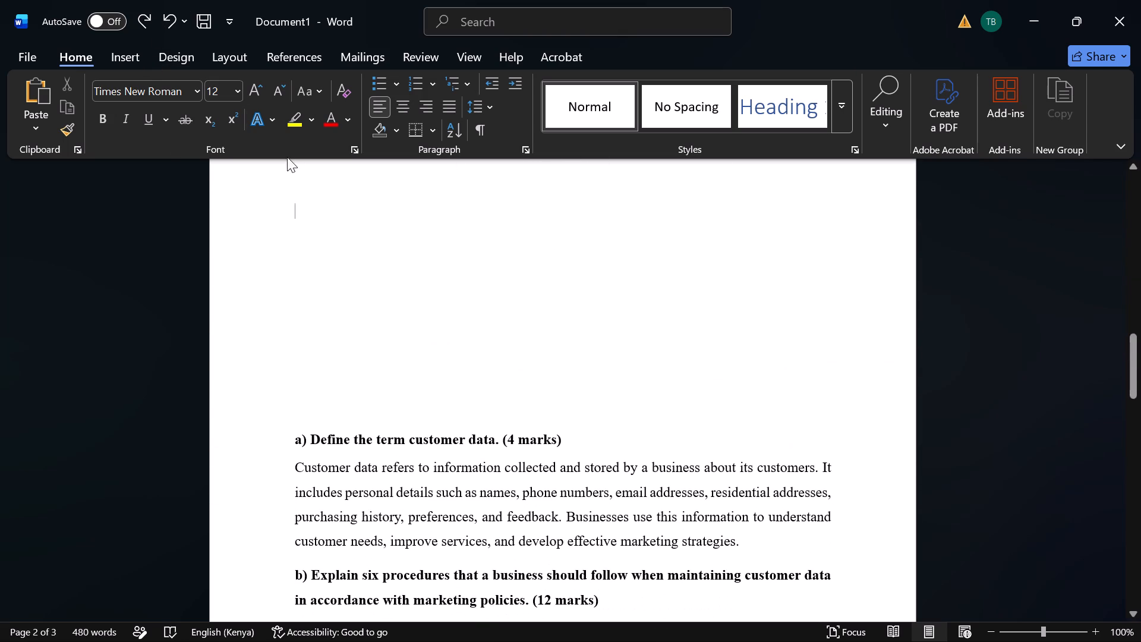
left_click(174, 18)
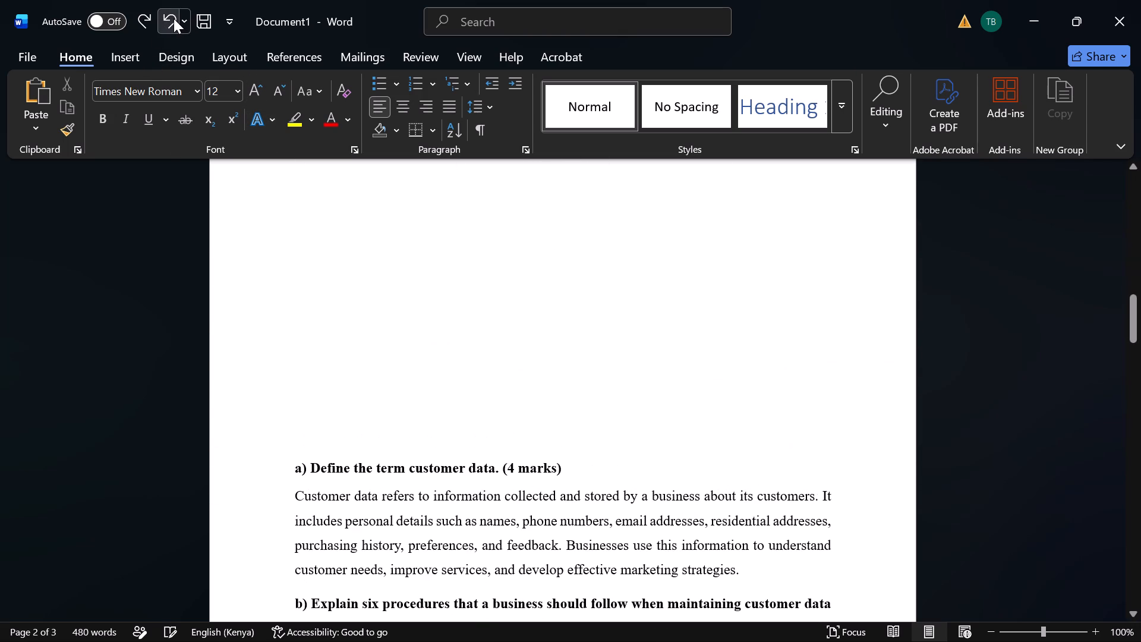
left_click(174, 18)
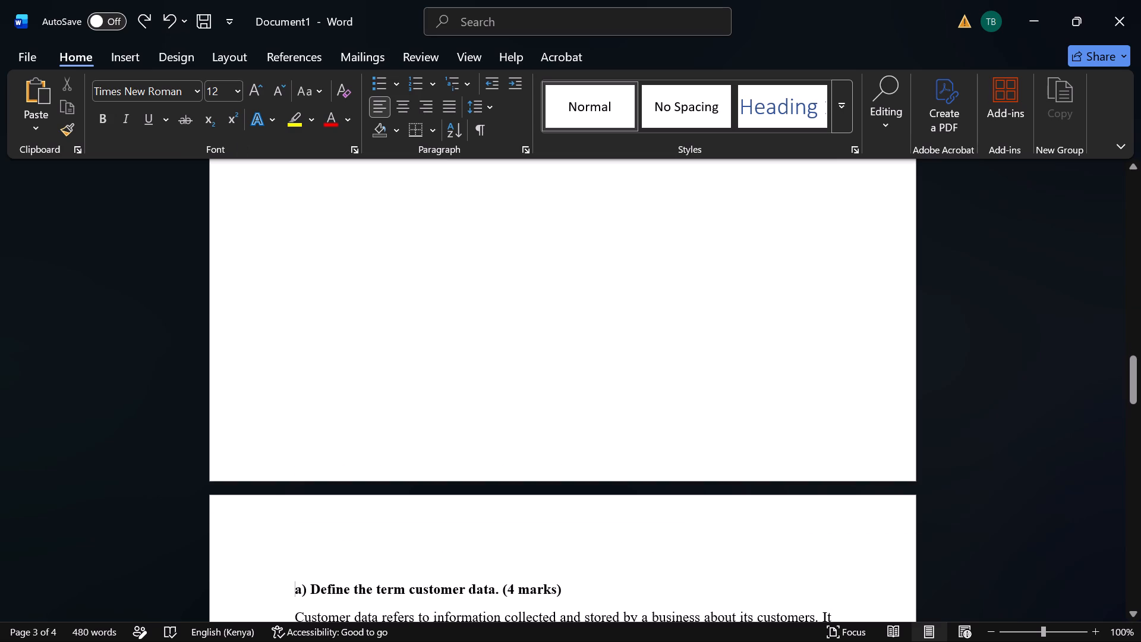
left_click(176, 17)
Examine the blank page between the CAT 3 cover page and question a).
left_click(452, 362)
scroll(452, 362, "up", 3)
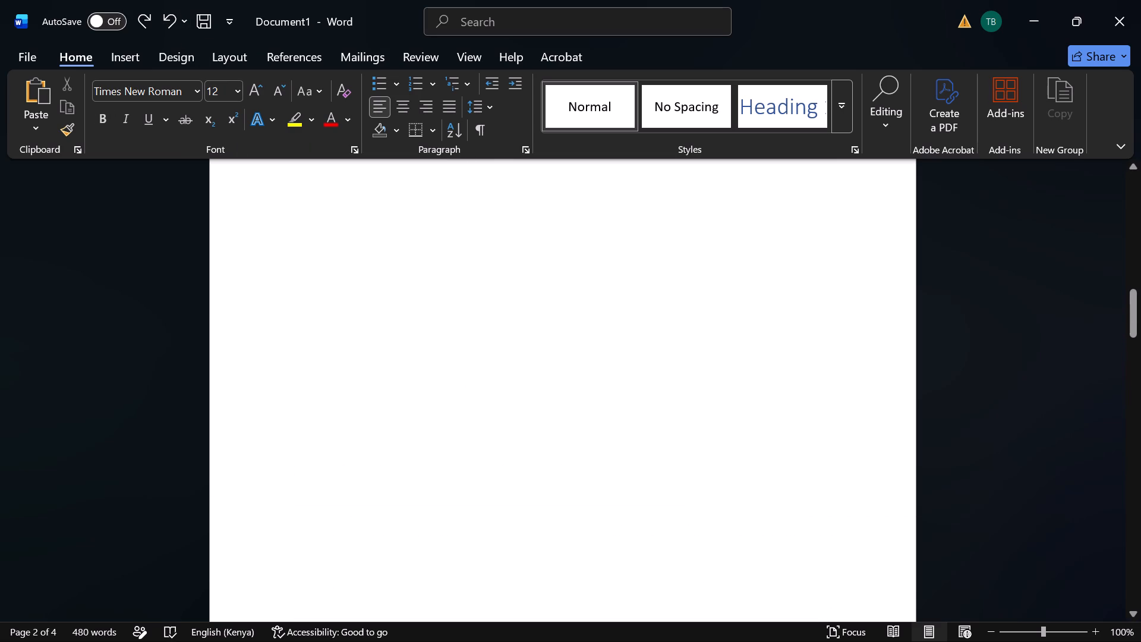
scroll(452, 362, "up", 1)
scroll(452, 362, "down", 6)
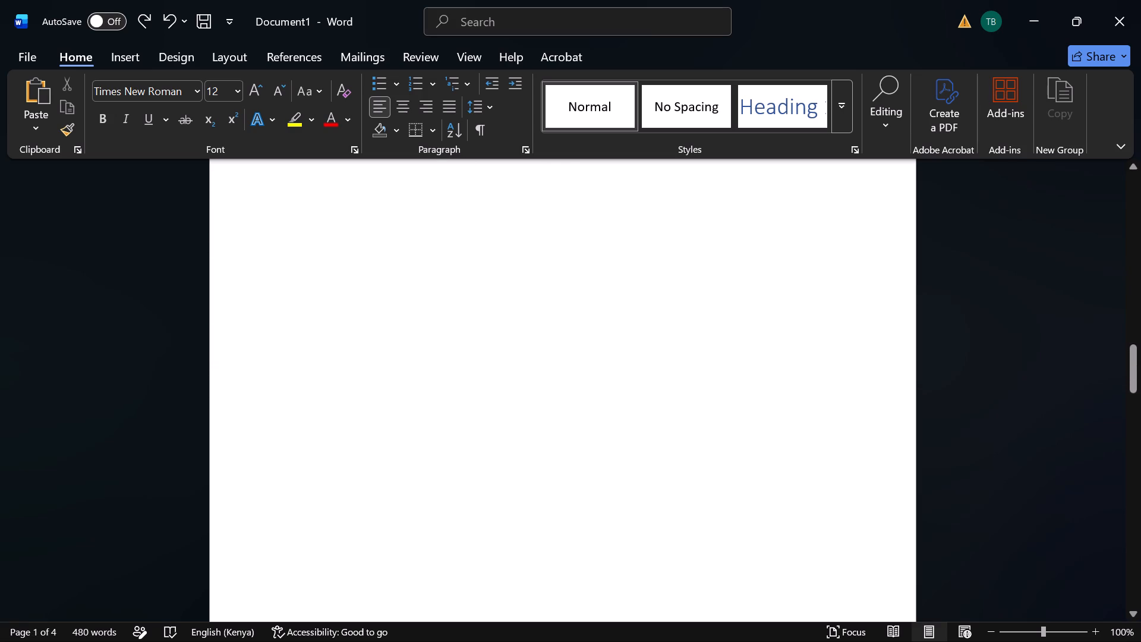
scroll(452, 362, "down", 1)
right_click(452, 362)
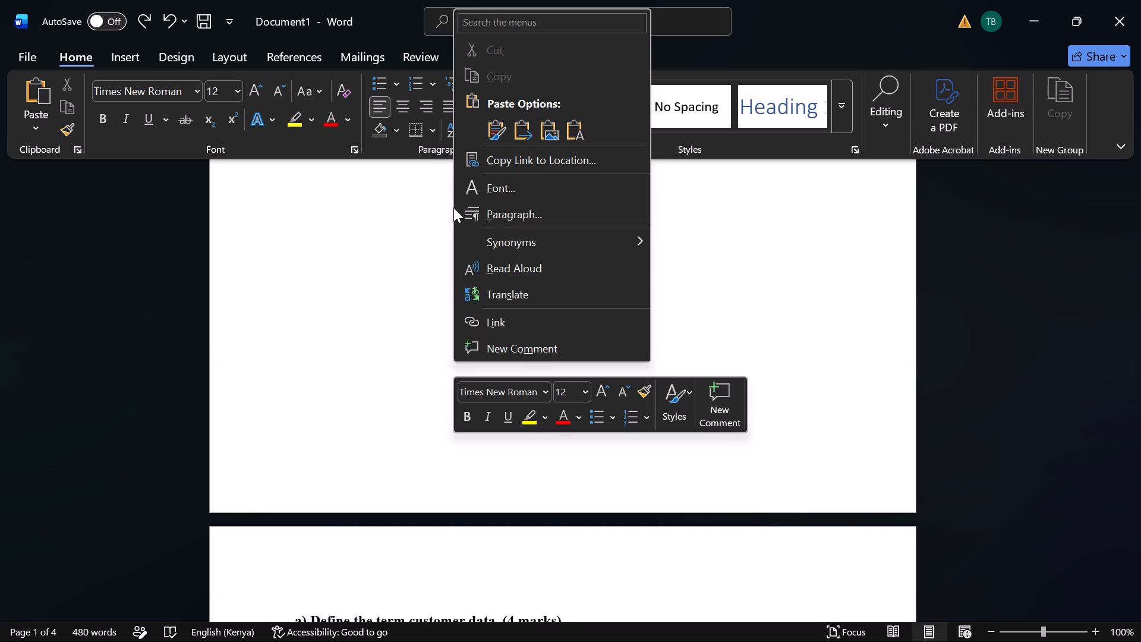
left_click(377, 238)
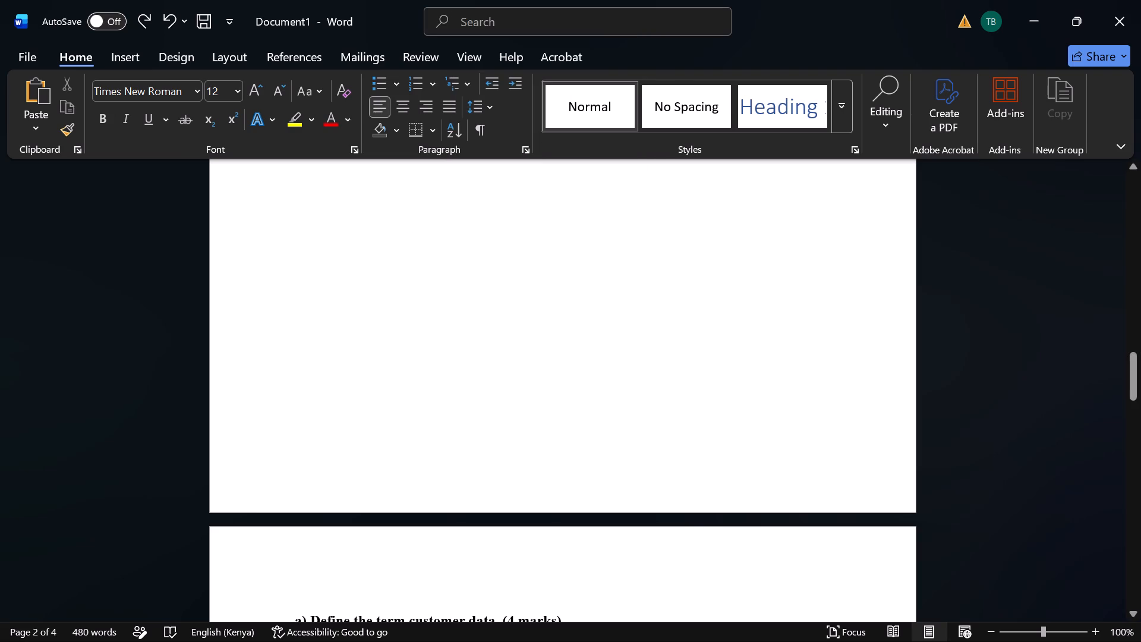
scroll(300, 589, "up", 1)
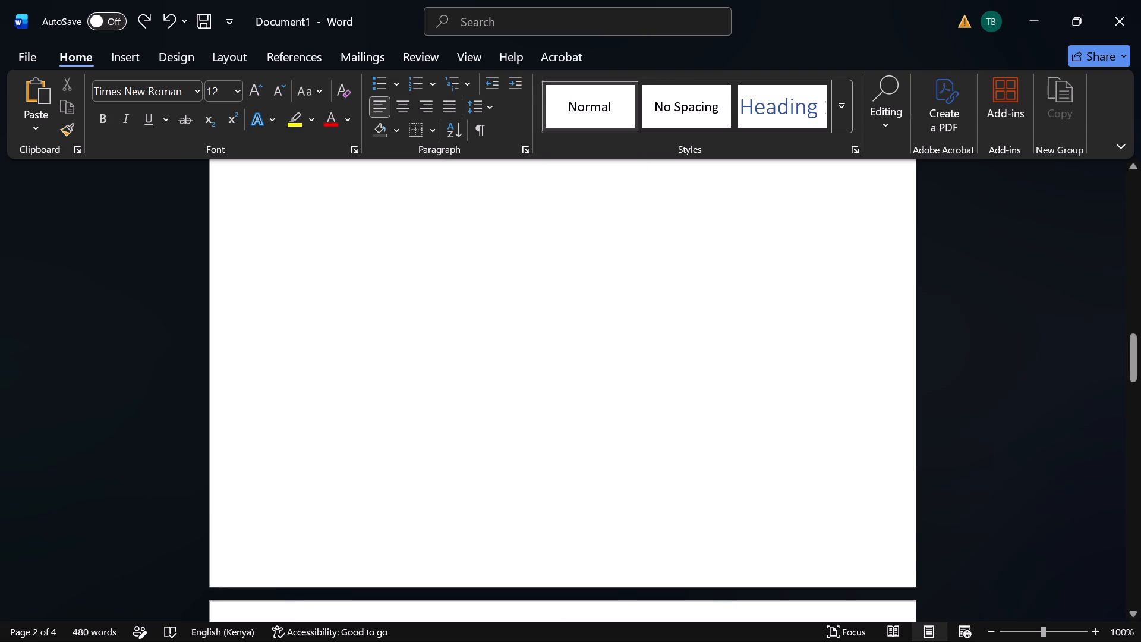
scroll(300, 589, "up", 3)
scroll(300, 589, "down", 1)
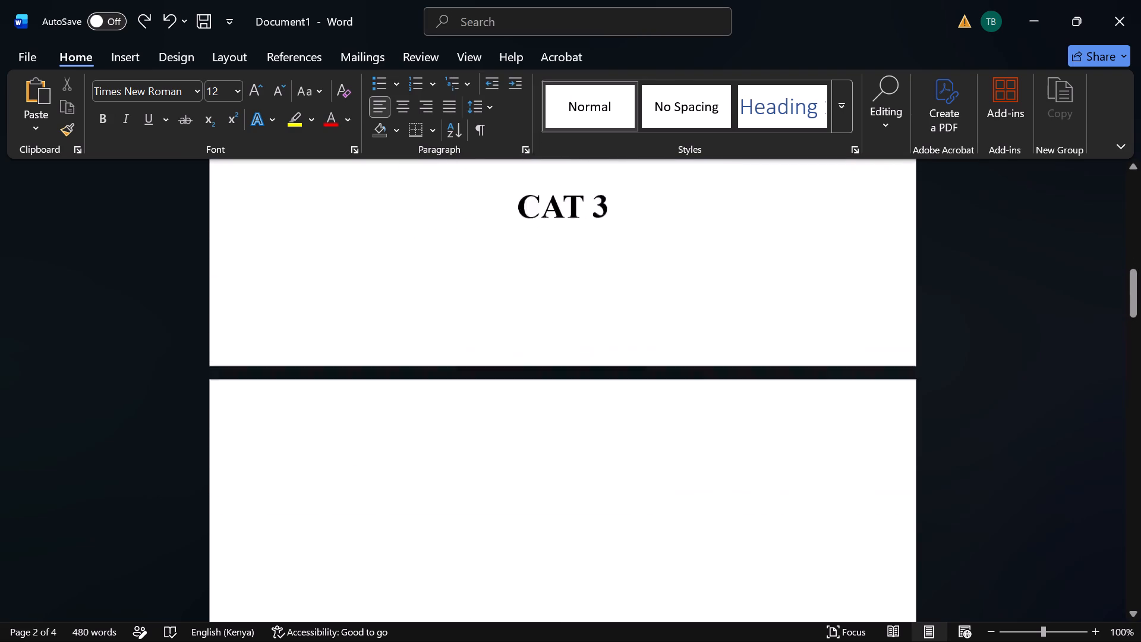
scroll(300, 589, "down", 1)
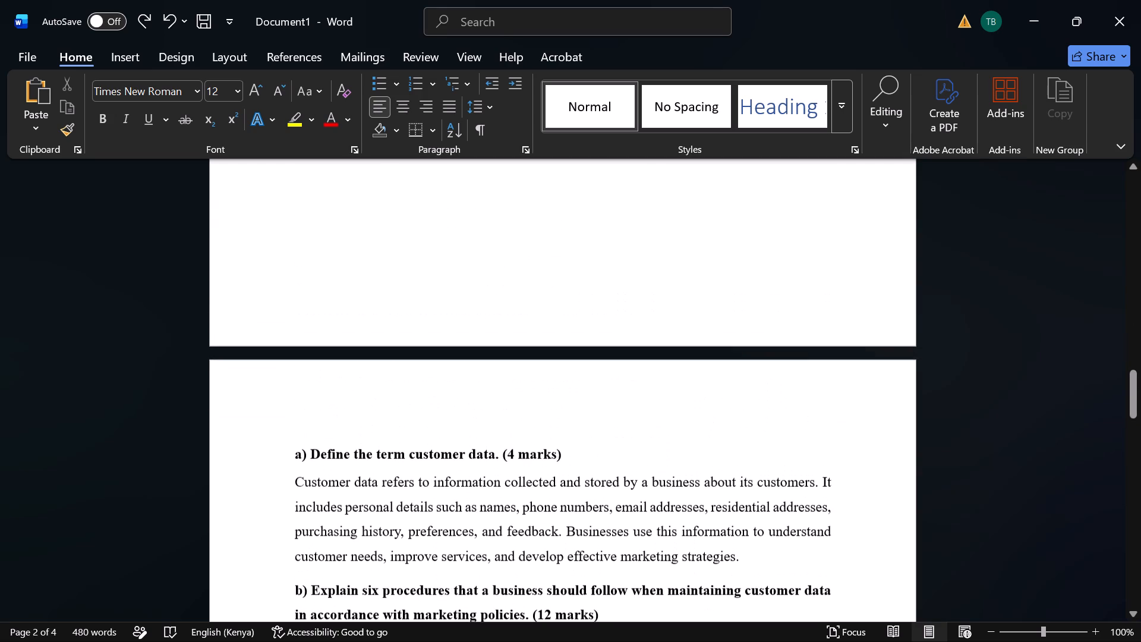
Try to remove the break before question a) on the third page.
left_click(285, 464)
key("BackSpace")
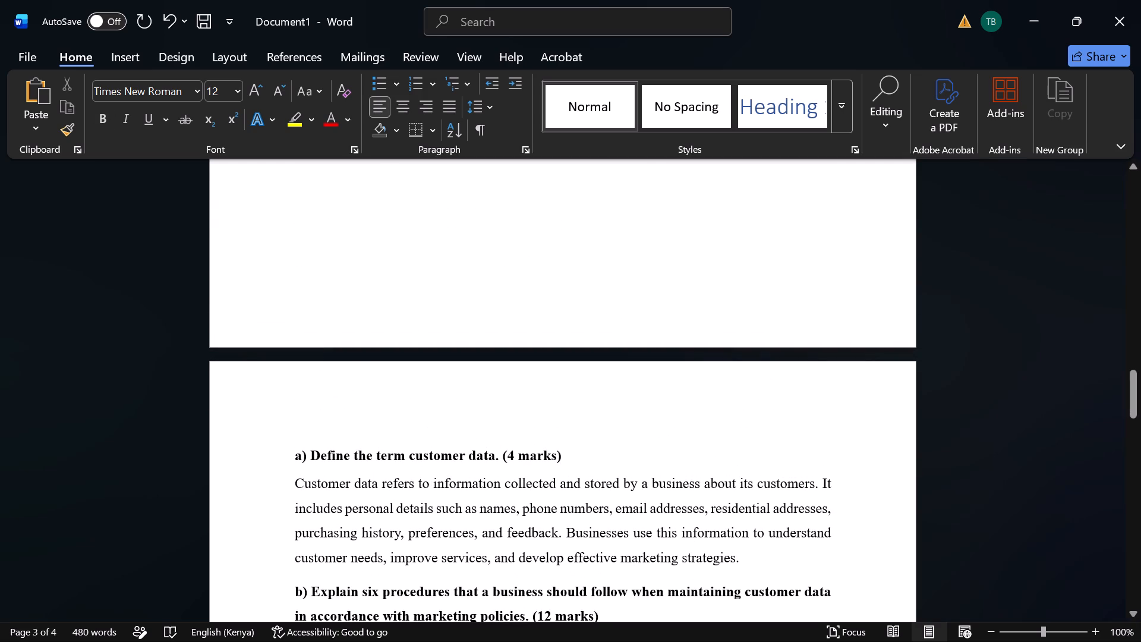
Cut the whole answer text, from the question a) heading to the final paragraph of question c).
left_click_drag(289, 457, 575, 641)
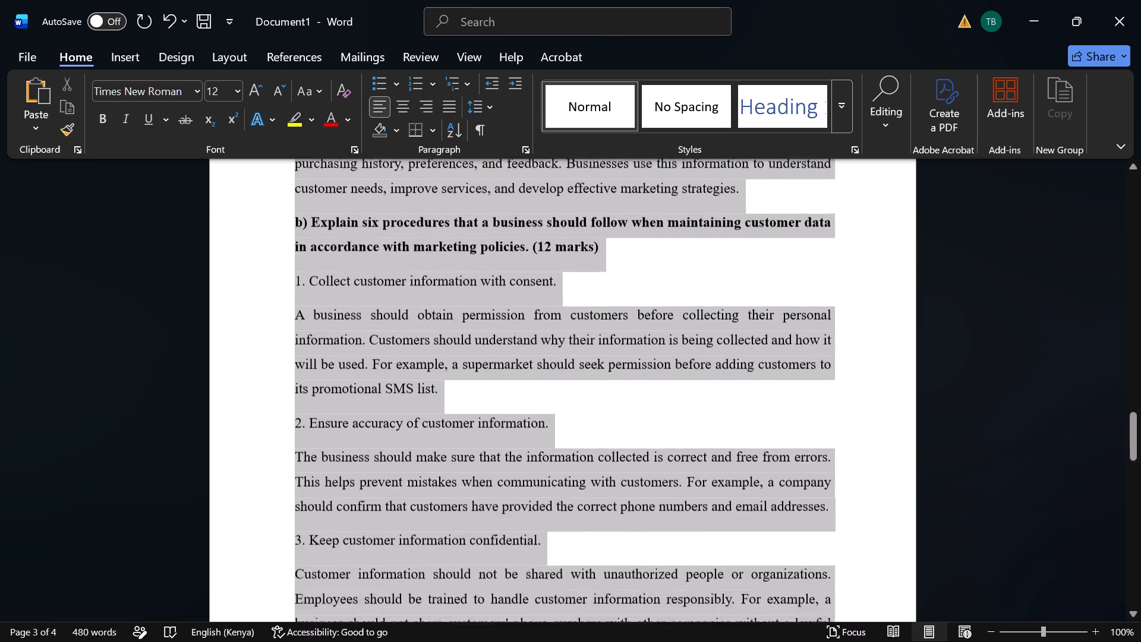
left_click_drag(575, 641, 578, 639)
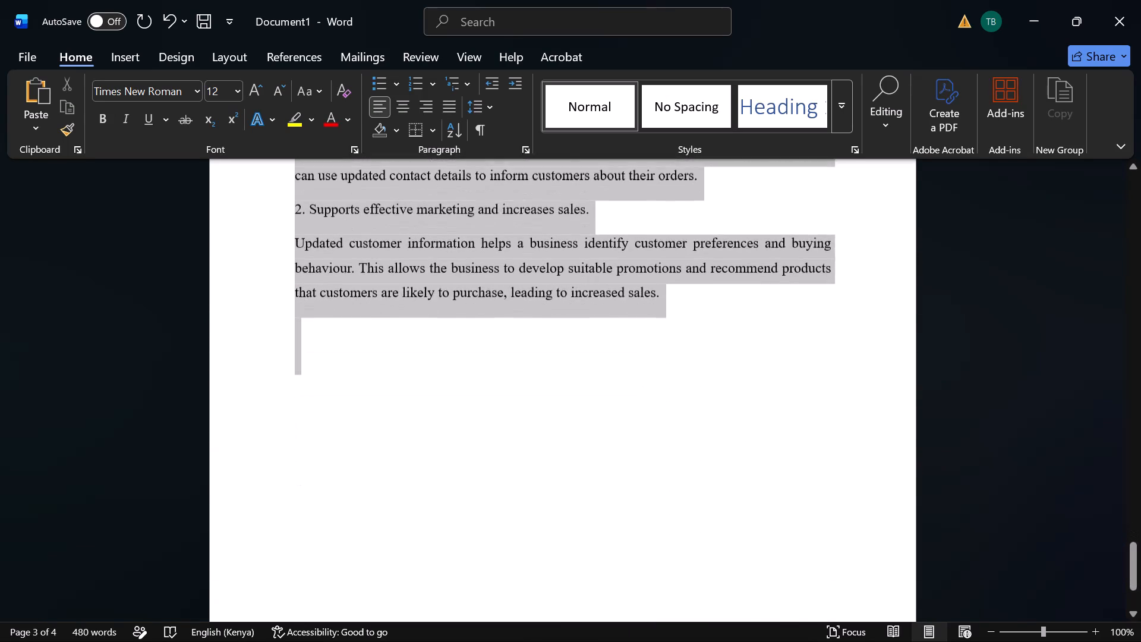
left_click_drag(578, 639, 679, 231)
left_click(647, 263)
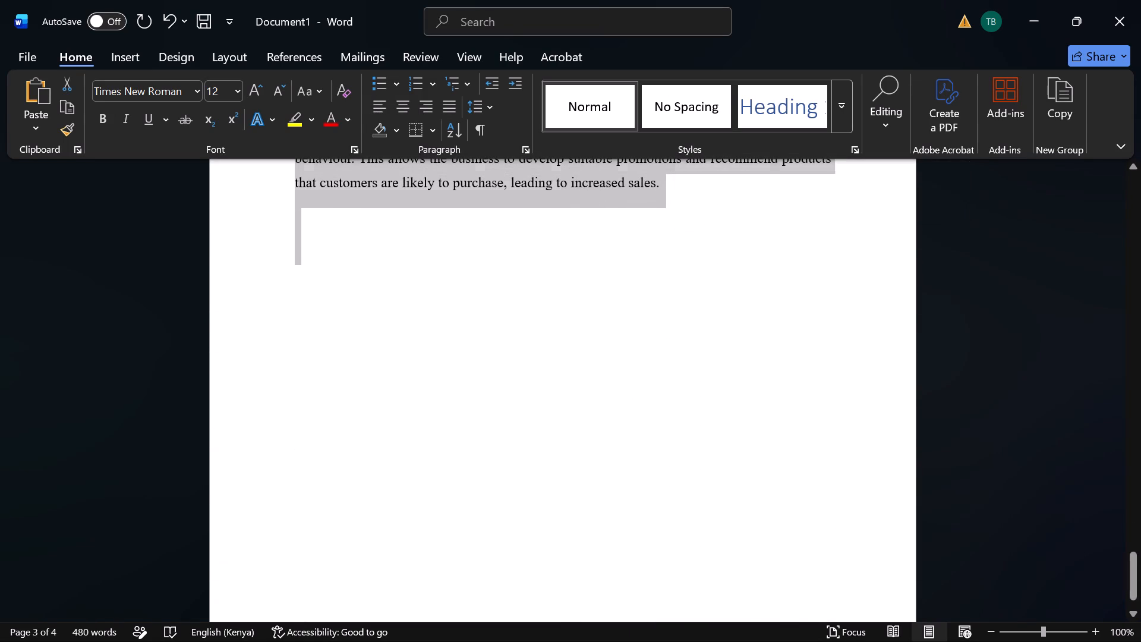
left_click_drag(687, 180, 345, 136)
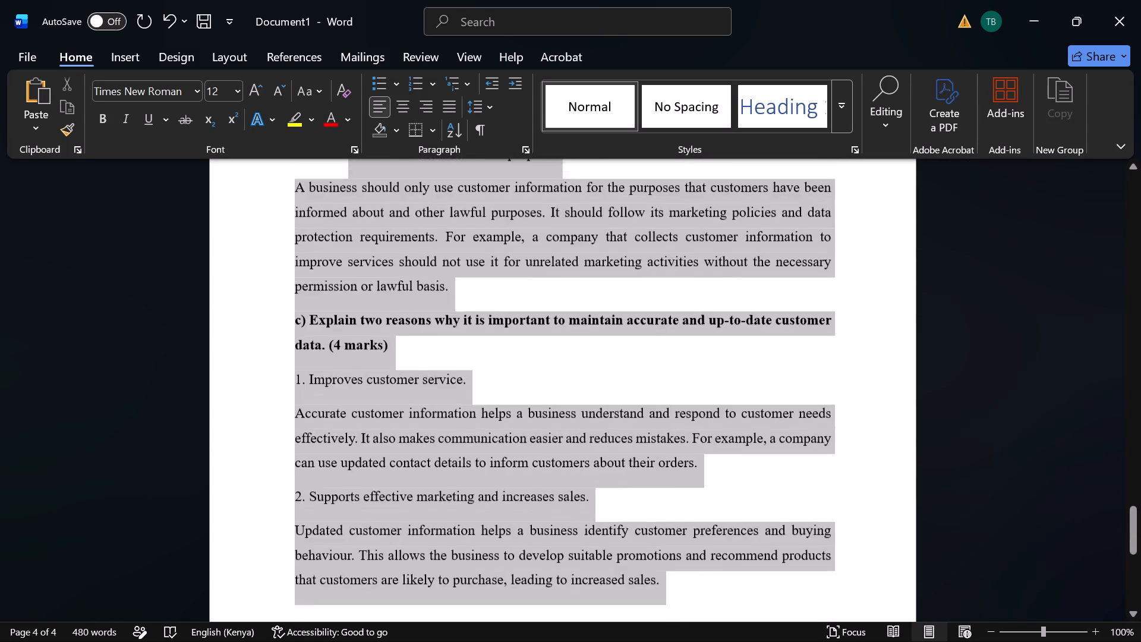
left_click_drag(345, 136, 298, 154)
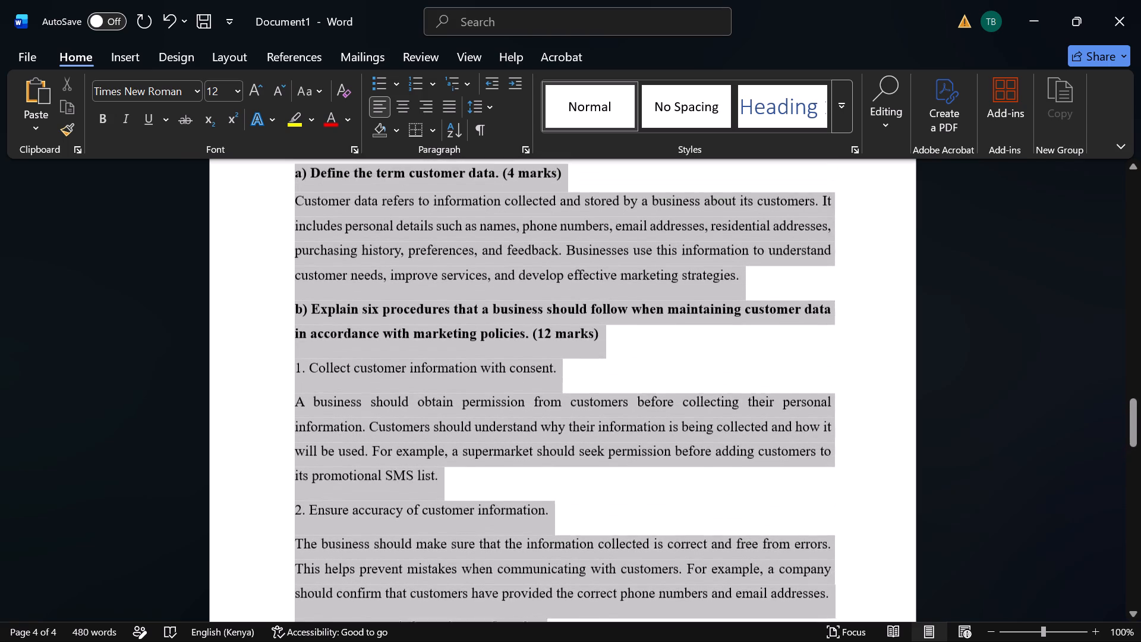
left_click_drag(298, 154, 291, 339)
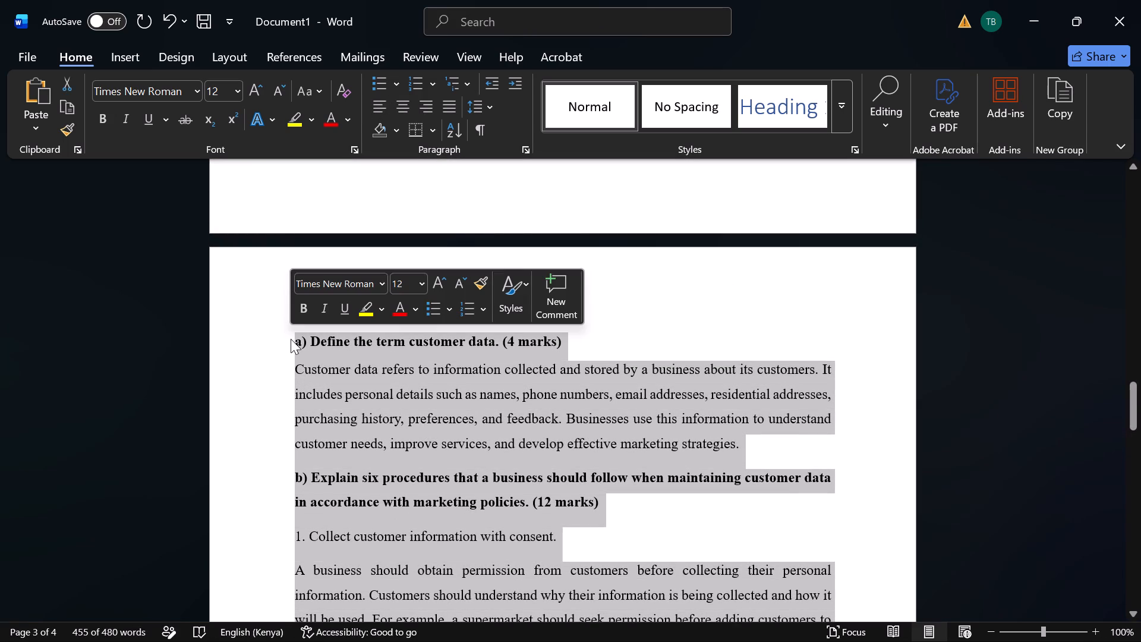
key("ctrl+x")
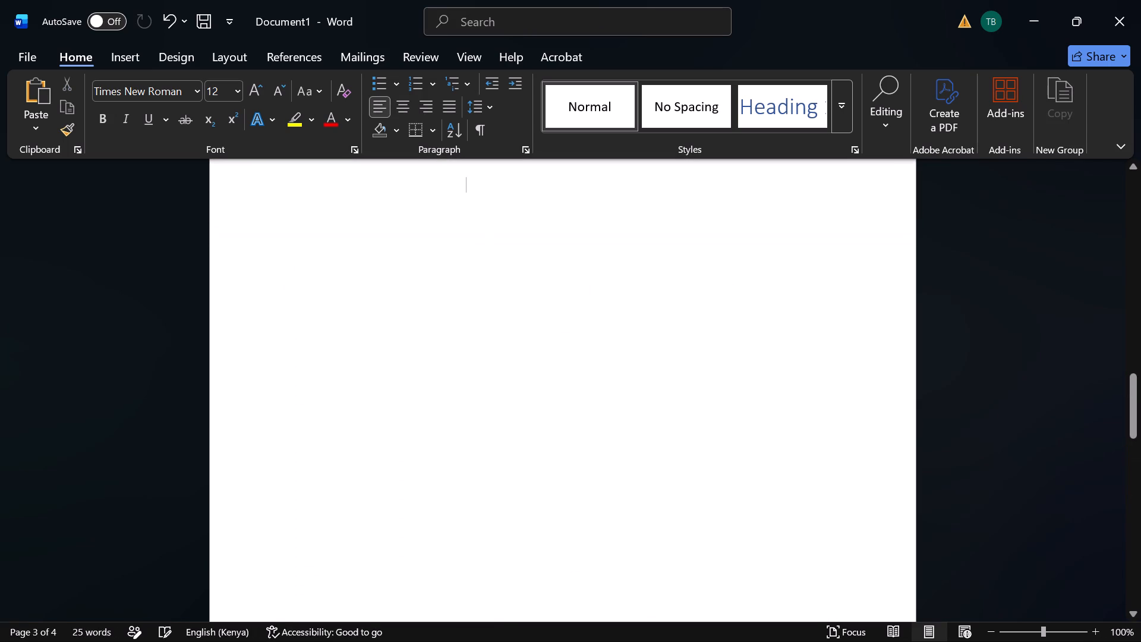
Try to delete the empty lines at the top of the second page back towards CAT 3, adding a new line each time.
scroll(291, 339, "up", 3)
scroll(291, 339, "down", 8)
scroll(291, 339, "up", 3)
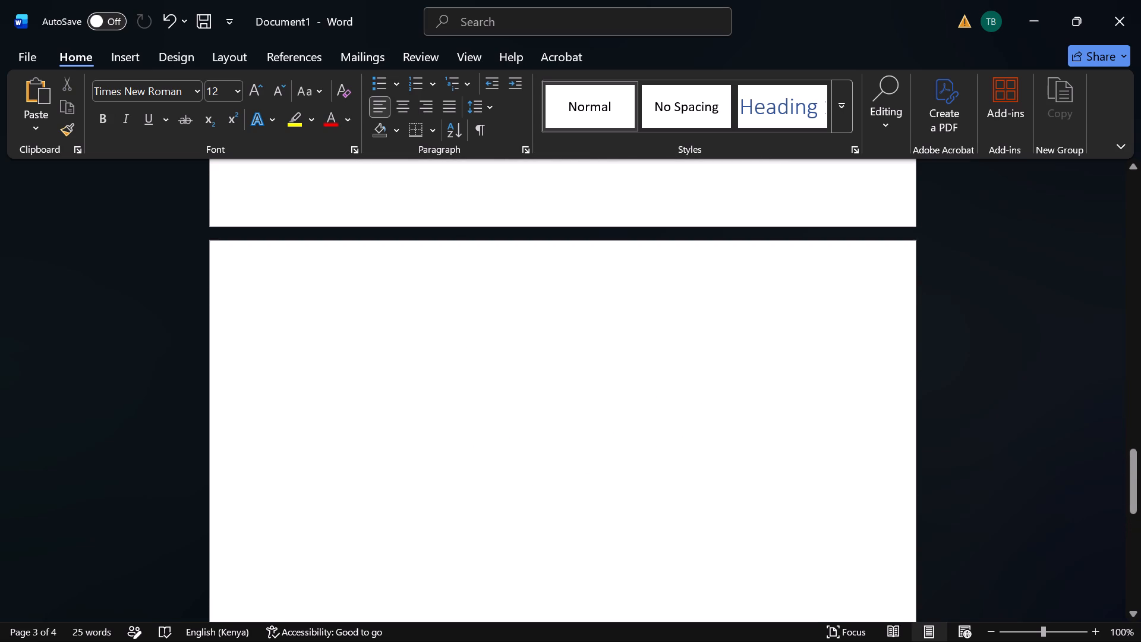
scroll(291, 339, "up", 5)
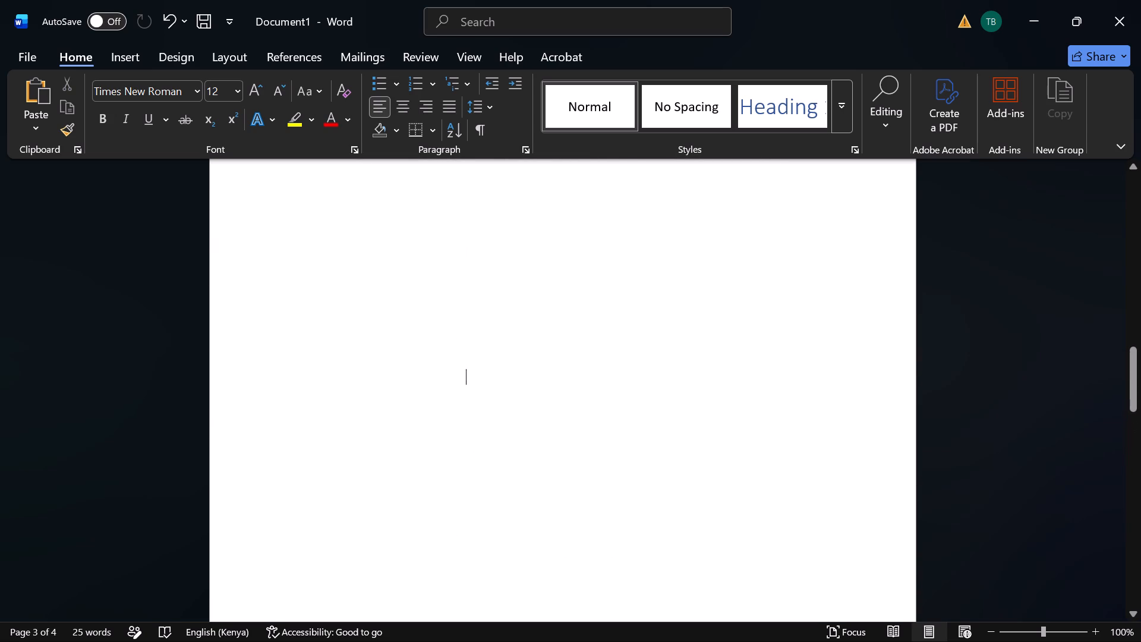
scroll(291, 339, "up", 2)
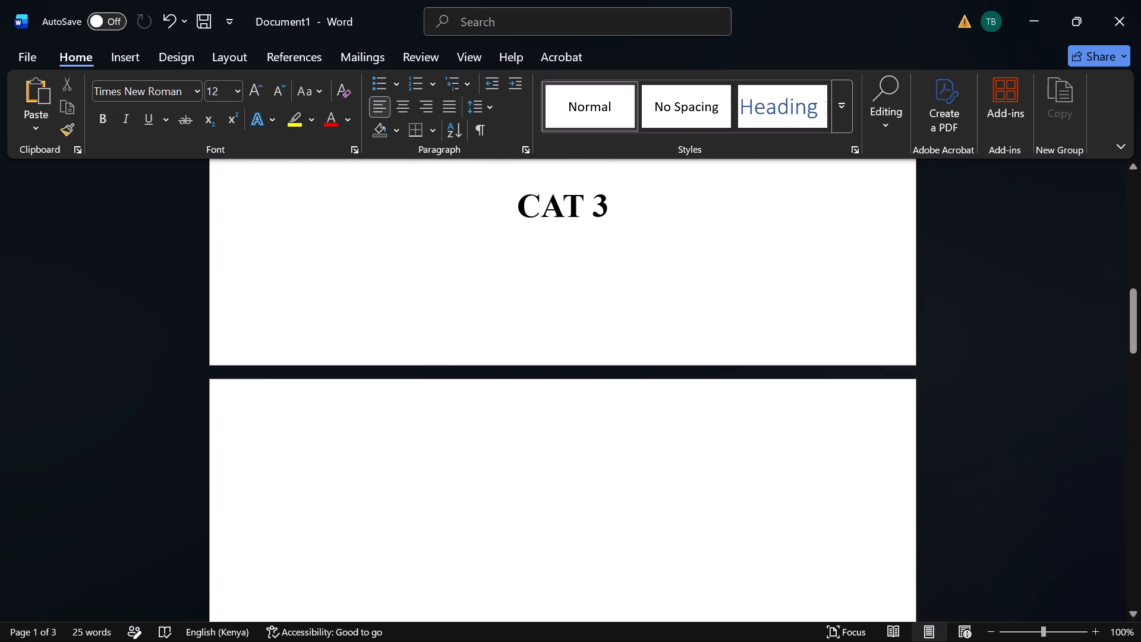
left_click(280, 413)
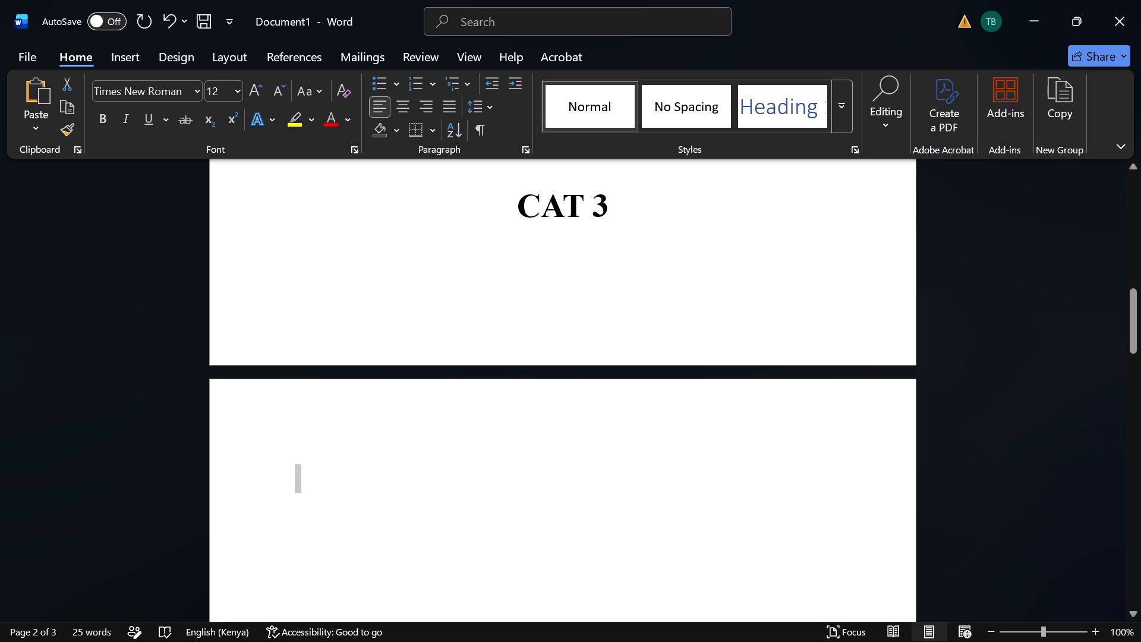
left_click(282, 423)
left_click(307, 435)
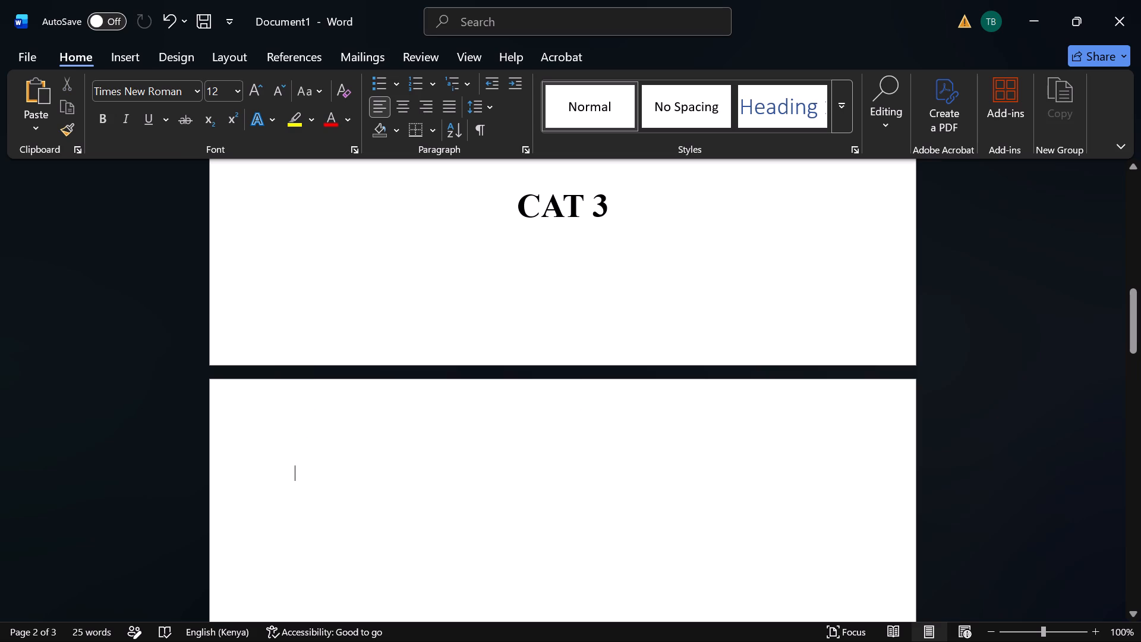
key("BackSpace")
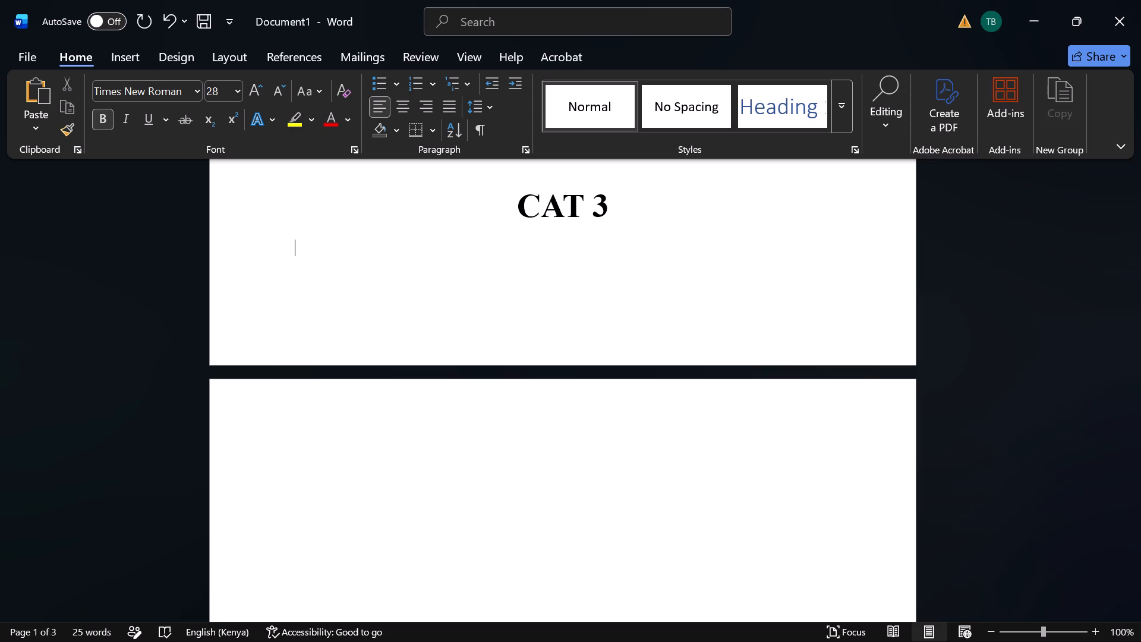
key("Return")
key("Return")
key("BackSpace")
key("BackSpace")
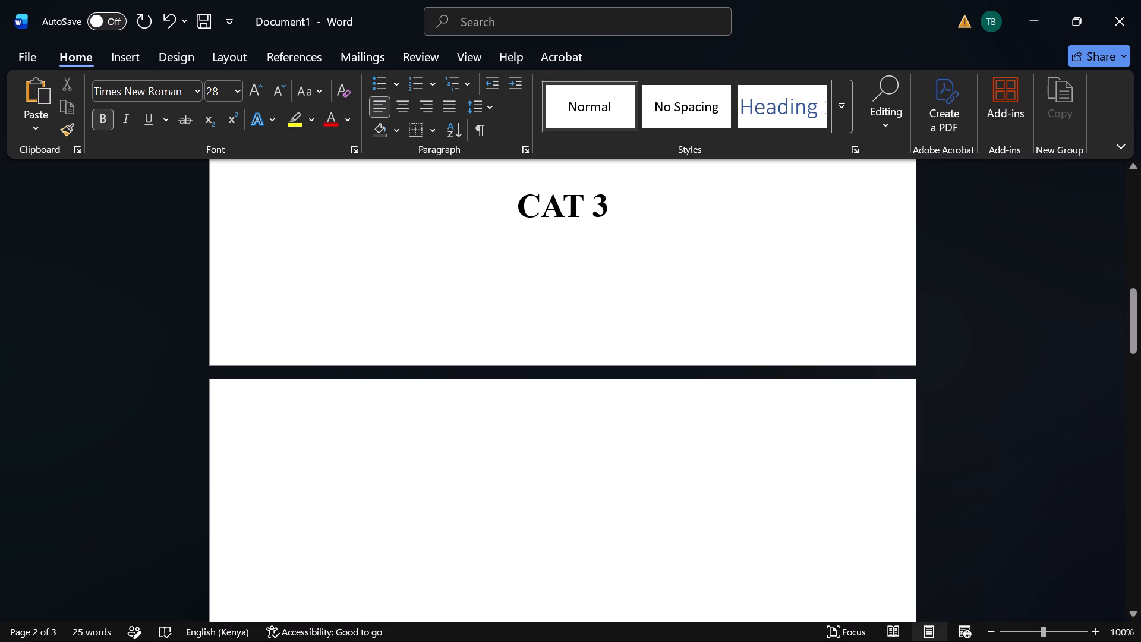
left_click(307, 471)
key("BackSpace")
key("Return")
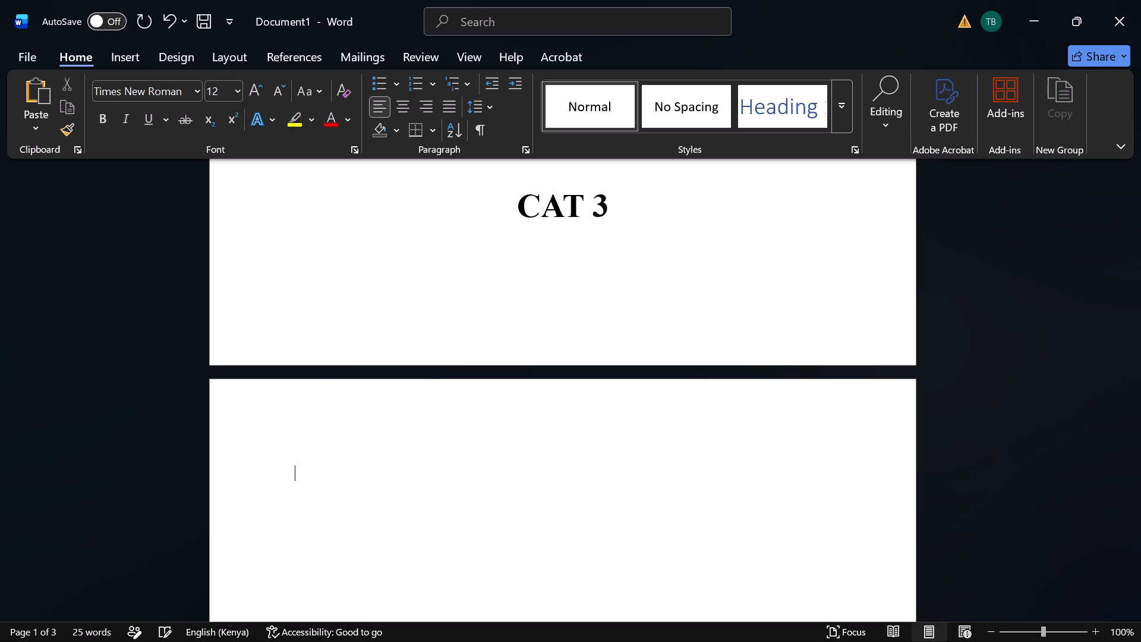
Paste the cut answer text at the top of the blank second page, after the cover page.
left_click(405, 449)
key("ctrl+v")
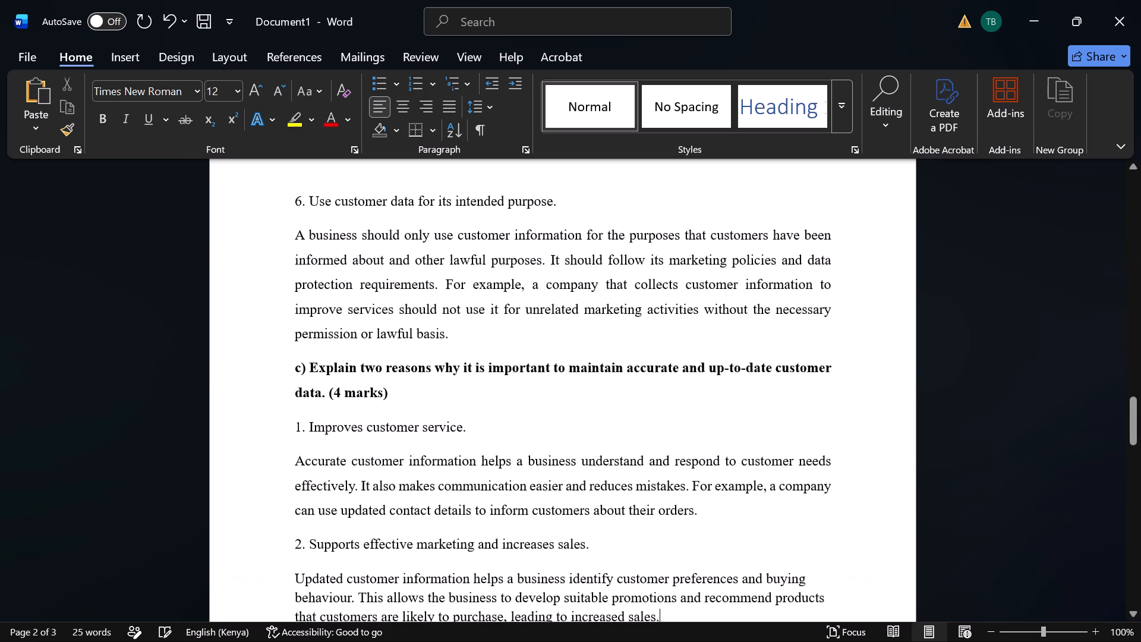
Review the page layout of the pasted answers from question a) to the end of the document.
scroll(374, 433, "up", 6)
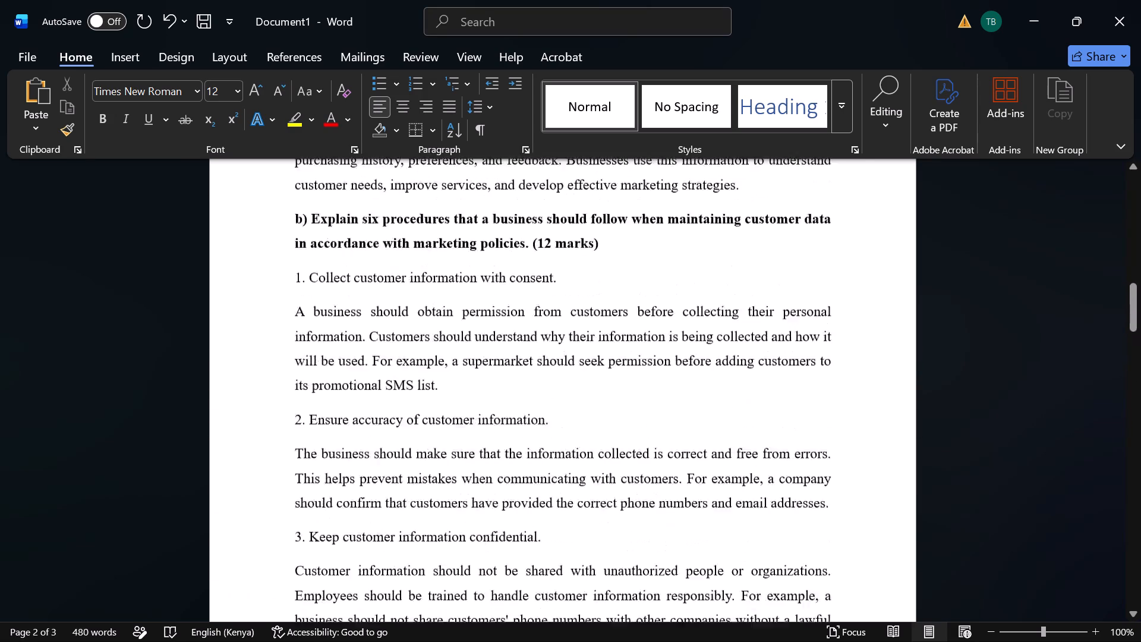
scroll(374, 433, "up", 1)
scroll(374, 433, "right", 1)
scroll(374, 433, "up", 1)
scroll(374, 433, "down", 1)
scroll(374, 433, "up", 1)
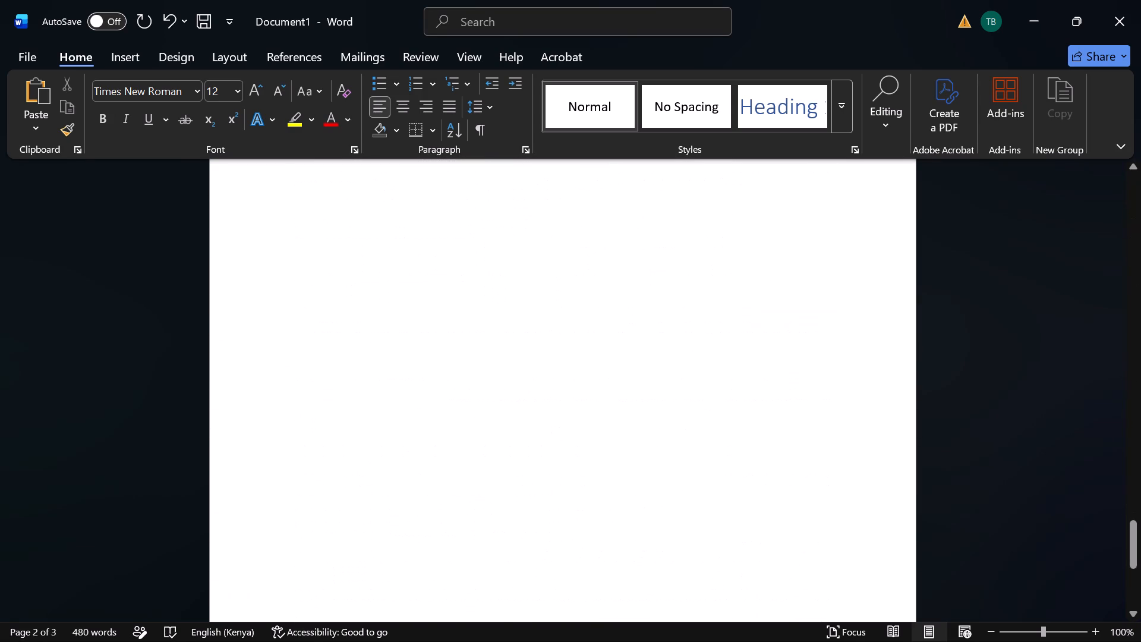
scroll(374, 433, "up", 1)
Delete the trailing empty lines on the blank last page, back towards the end of the question c) answer.
scroll(374, 433, "down", 1)
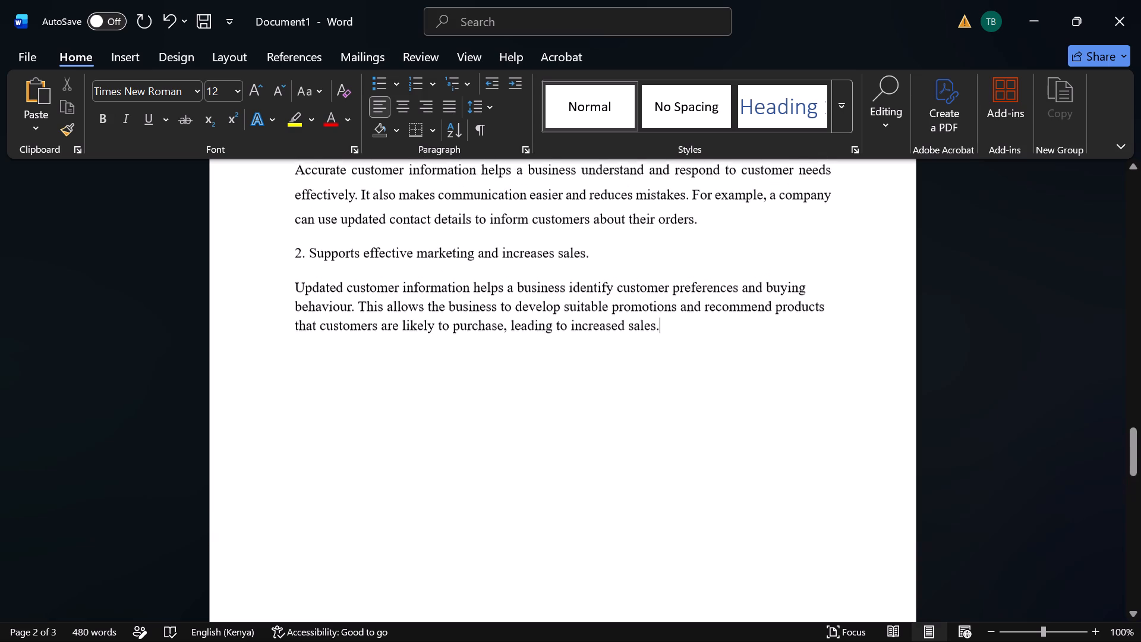
scroll(374, 433, "down", 1)
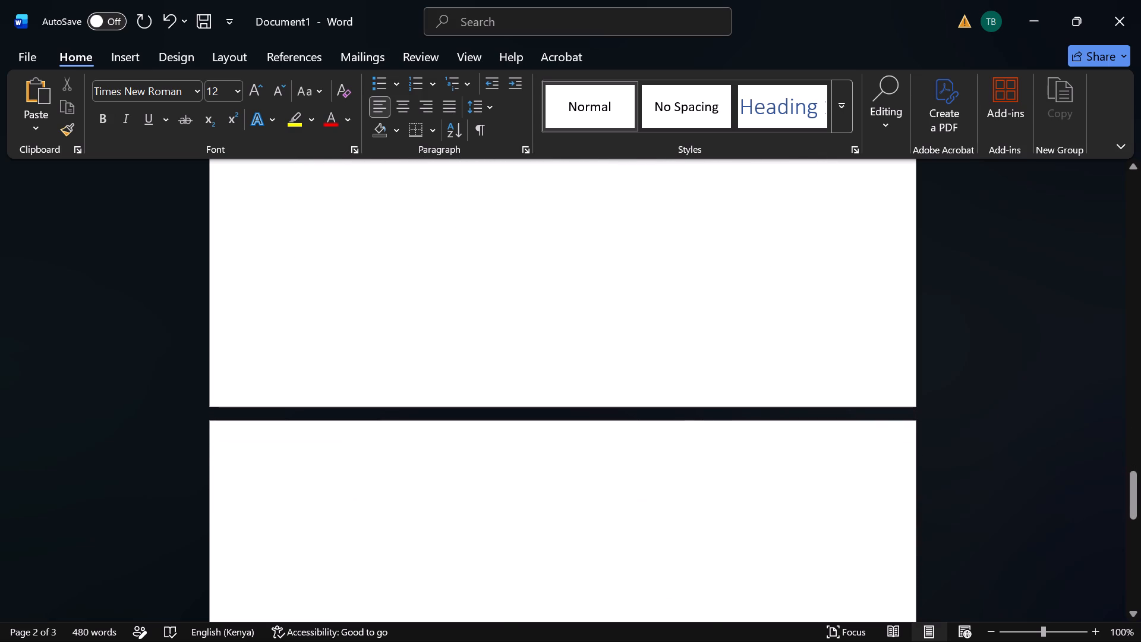
left_click(333, 500)
key("Return")
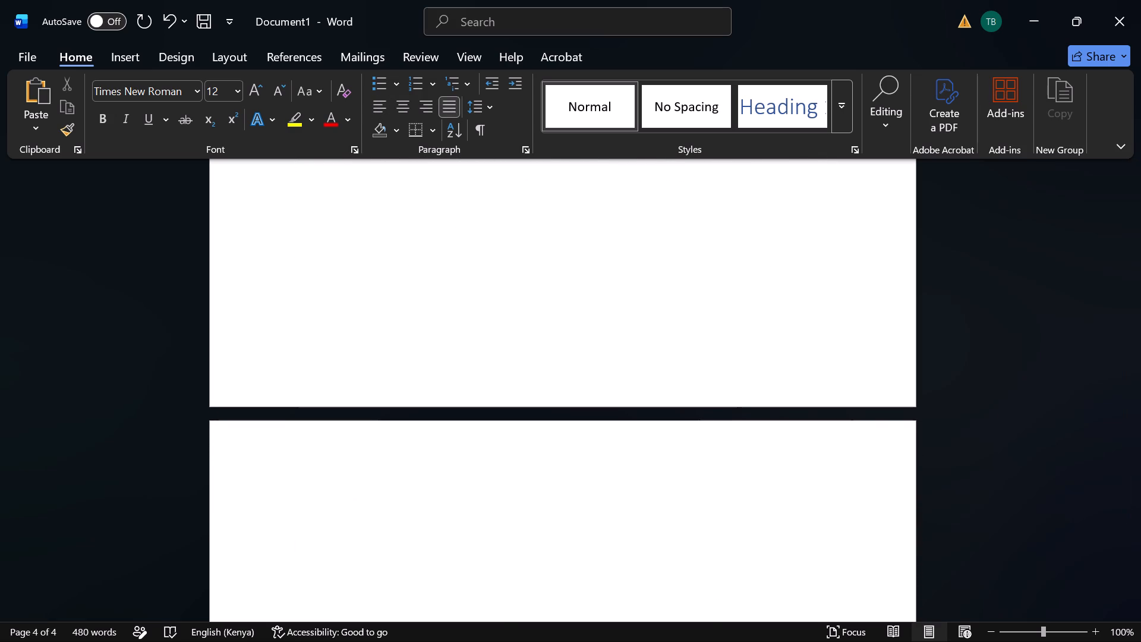
key("BackSpace")
key("BackSpace")
key("BackSpace")
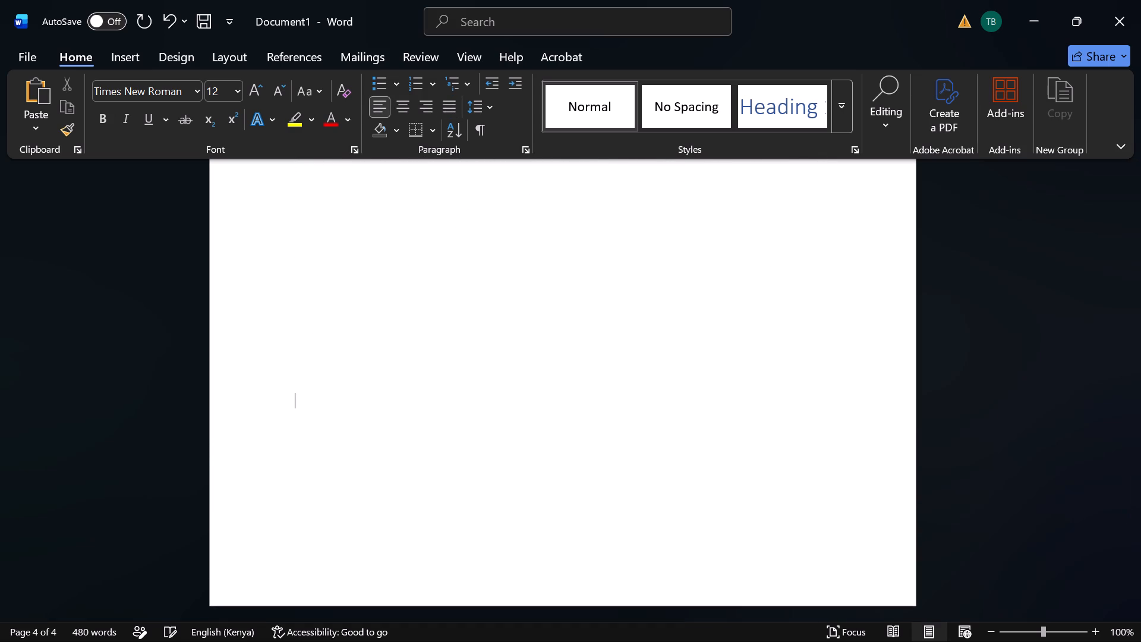
Review the whole document's page layout, from the cover page through the answers to the end of question c).
scroll(333, 500, "down", 5)
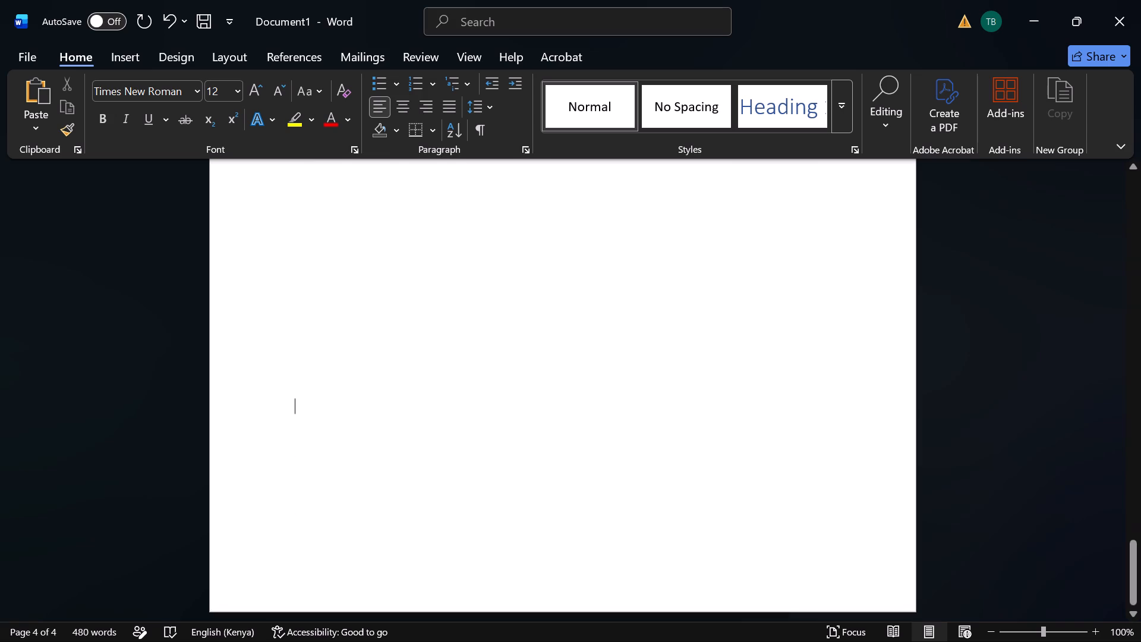
scroll(333, 500, "down", 2)
scroll(333, 500, "up", 4)
scroll(333, 500, "down", 2)
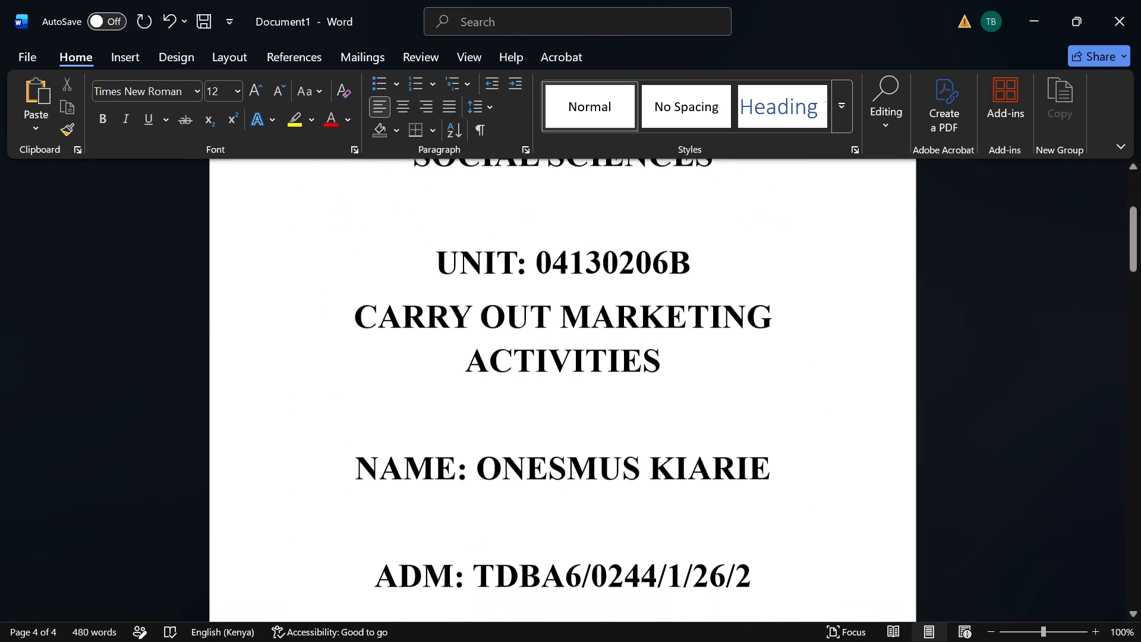
scroll(333, 500, "down", 3)
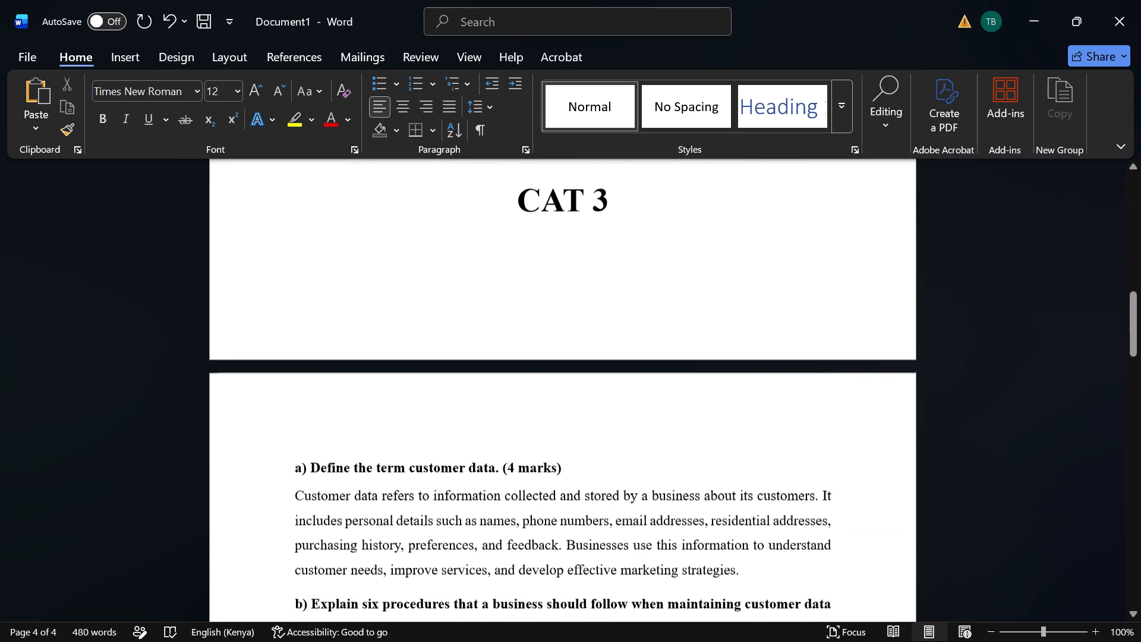
scroll(333, 500, "down", 3)
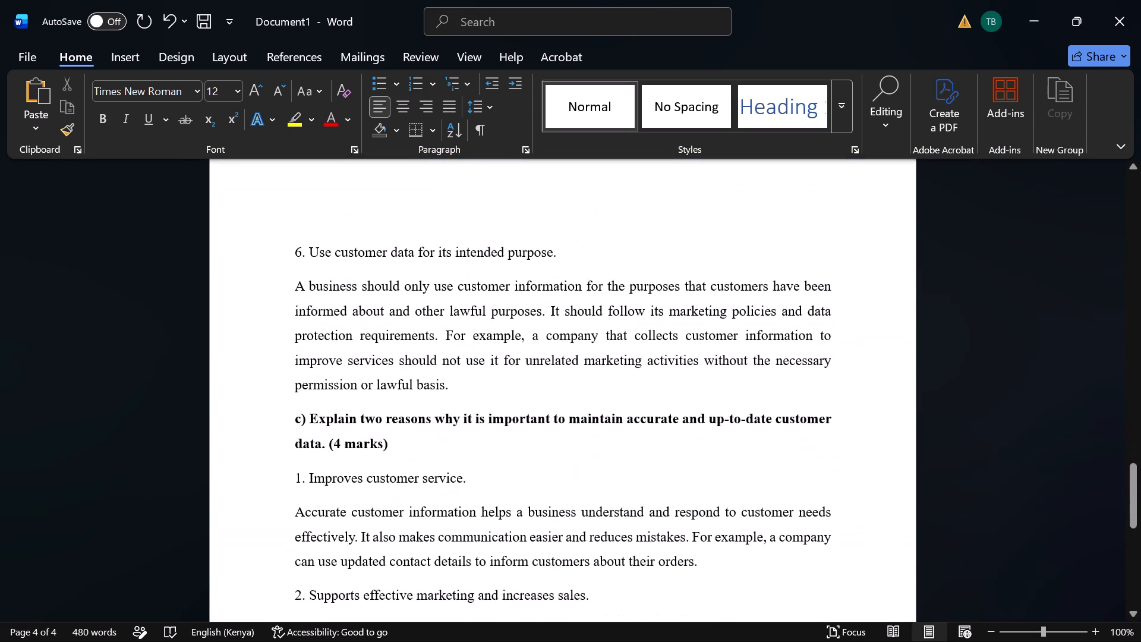
scroll(333, 500, "down", 3)
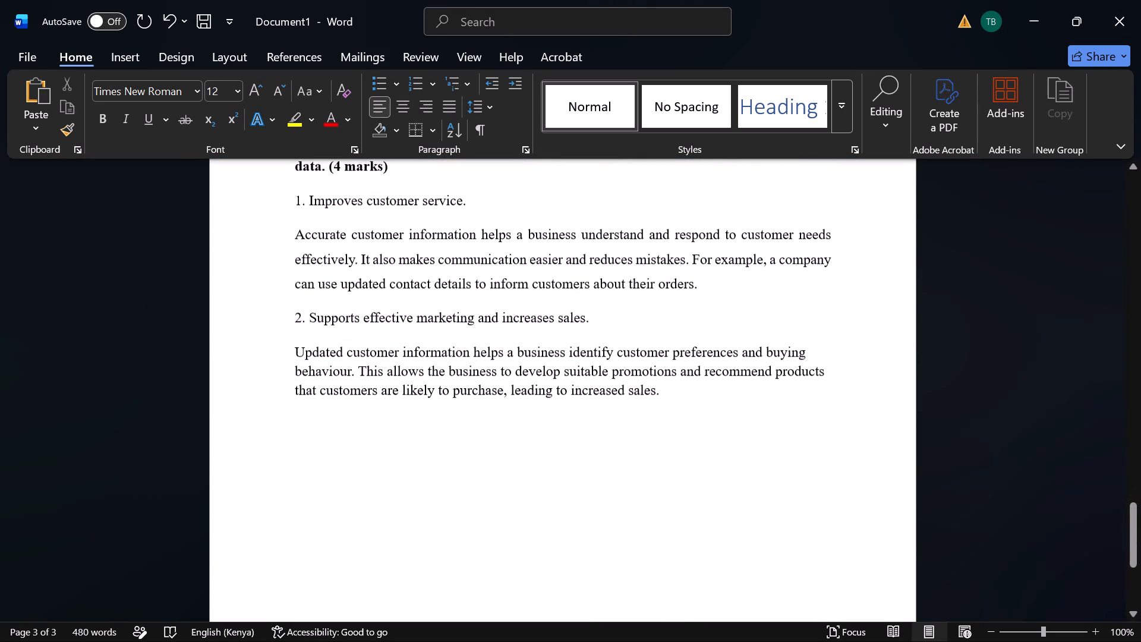
scroll(333, 500, "down", 1)
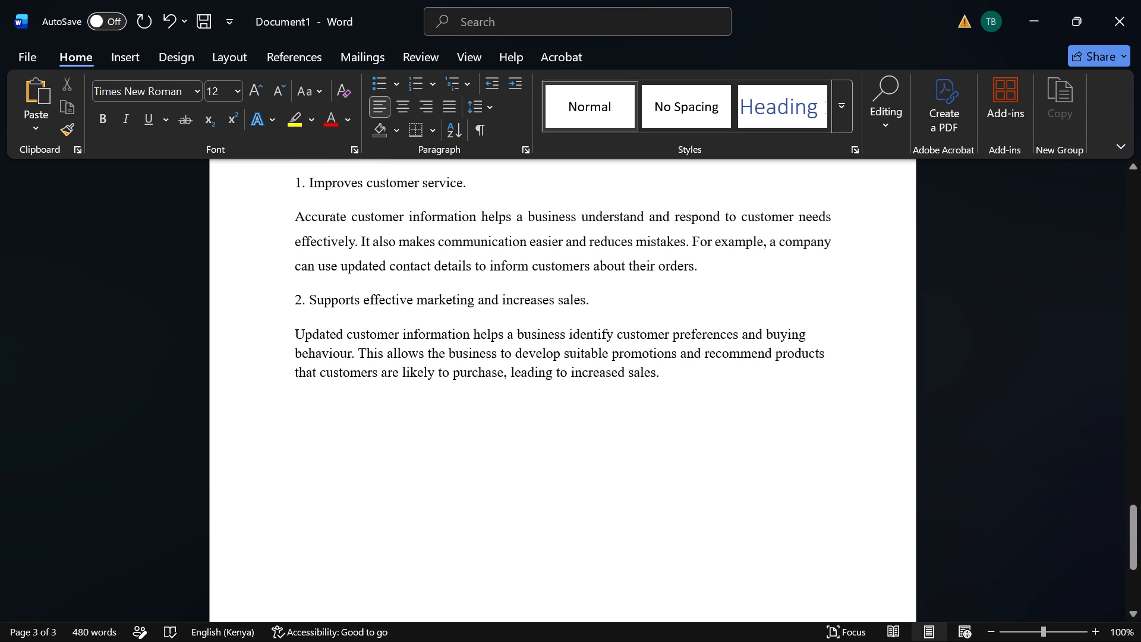
scroll(333, 500, "up", 2)
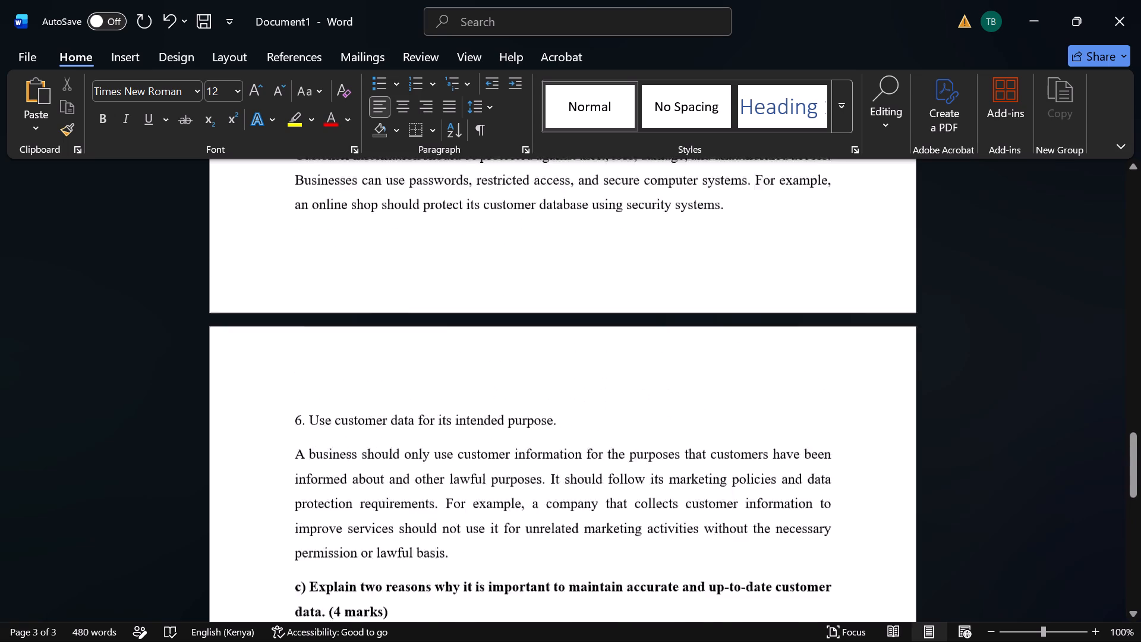
scroll(333, 500, "up", 4)
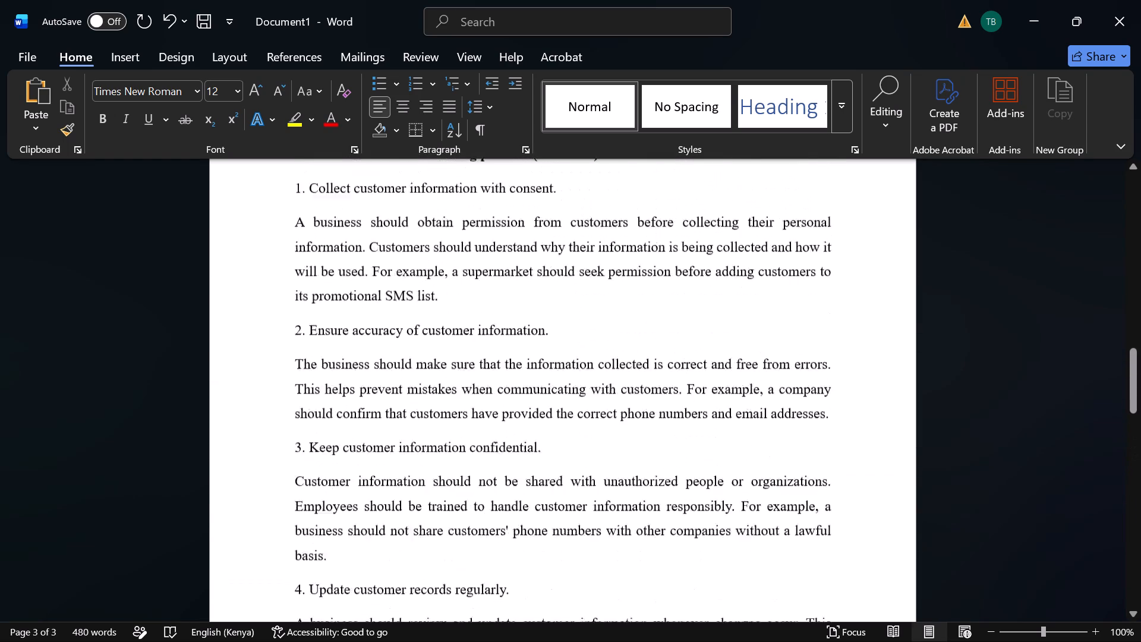
scroll(333, 500, "up", 4)
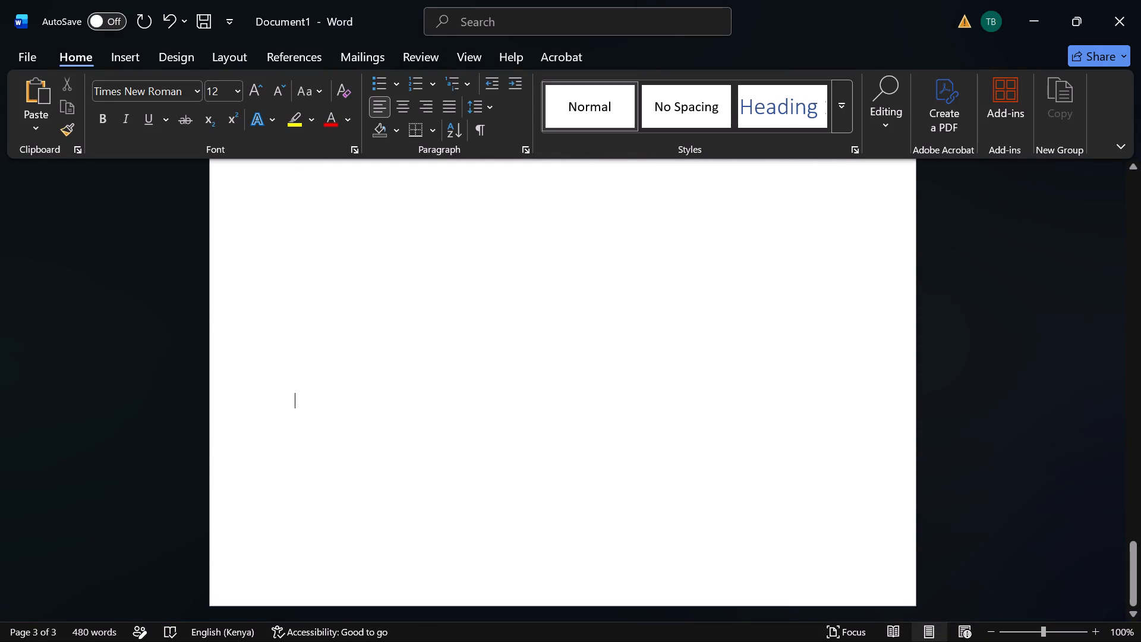
key("Return")
key("Return")
key("Return")
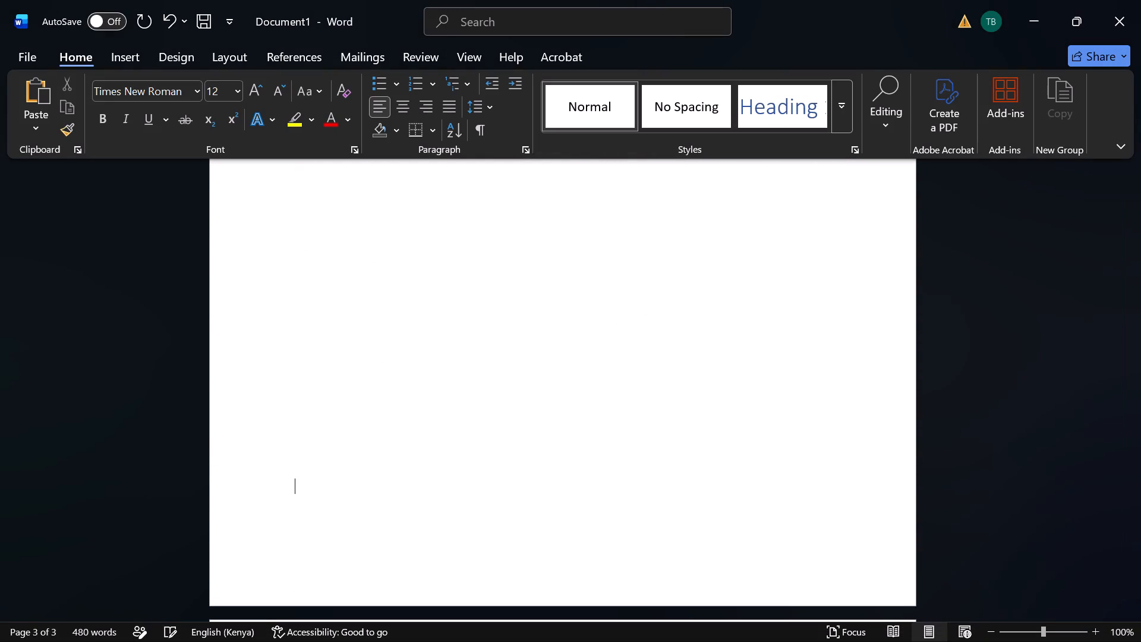
key("Return")
key("ctrl+v")
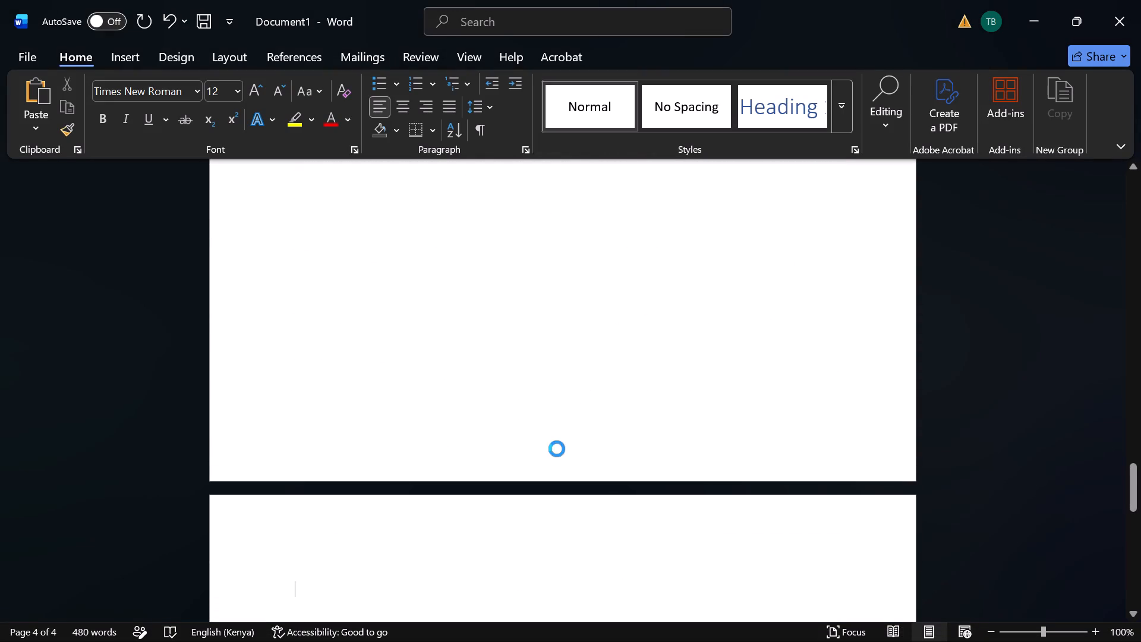
scroll(557, 449, "up", 1)
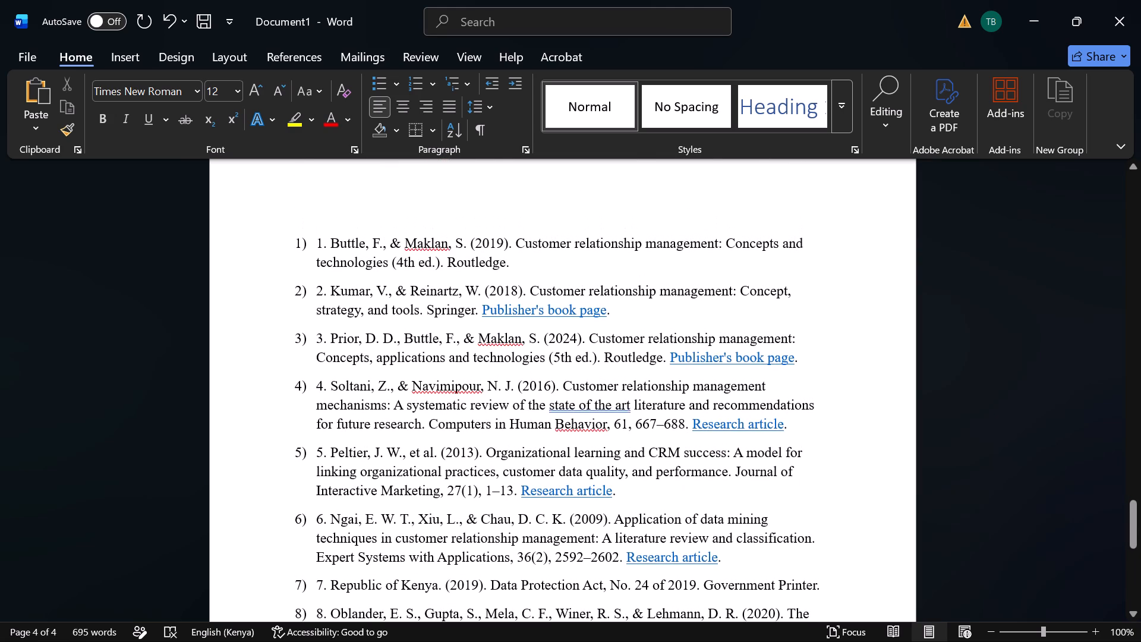
Delete the "Publisher's book page" links and their trailing periods from references 3 and 2.
left_click(557, 449)
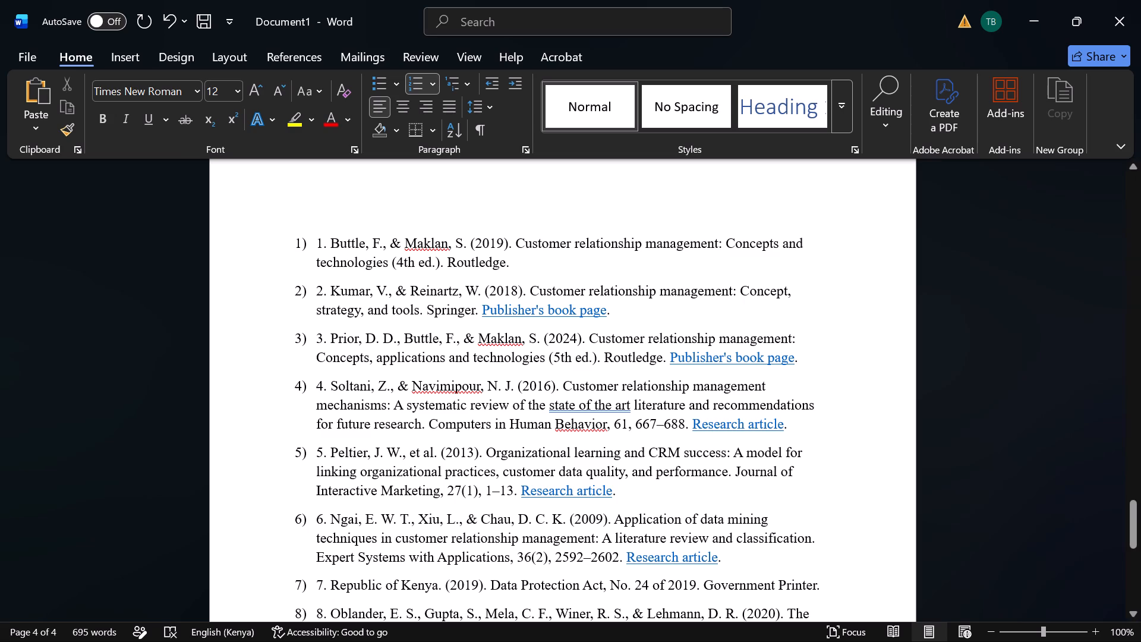
left_click(800, 356)
key("BackSpace")
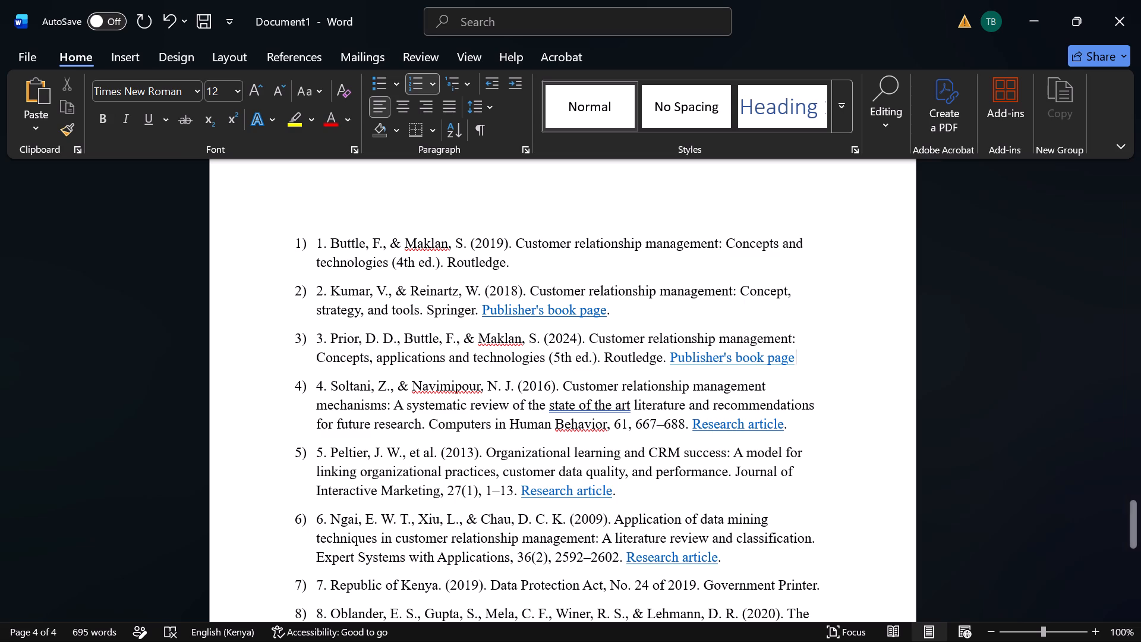
key("BackSpace")
key("BackSpace")
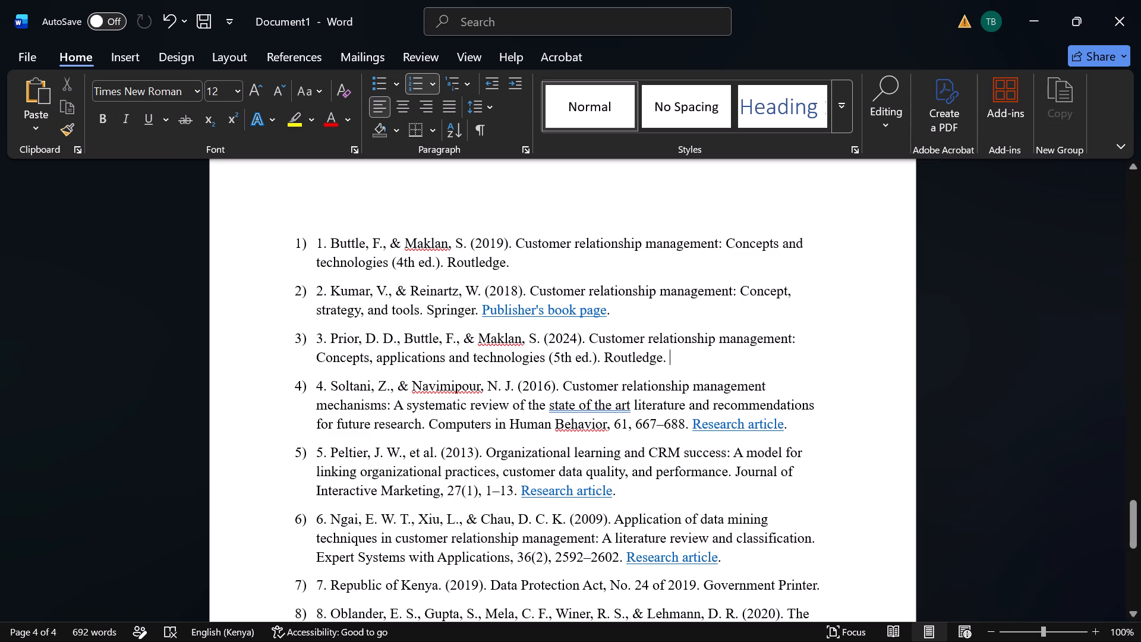
left_click(610, 313)
key("BackSpace")
key("BackSpace")
key("BackSpace")
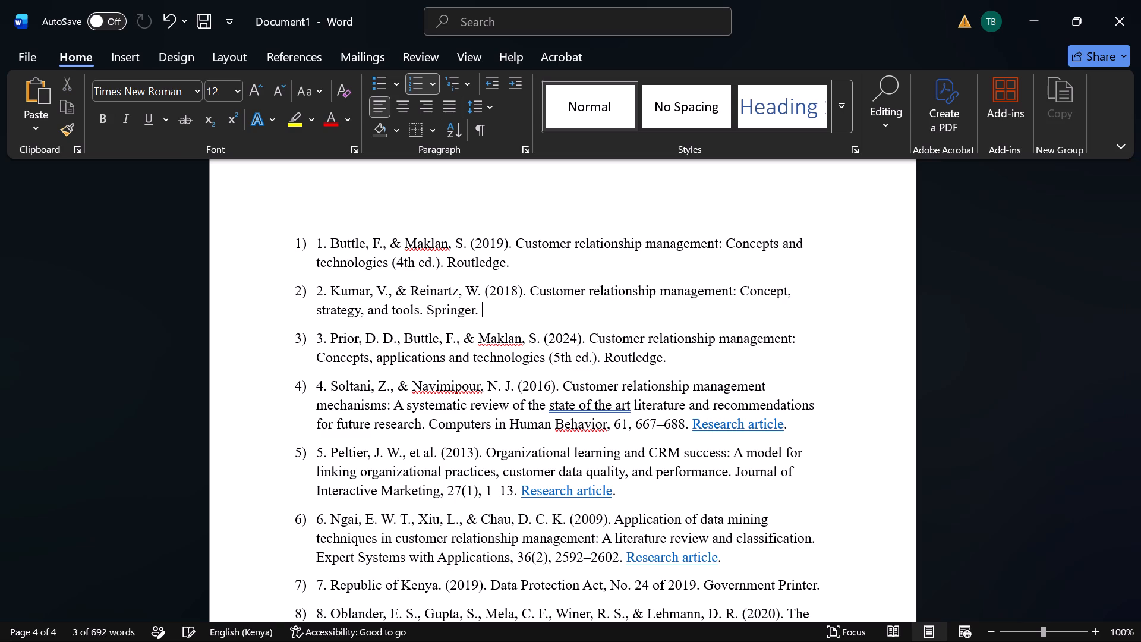
Delete the "Research article" link and its trailing period from reference 4.
left_click(800, 427)
key("BackSpace")
key("BackSpace")
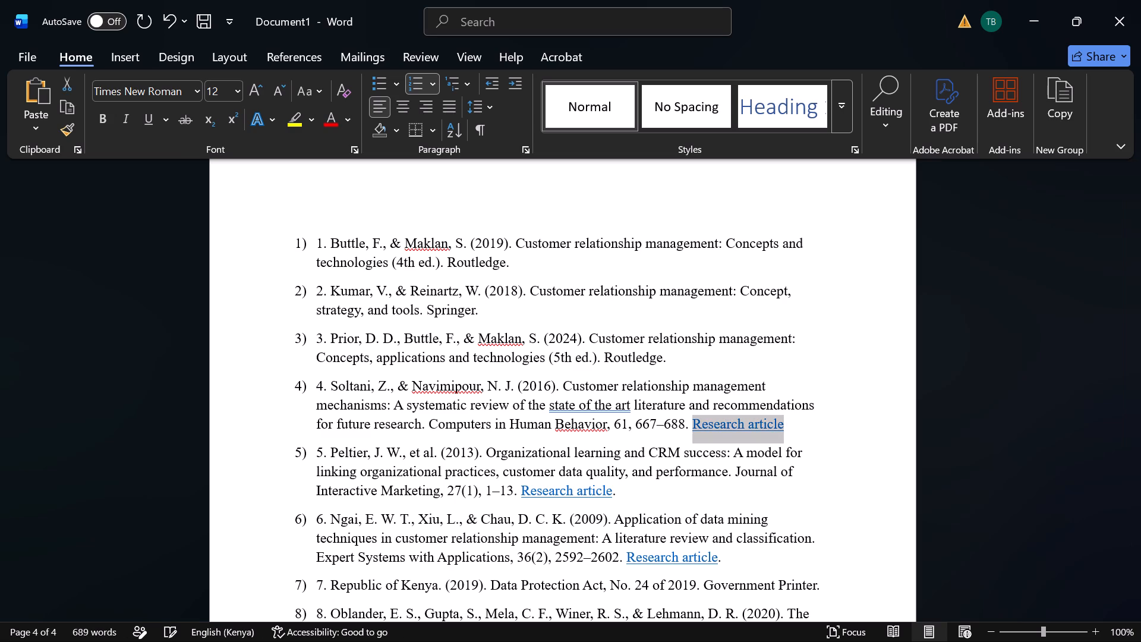
key("BackSpace")
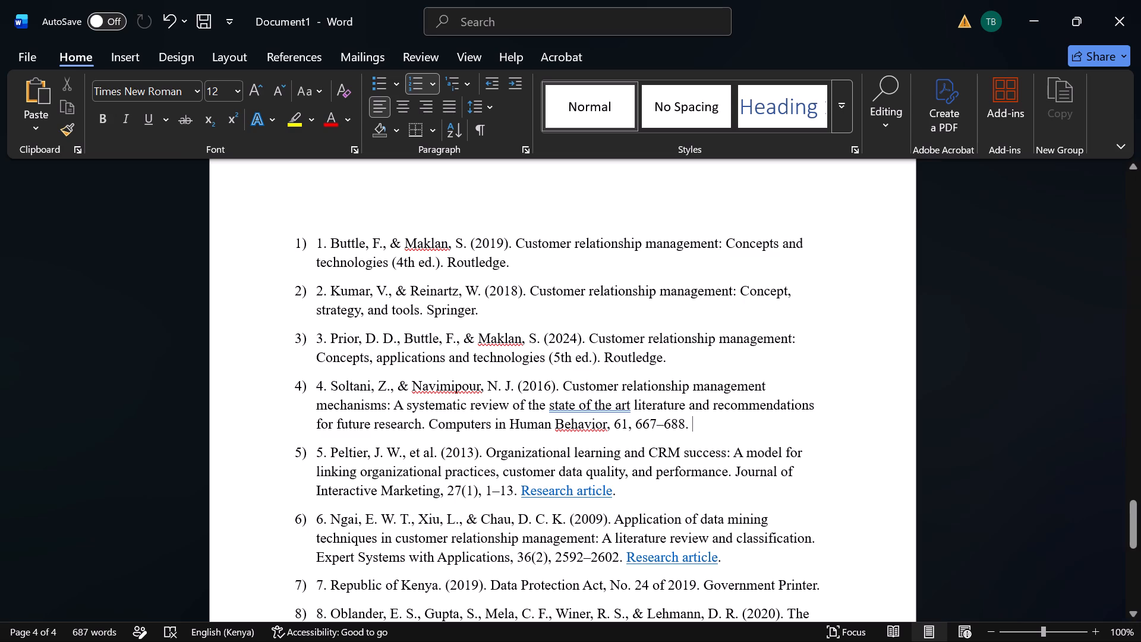
Accept the suggested hyphenation "state-of-the-art" in the title of reference 4.
left_click(575, 408)
double_click(575, 408)
left_click(591, 406)
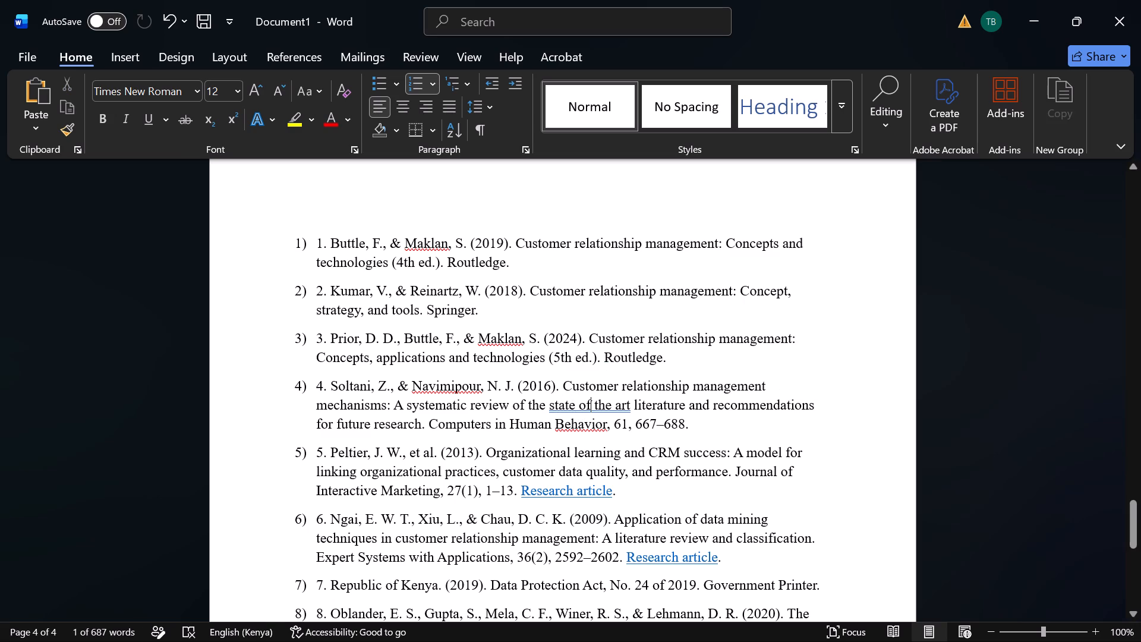
double_click(591, 406)
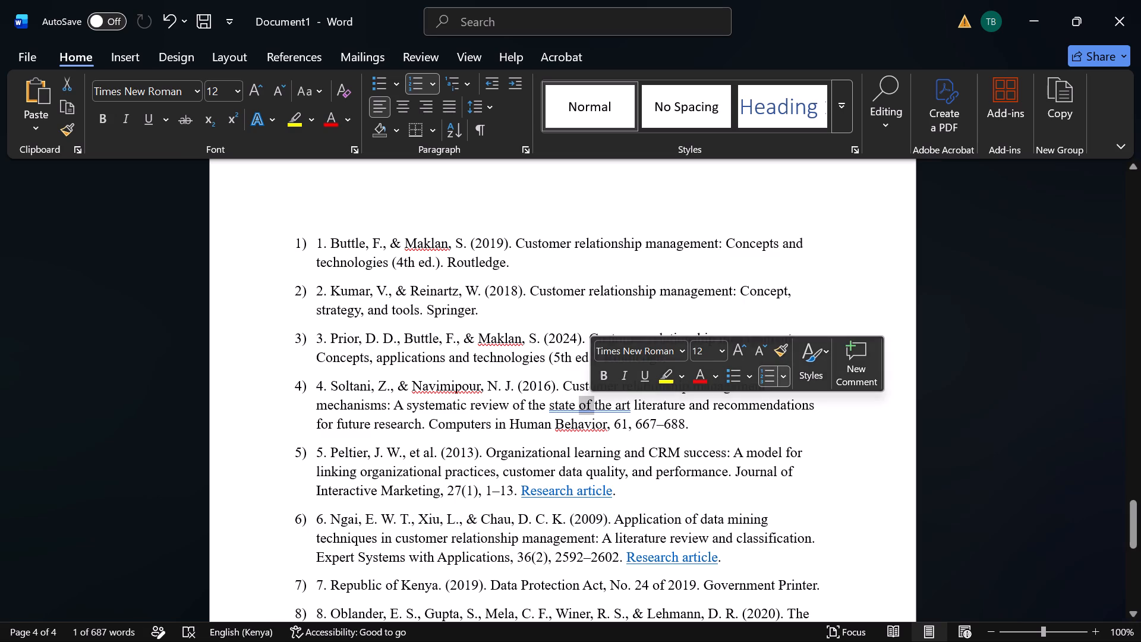
right_click(573, 404)
right_click(573, 404)
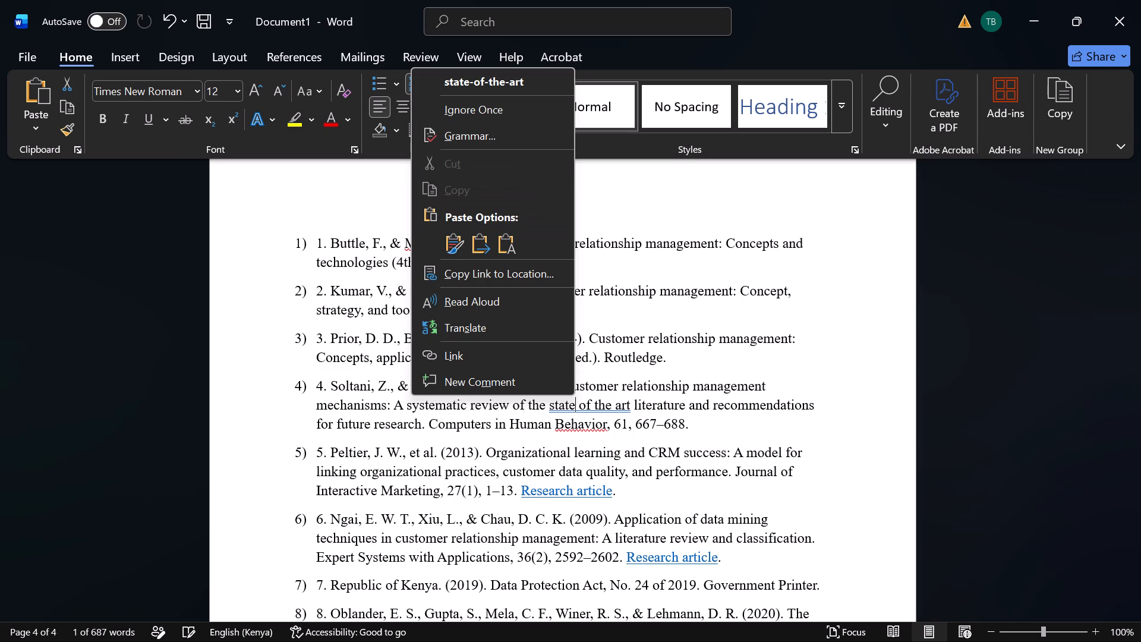
left_click(534, 83)
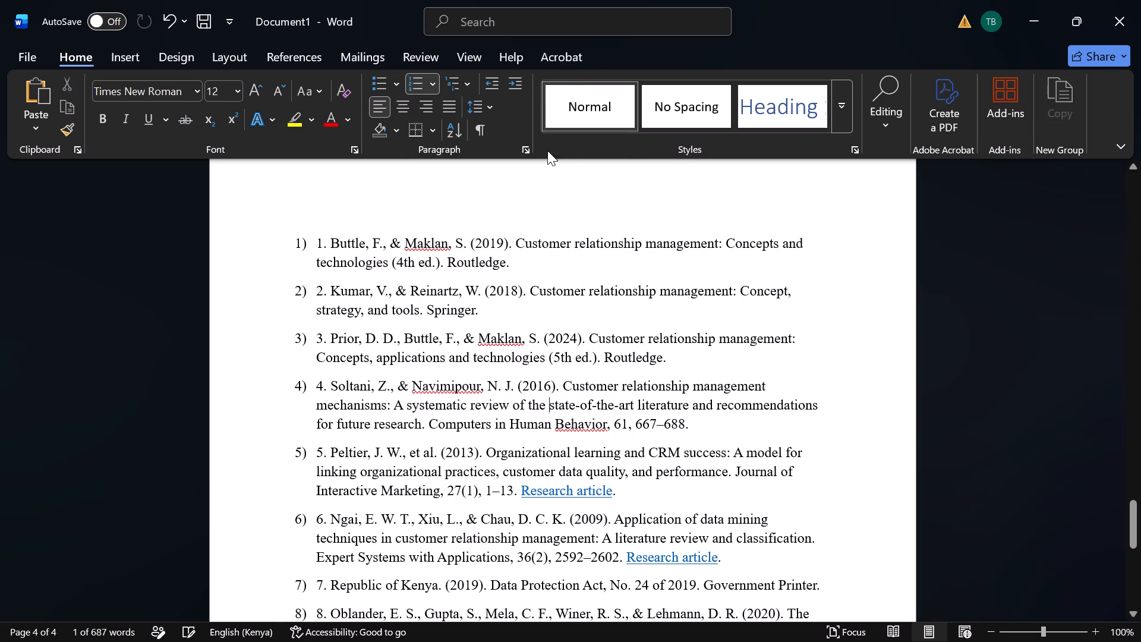
Delete the "Research article" links and their trailing periods from references 5, 6 and 8.
left_click(622, 493)
key("BackSpace")
key("BackSpace")
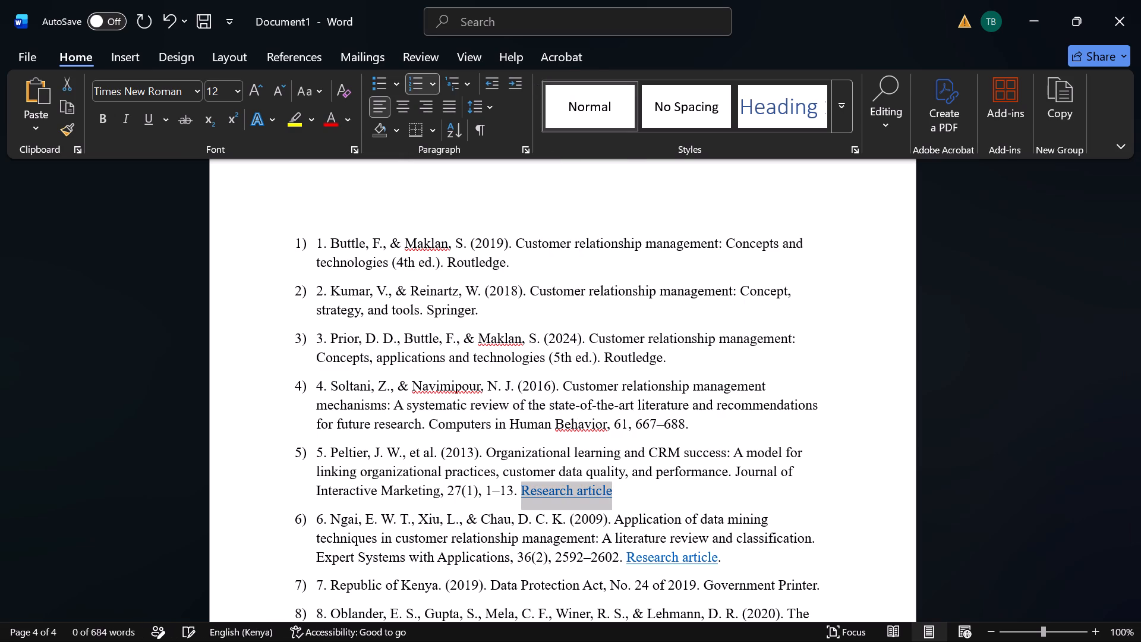
key("BackSpace")
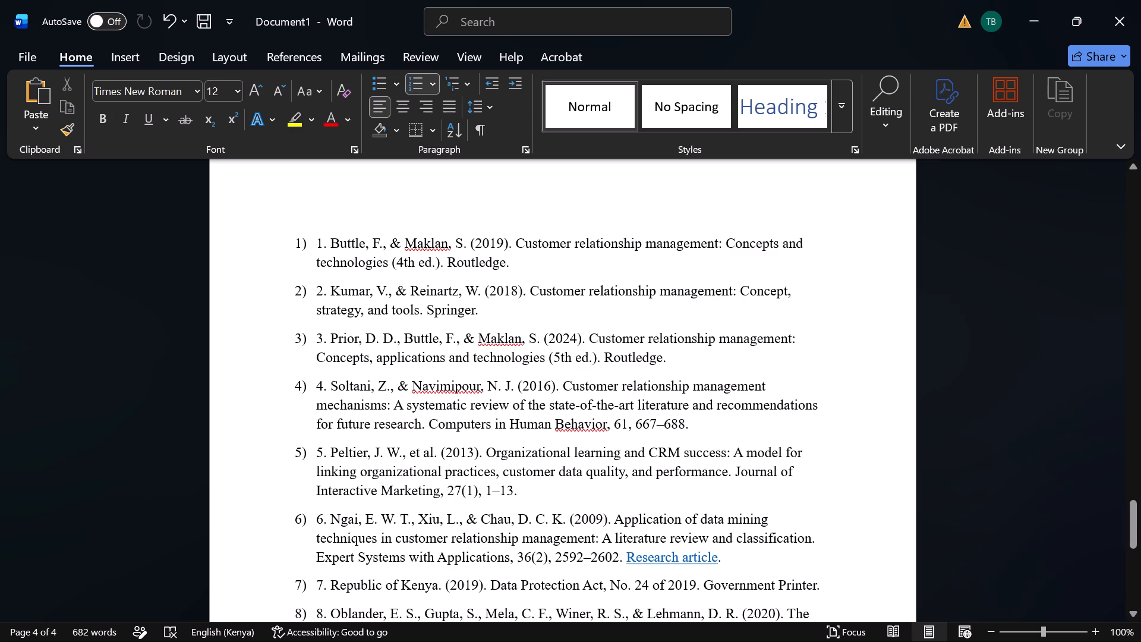
left_click(733, 556)
key("BackSpace")
key("BackSpace")
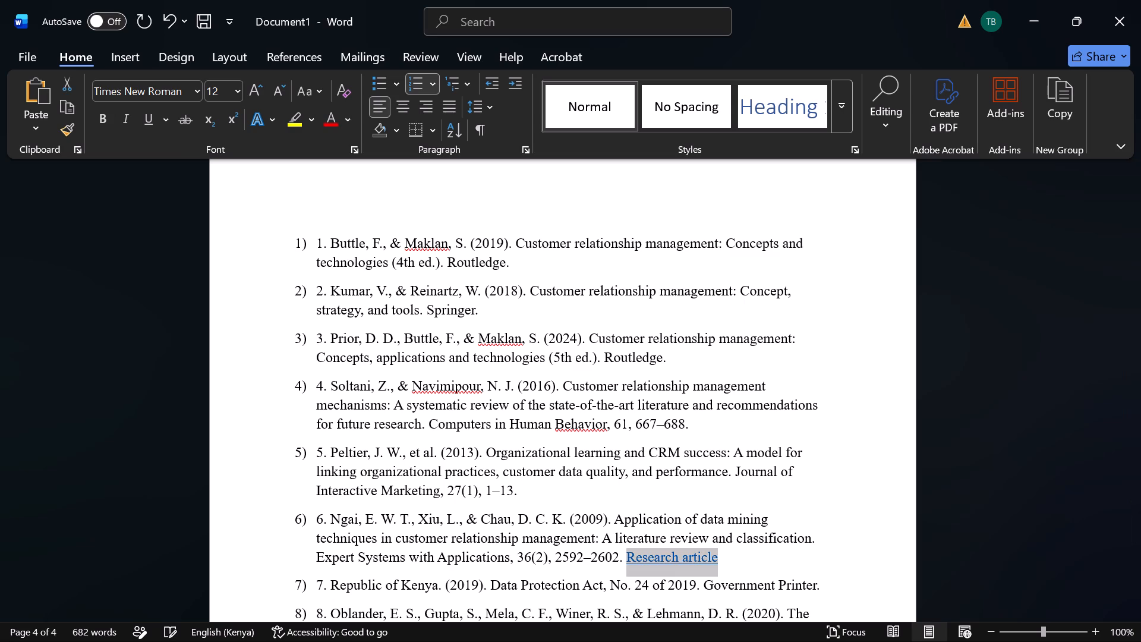
key("BackSpace")
scroll(733, 556, "down", 1)
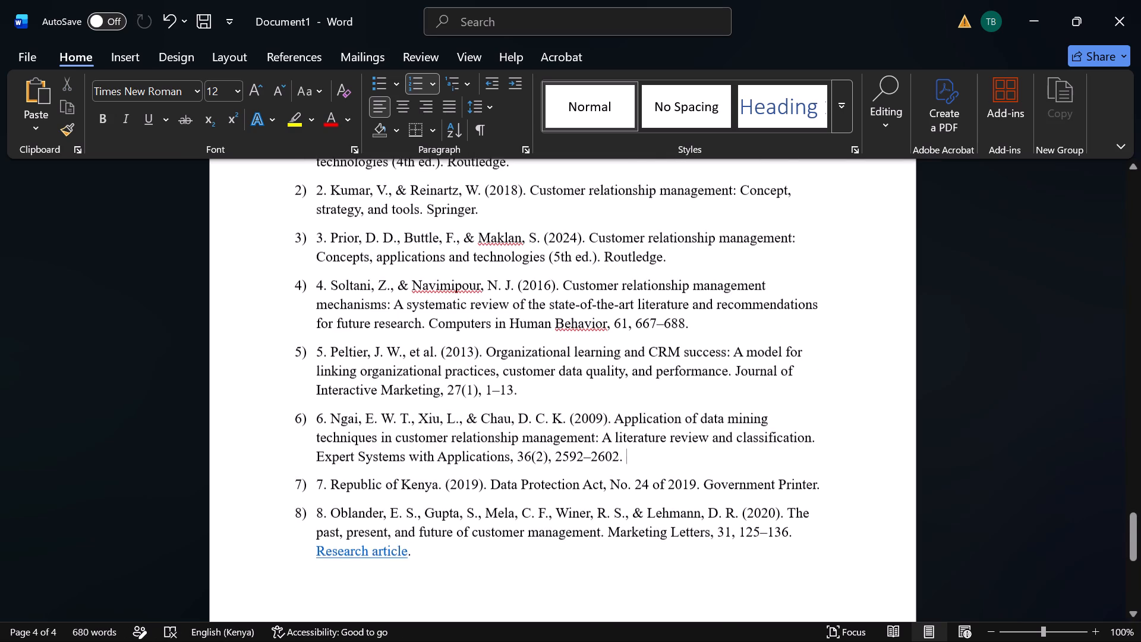
scroll(733, 556, "down", 1)
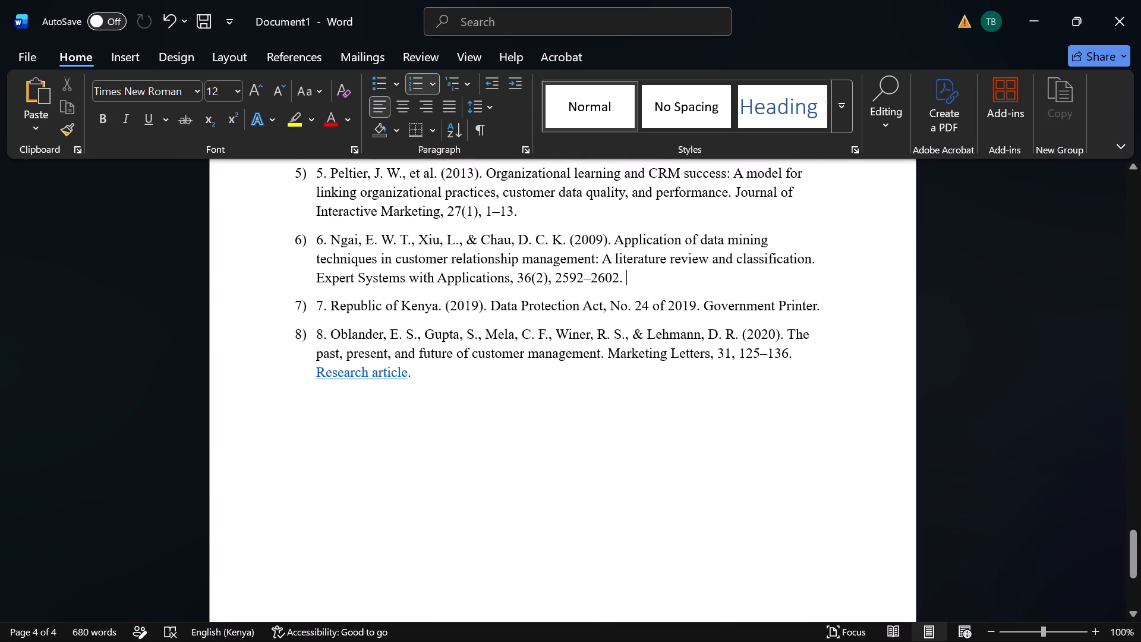
left_click(412, 383)
key("BackSpace")
key("BackSpace")
key("BackSpace")
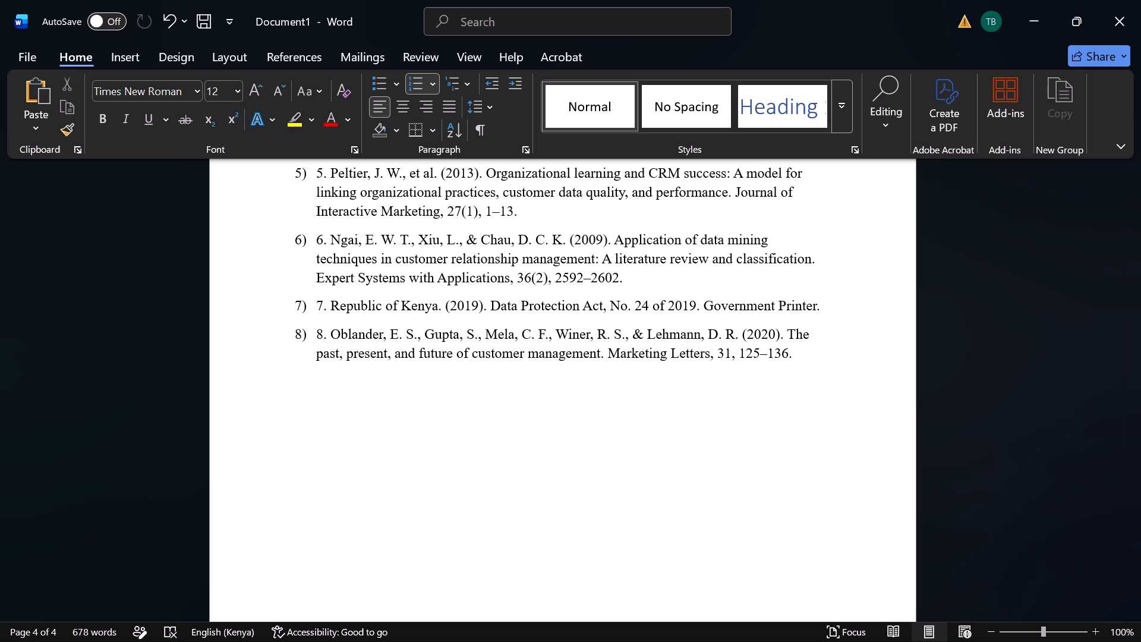
Replace "Behavior" with the suggested spelling "Behaviour" in the journal name of reference 4.
scroll(412, 383, "up", 2)
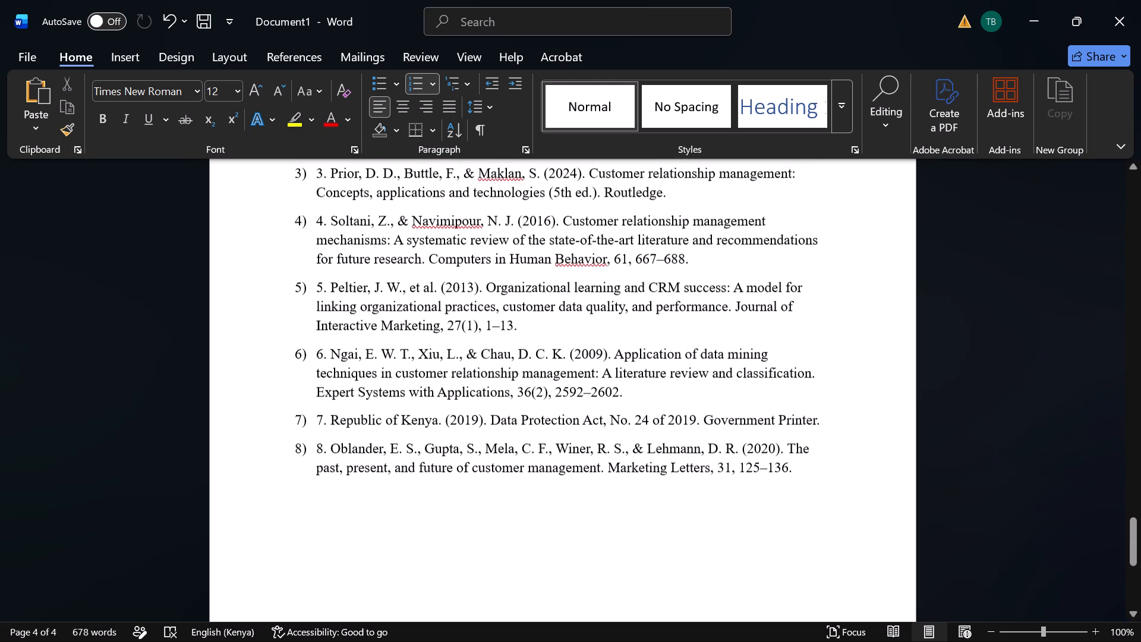
scroll(412, 383, "up", 1)
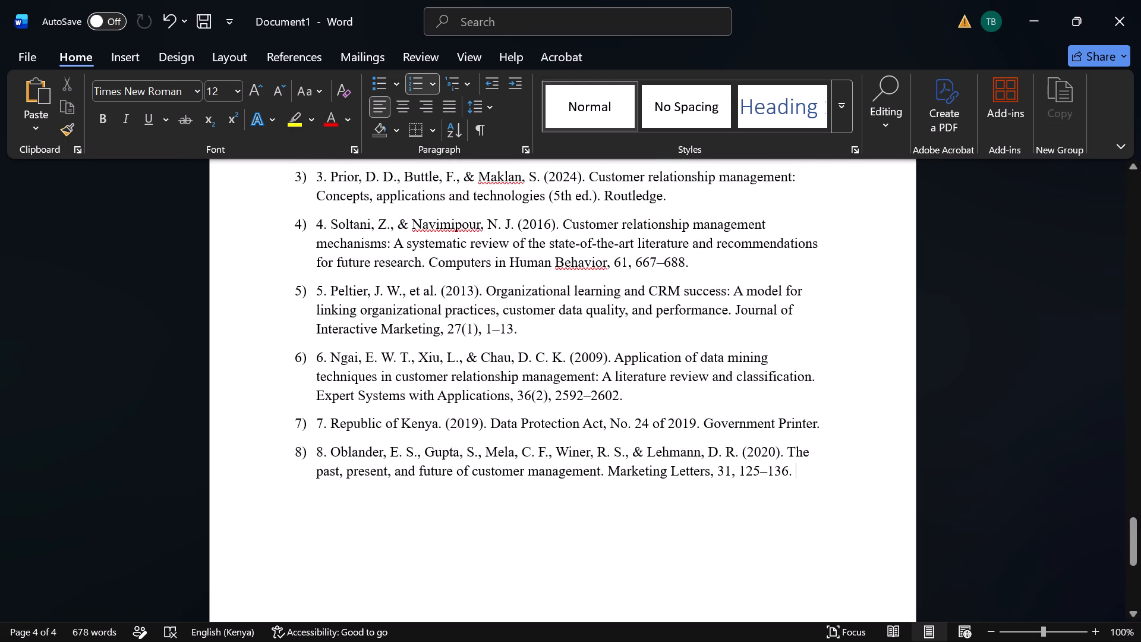
left_click(592, 267)
right_click(592, 267)
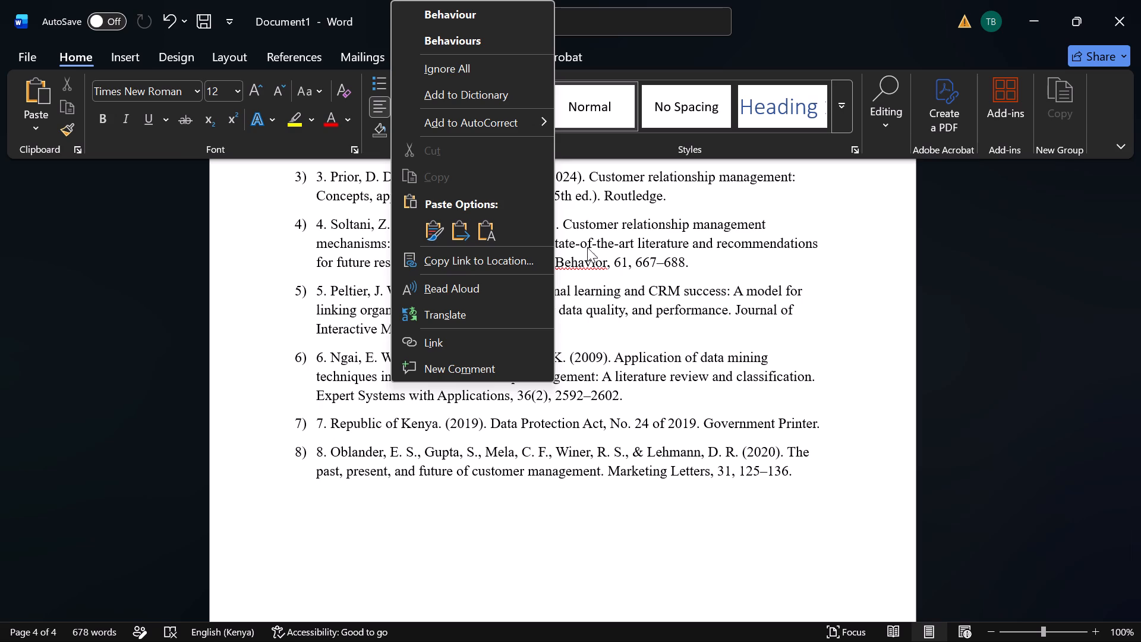
left_click(495, 19)
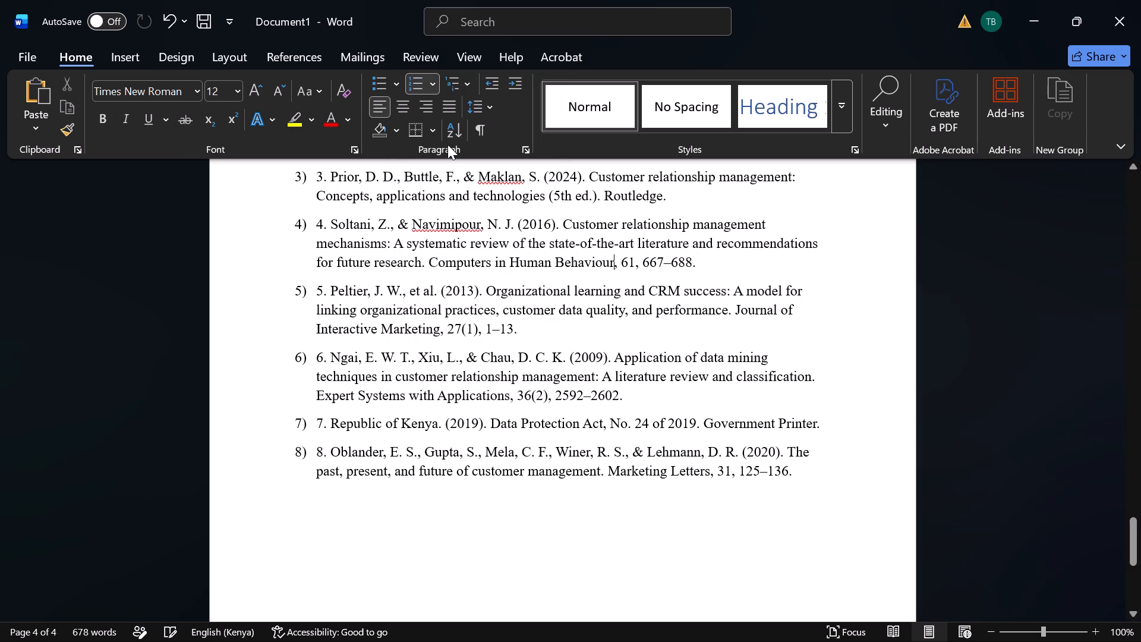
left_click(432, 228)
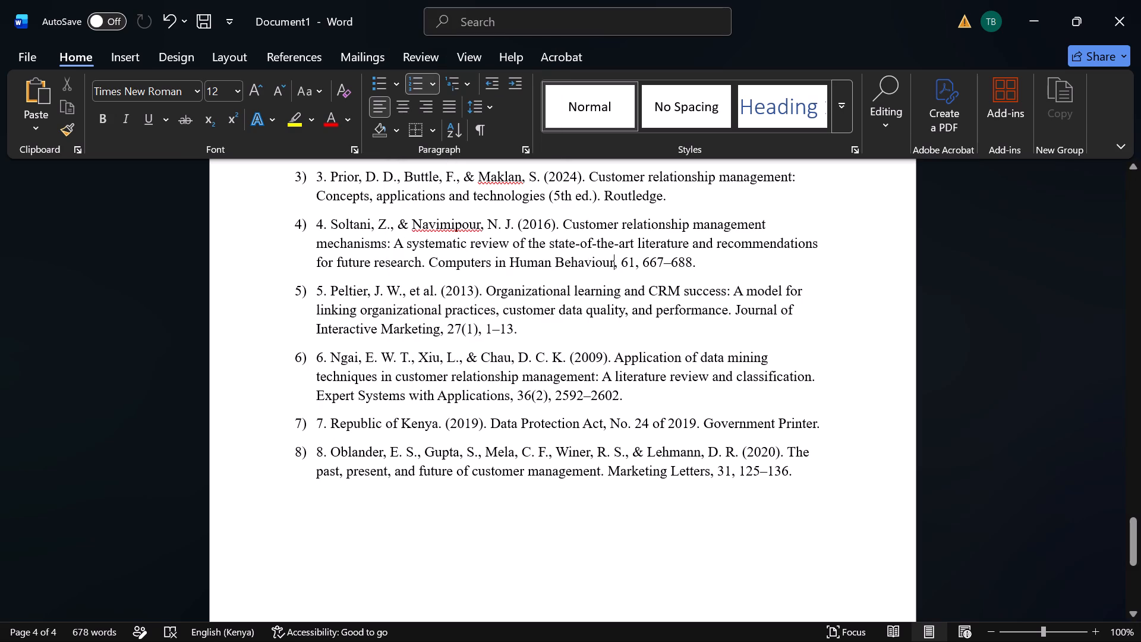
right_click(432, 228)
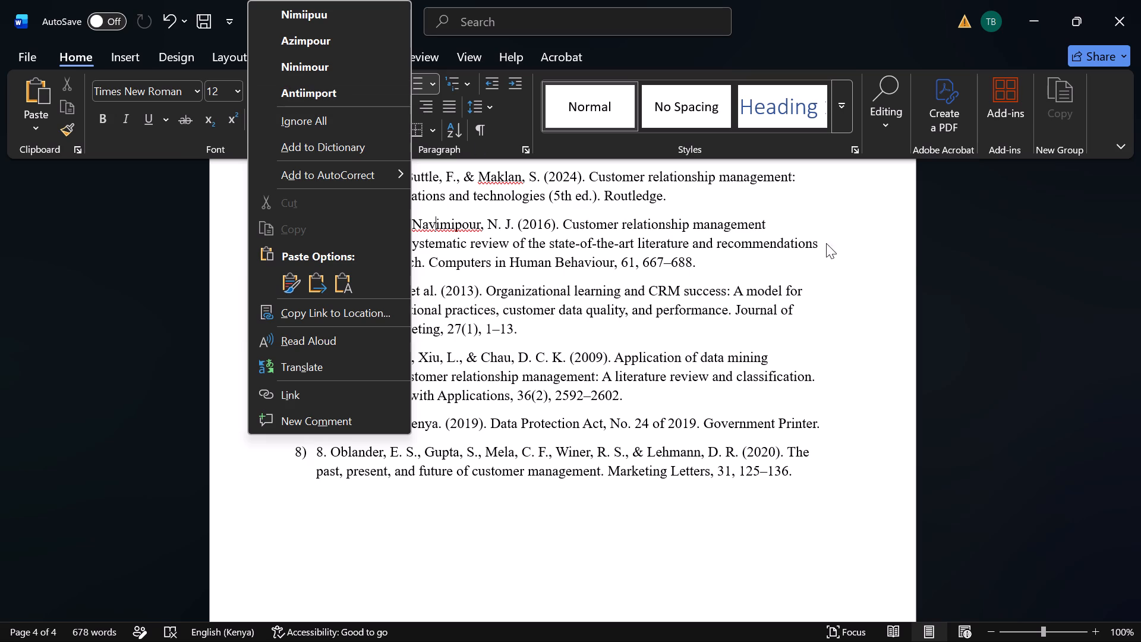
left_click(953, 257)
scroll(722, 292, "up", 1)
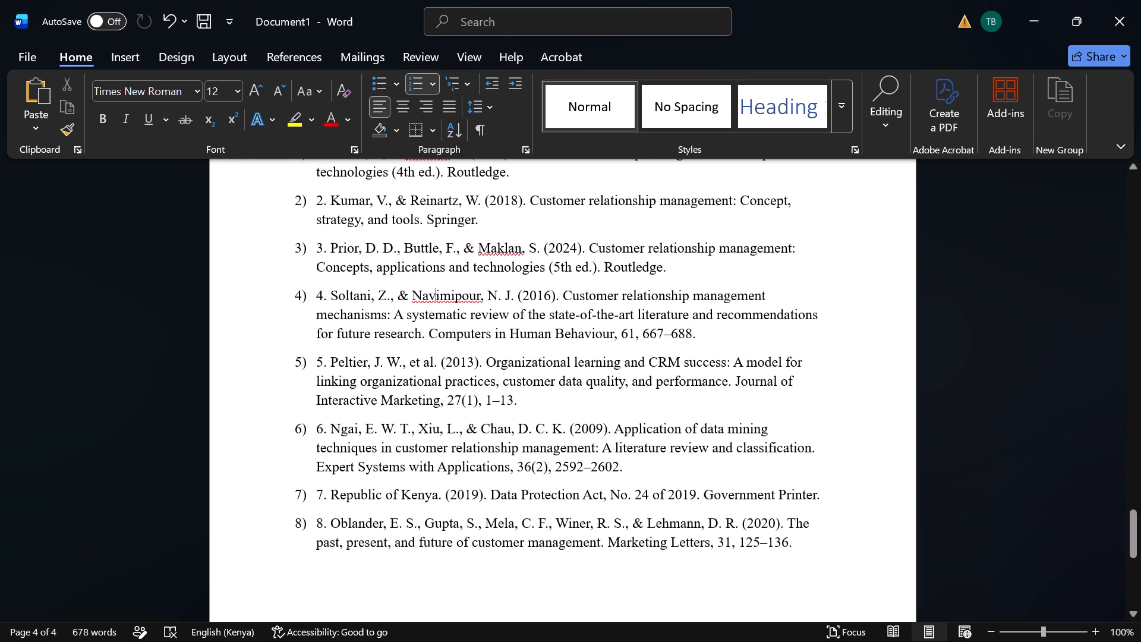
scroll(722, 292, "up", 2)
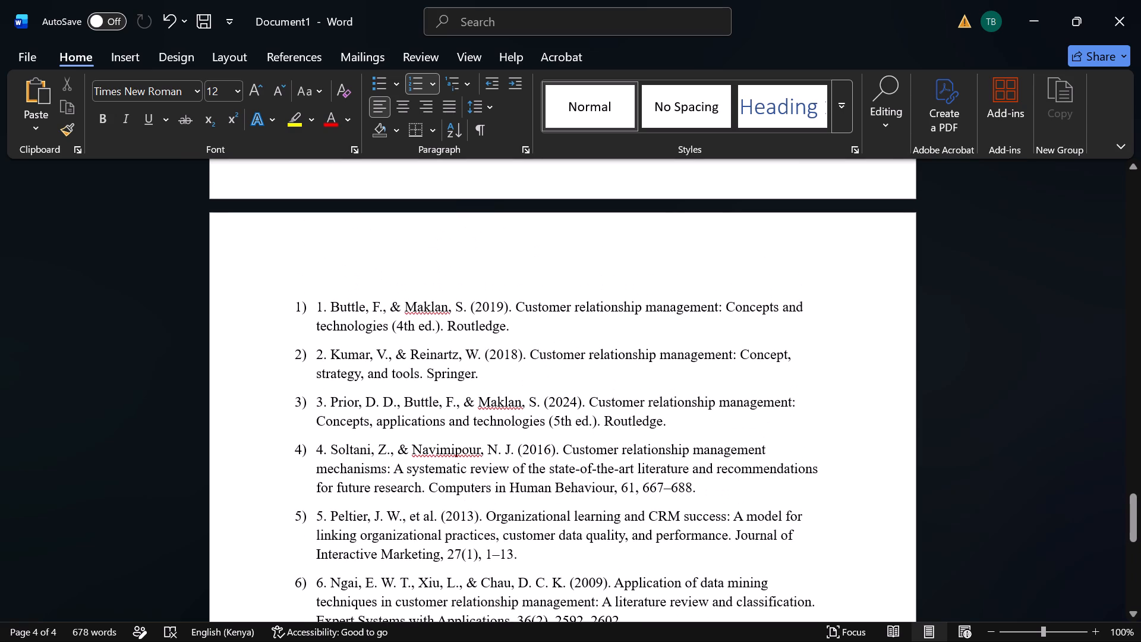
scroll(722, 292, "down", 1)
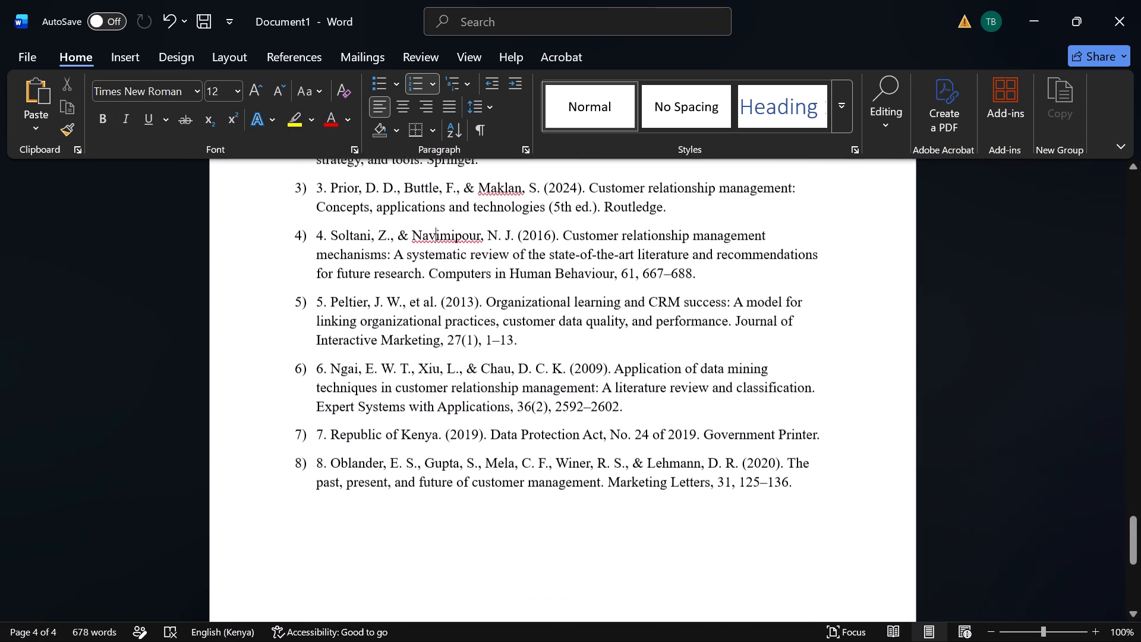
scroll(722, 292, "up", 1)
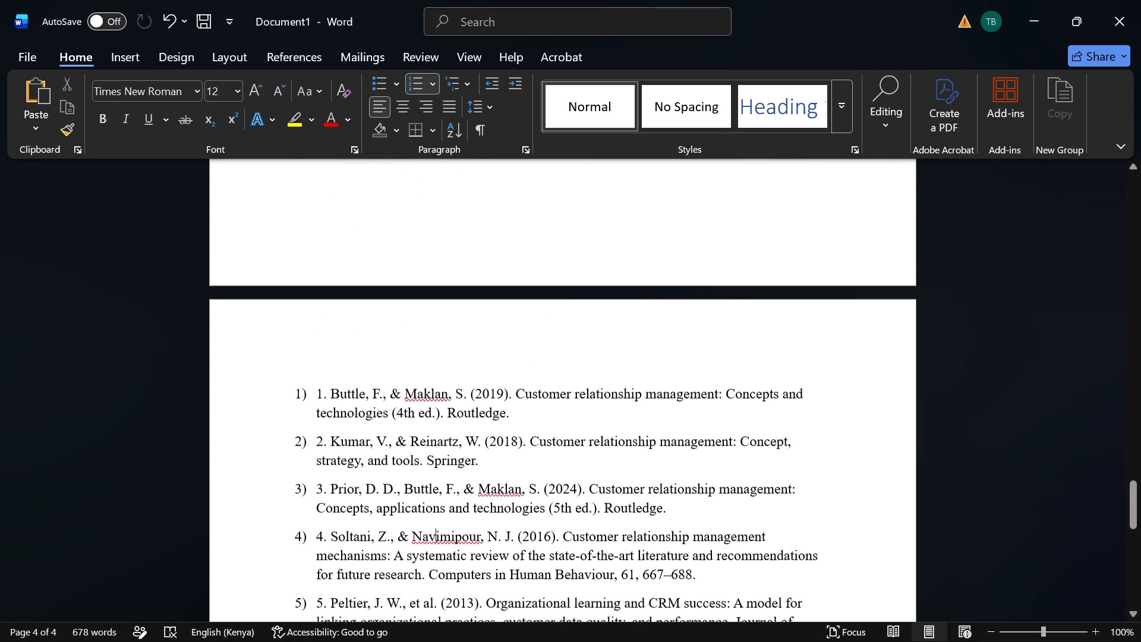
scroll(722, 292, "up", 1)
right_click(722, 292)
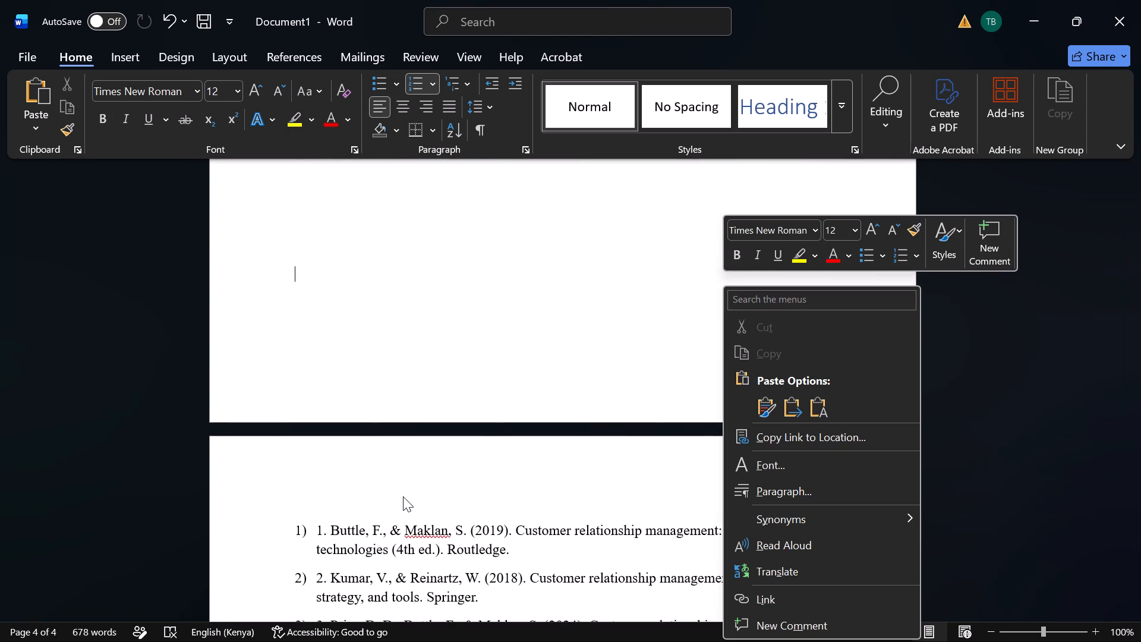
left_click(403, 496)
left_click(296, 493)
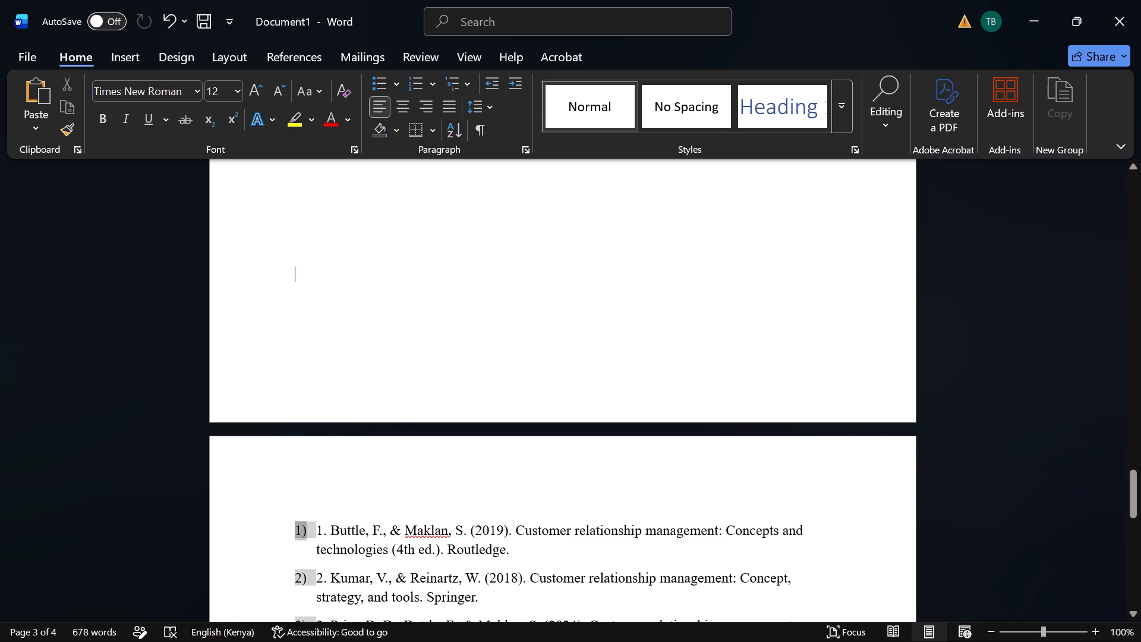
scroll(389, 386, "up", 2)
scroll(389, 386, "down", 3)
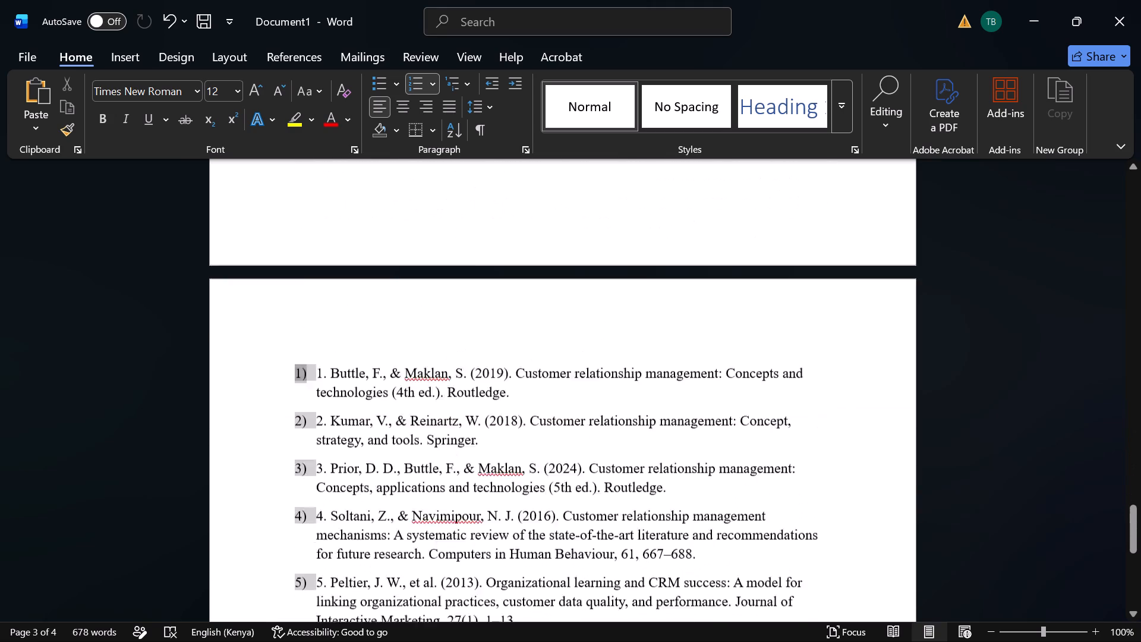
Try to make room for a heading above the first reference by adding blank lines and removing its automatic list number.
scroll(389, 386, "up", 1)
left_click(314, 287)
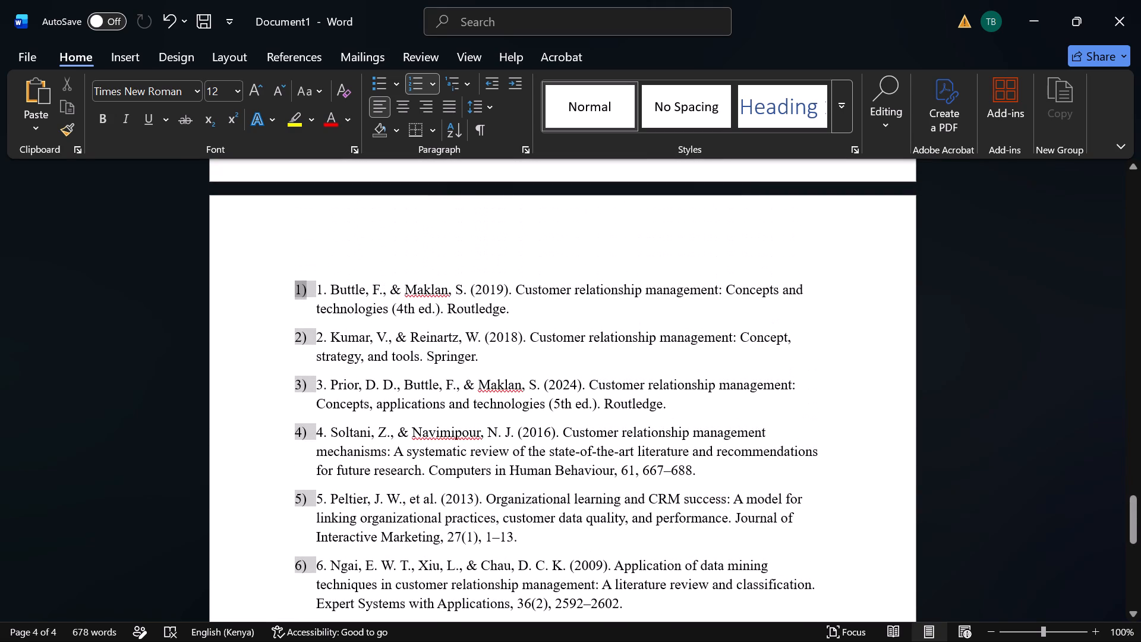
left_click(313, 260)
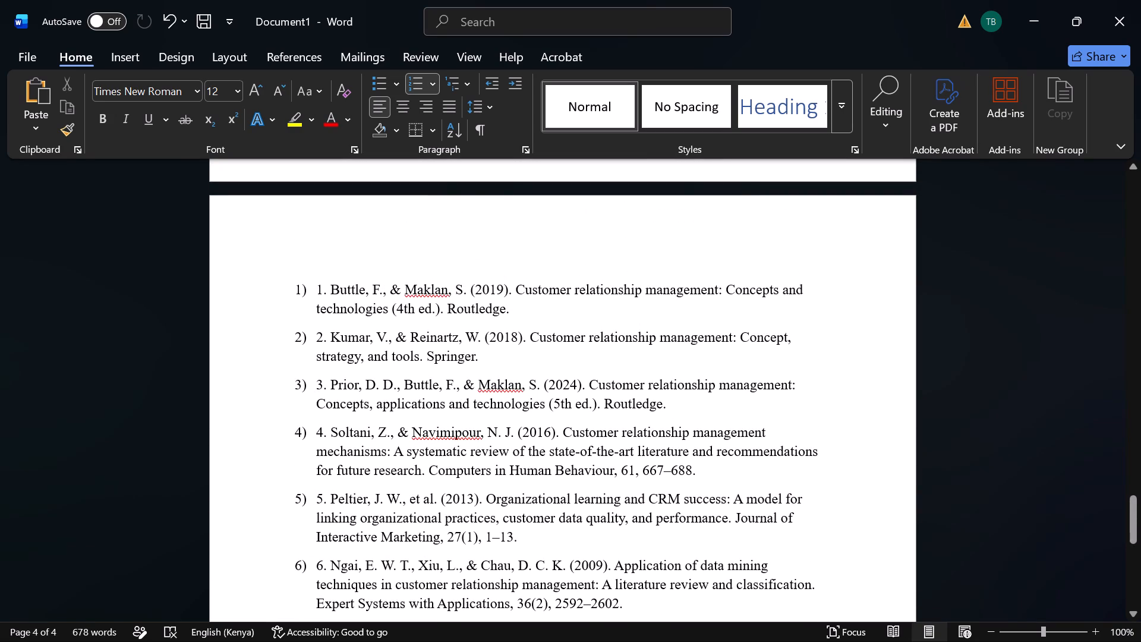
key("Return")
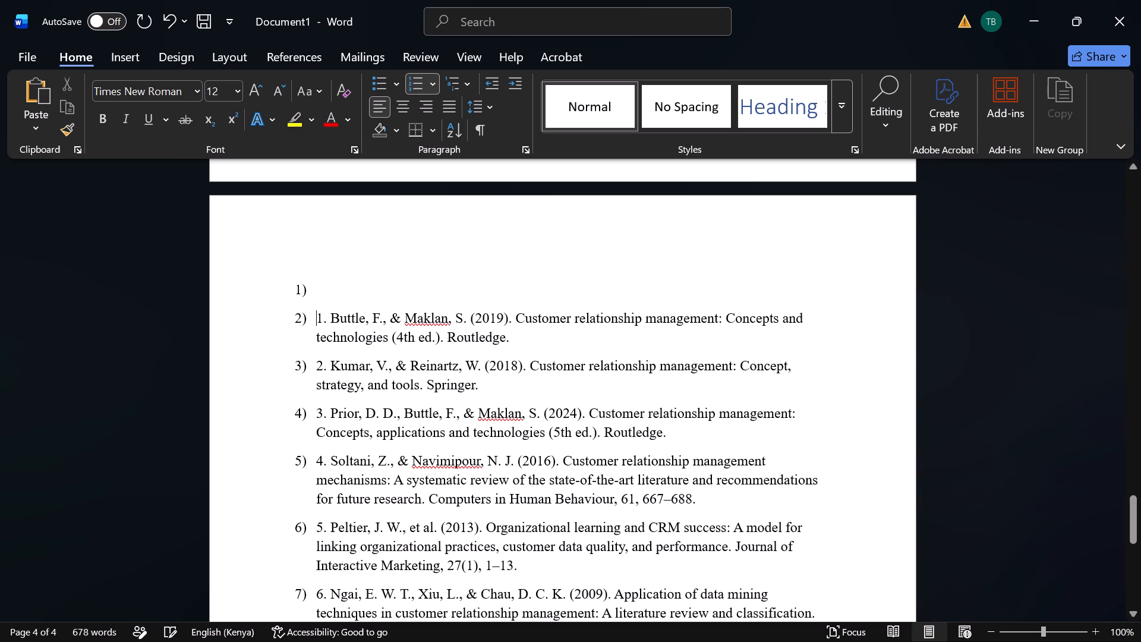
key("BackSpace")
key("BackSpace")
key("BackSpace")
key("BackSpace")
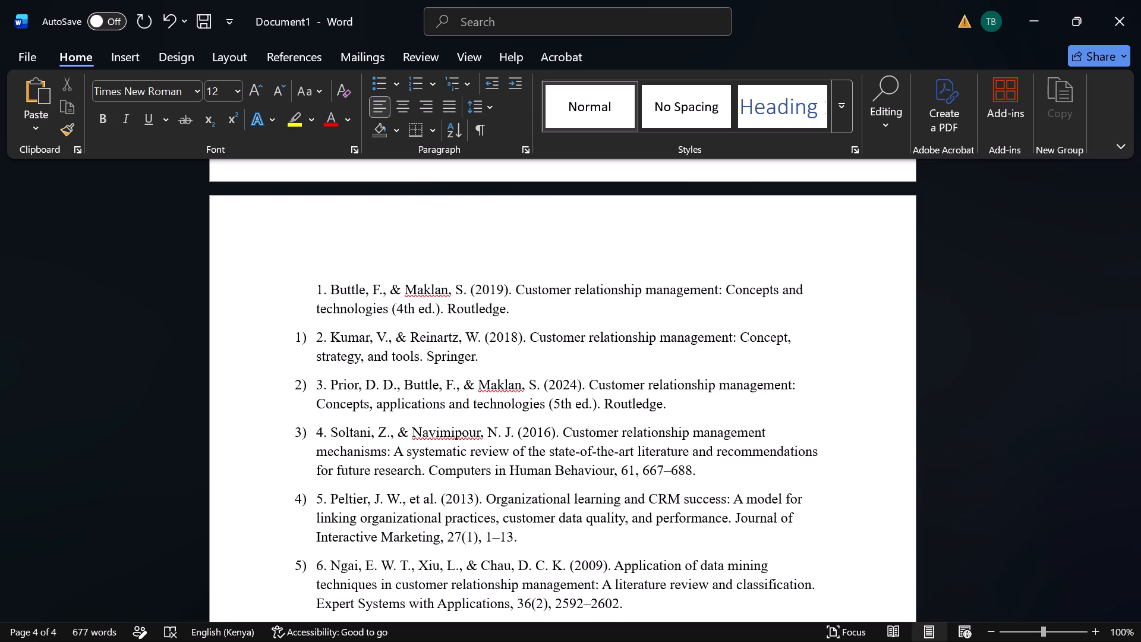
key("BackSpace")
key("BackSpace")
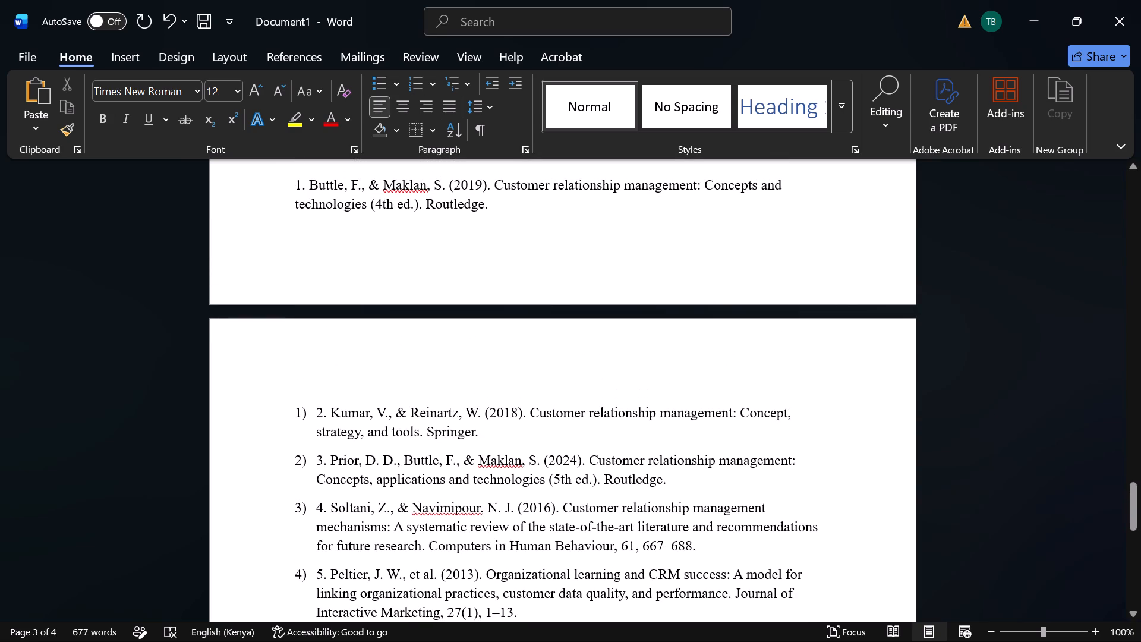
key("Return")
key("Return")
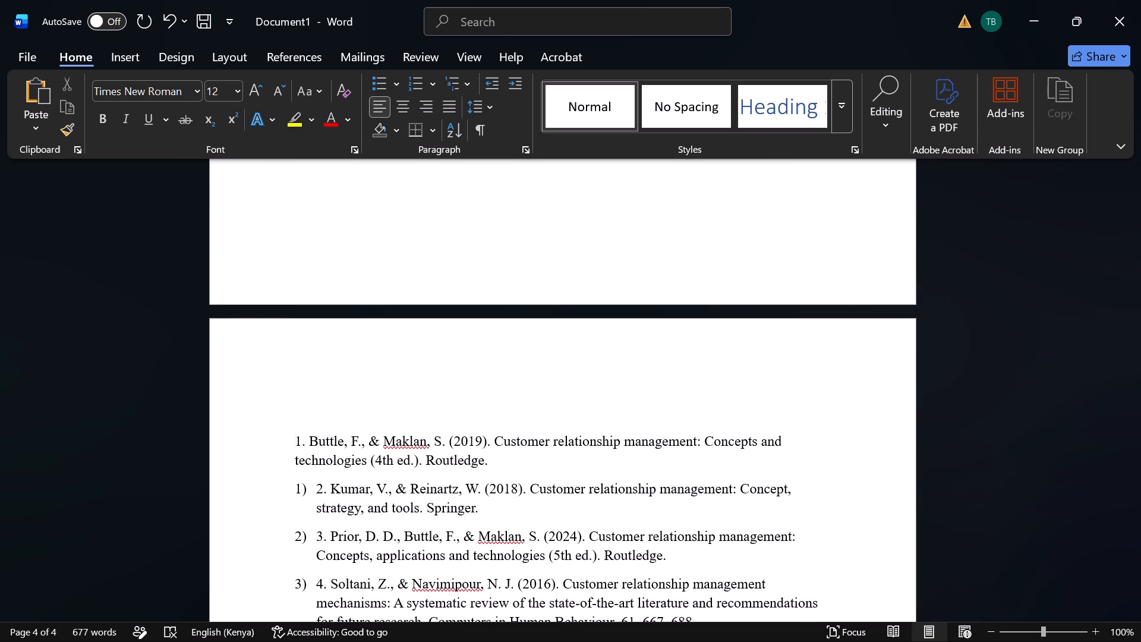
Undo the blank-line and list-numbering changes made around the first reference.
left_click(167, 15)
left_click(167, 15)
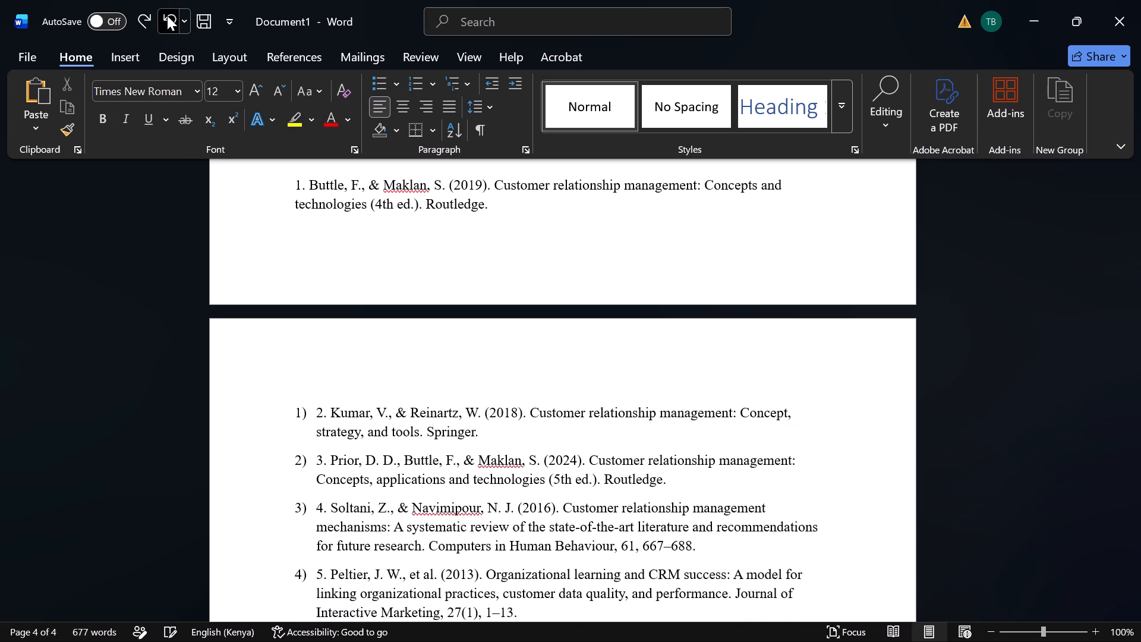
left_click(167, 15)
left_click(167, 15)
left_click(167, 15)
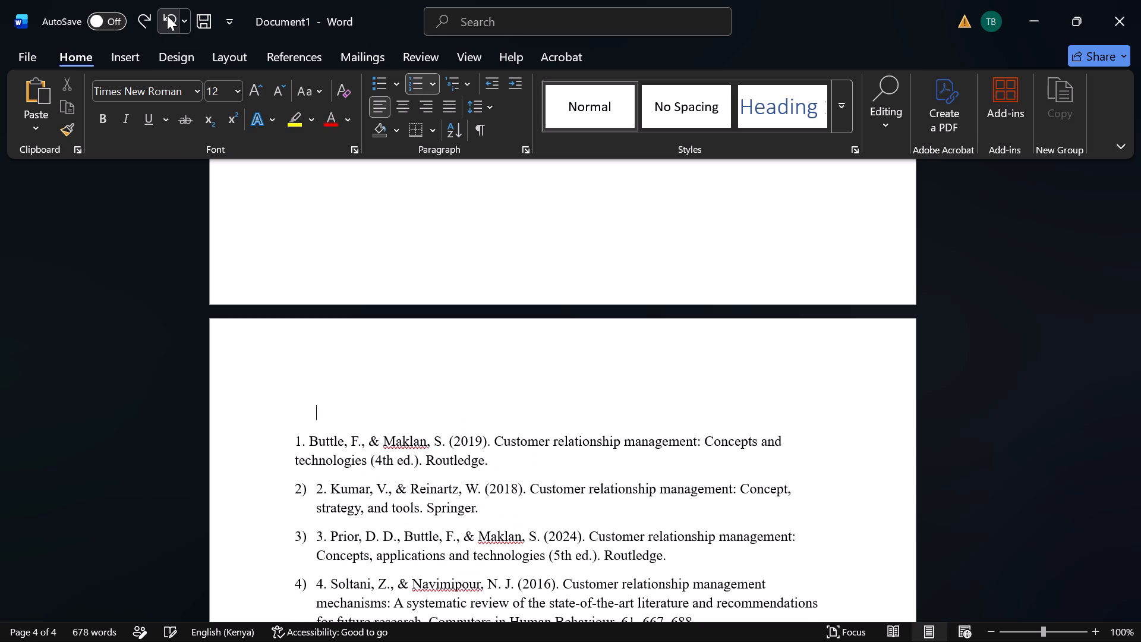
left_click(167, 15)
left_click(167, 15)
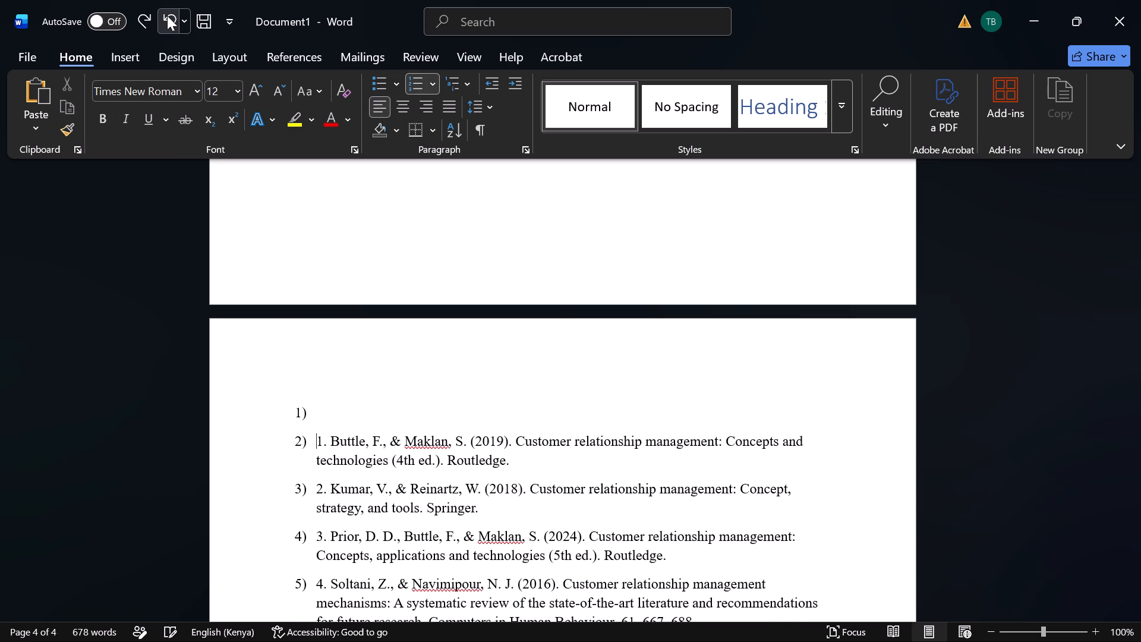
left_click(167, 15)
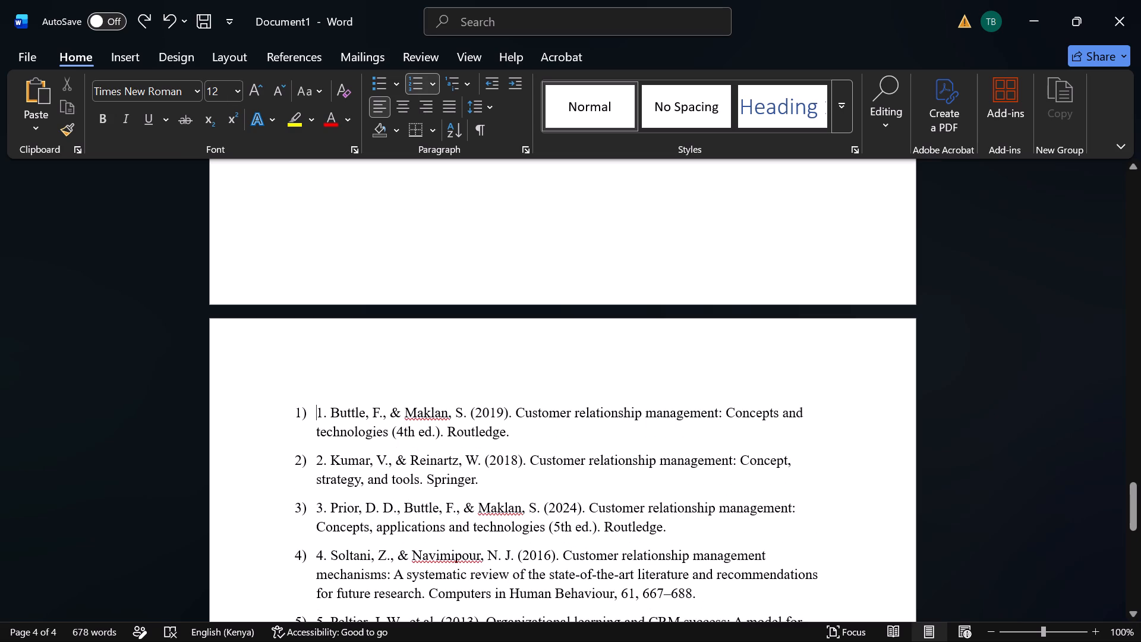
Add the heading "REFERENCE" on its own line directly above the reference list, moved onto the same page as the list.
left_click(294, 413)
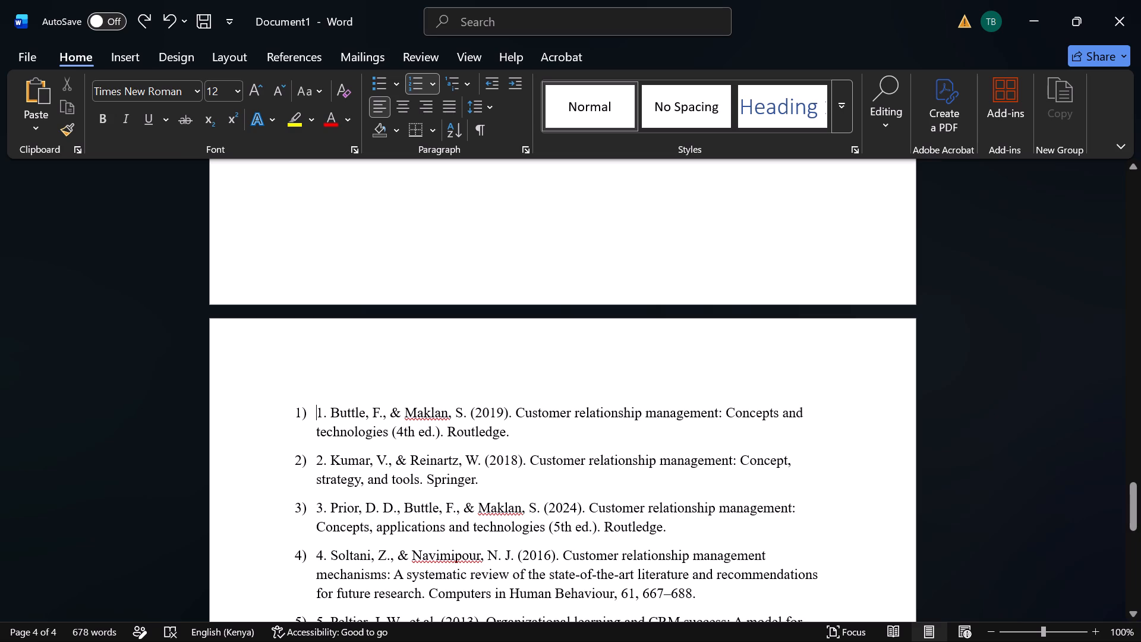
double_click(294, 413)
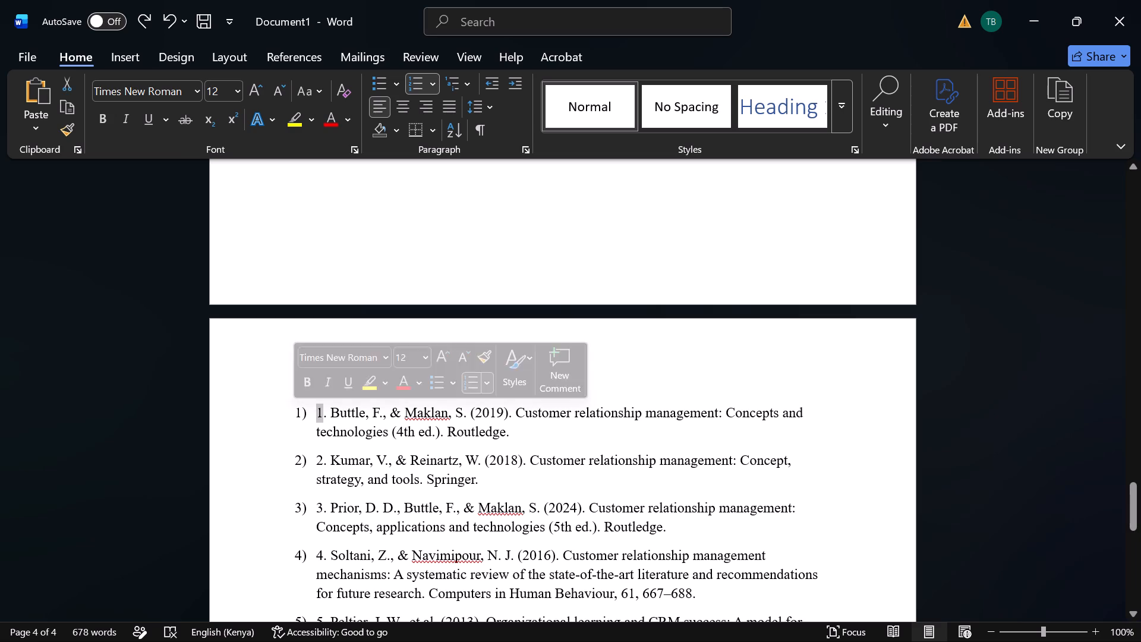
left_click(244, 376)
left_click(371, 389)
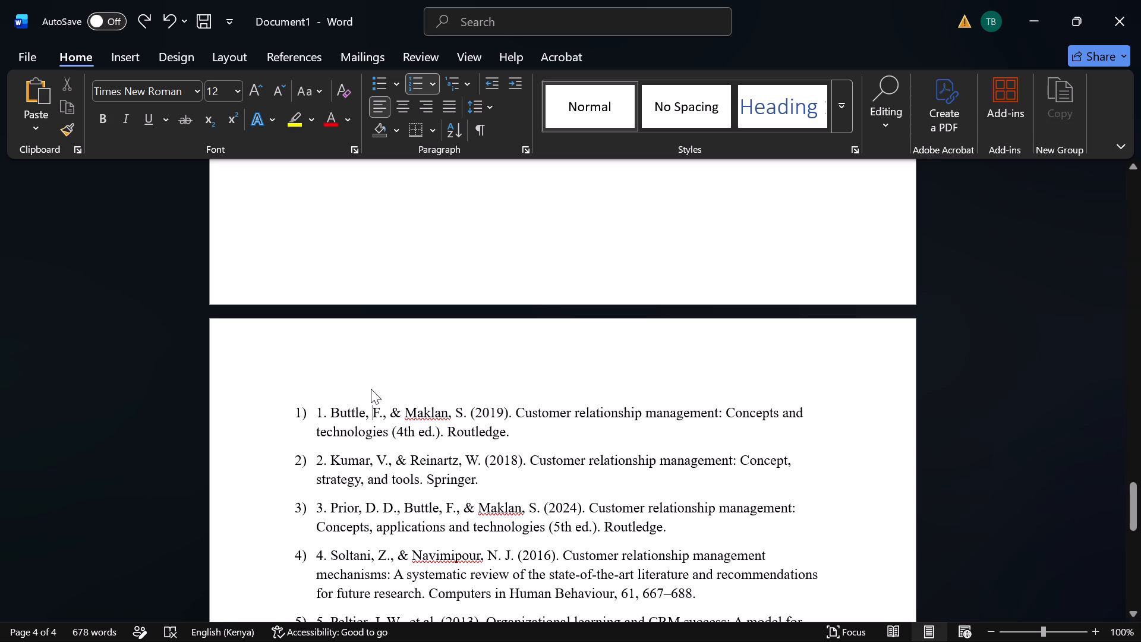
left_click(321, 276)
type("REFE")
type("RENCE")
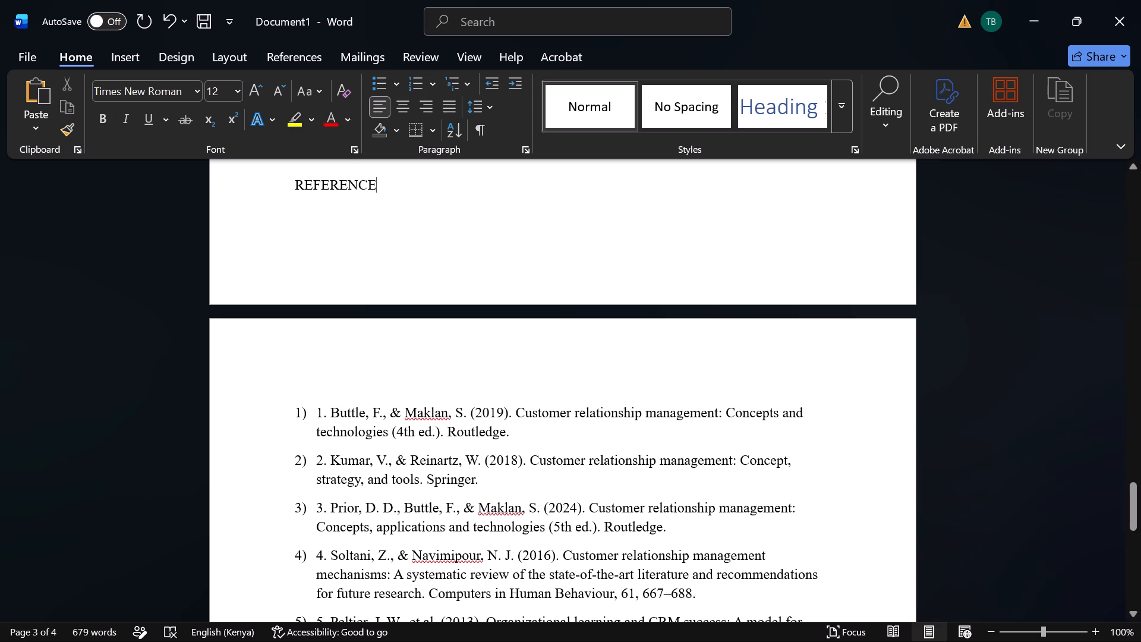
left_click(294, 187)
key("Return")
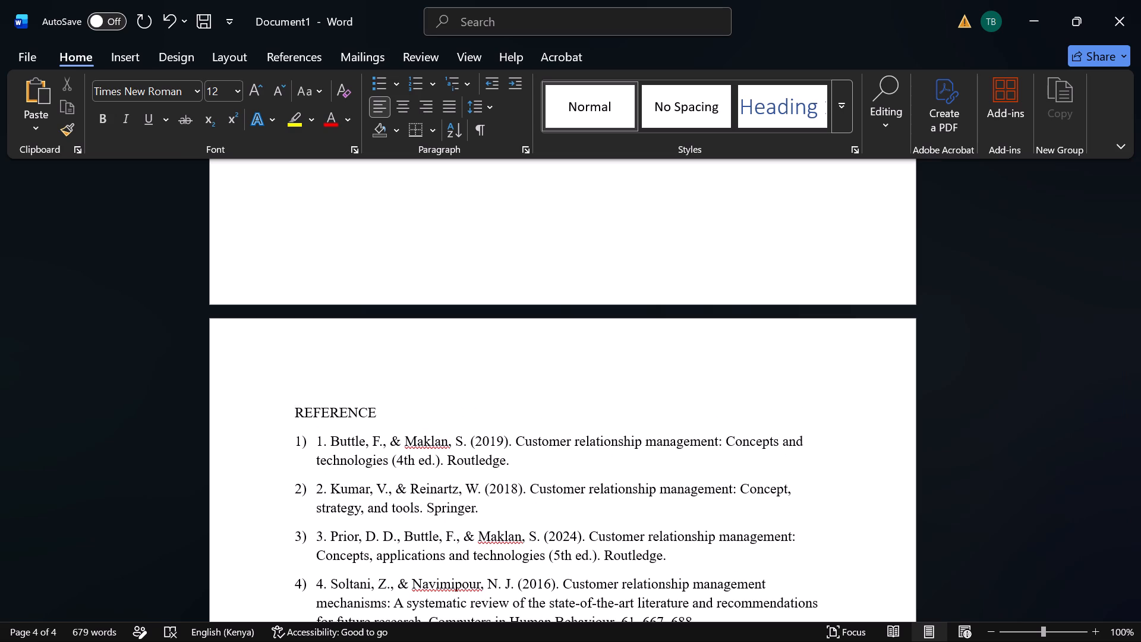
Make the "REFERENCE" heading above the reference list bold.
left_click(259, 413)
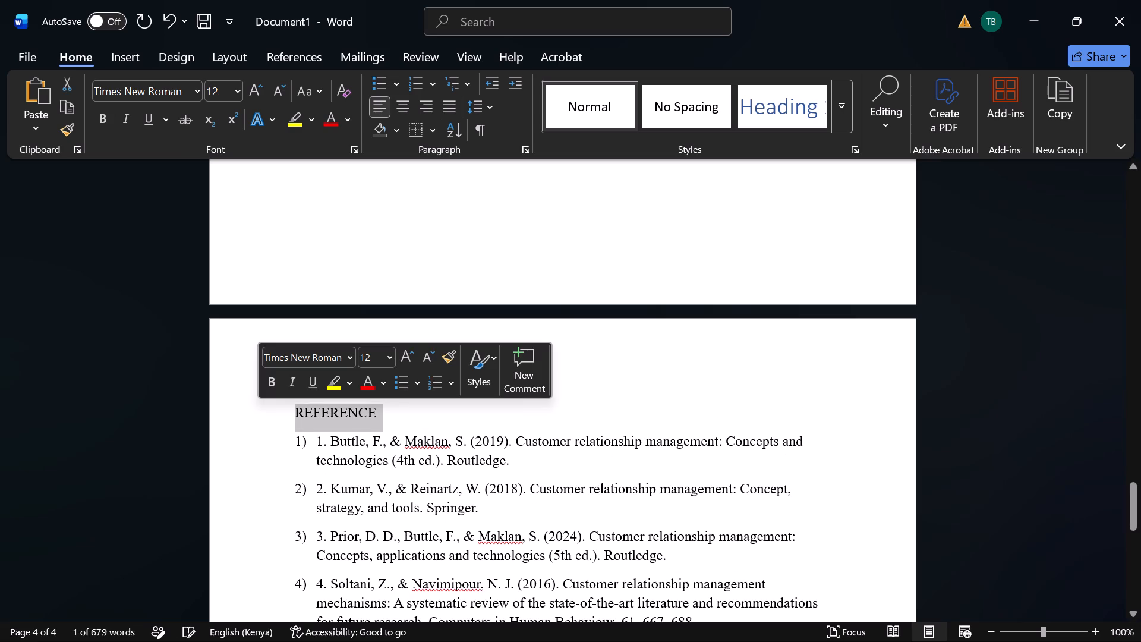
key("ctrl+b")
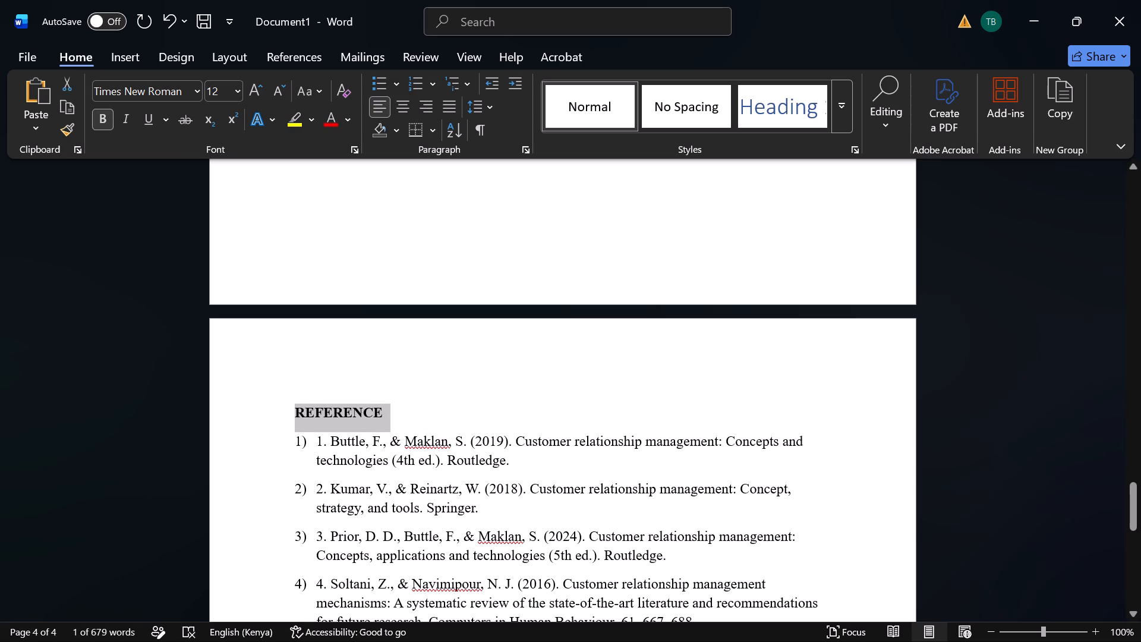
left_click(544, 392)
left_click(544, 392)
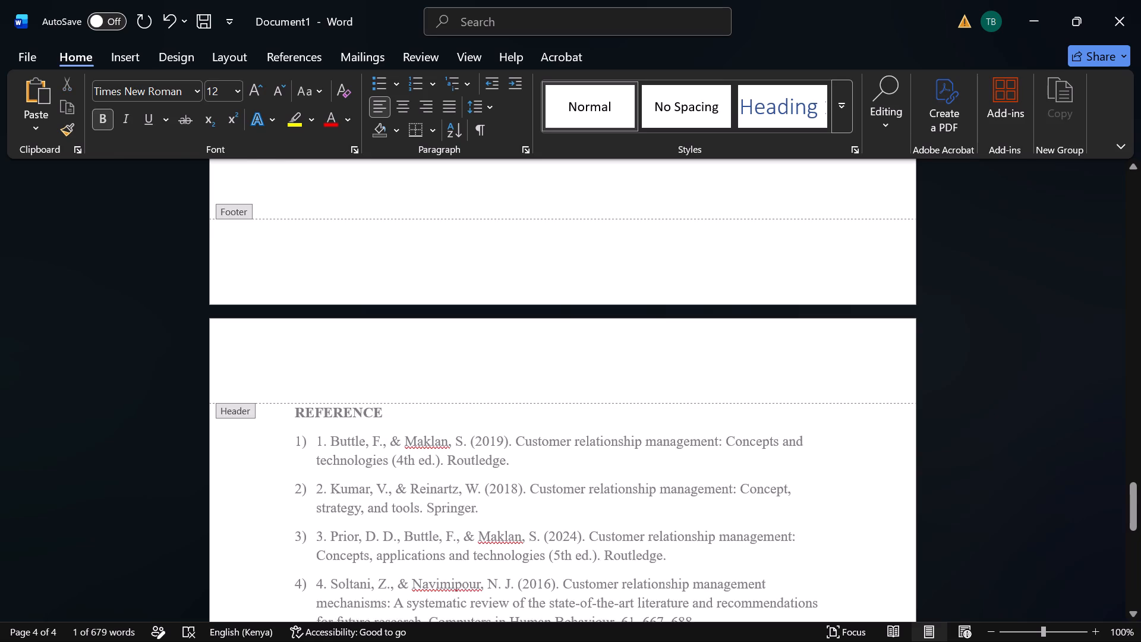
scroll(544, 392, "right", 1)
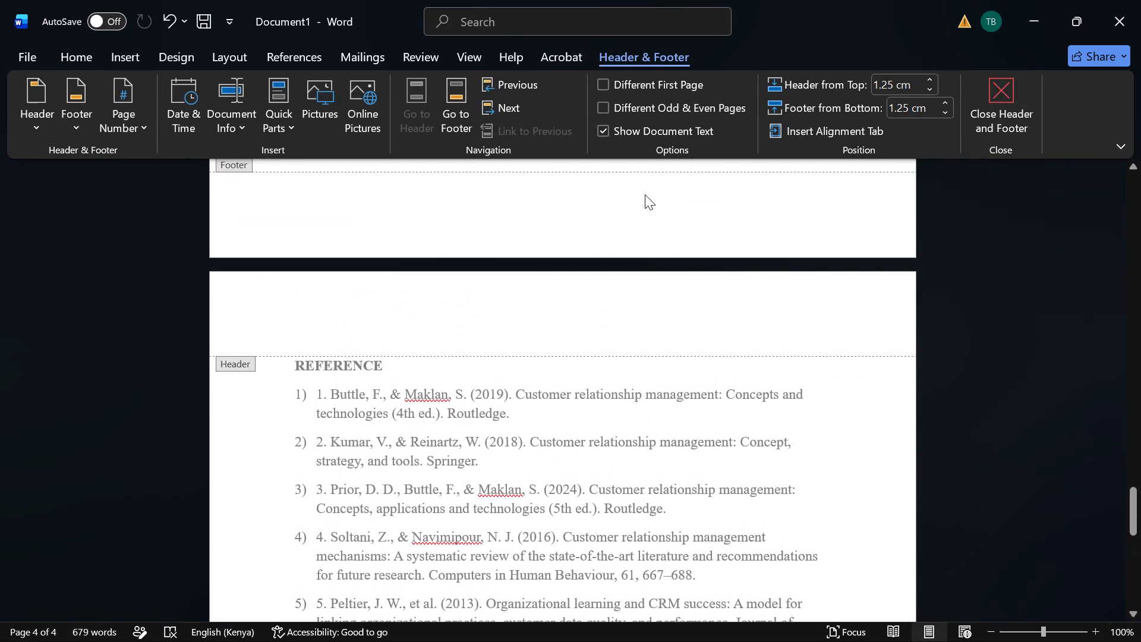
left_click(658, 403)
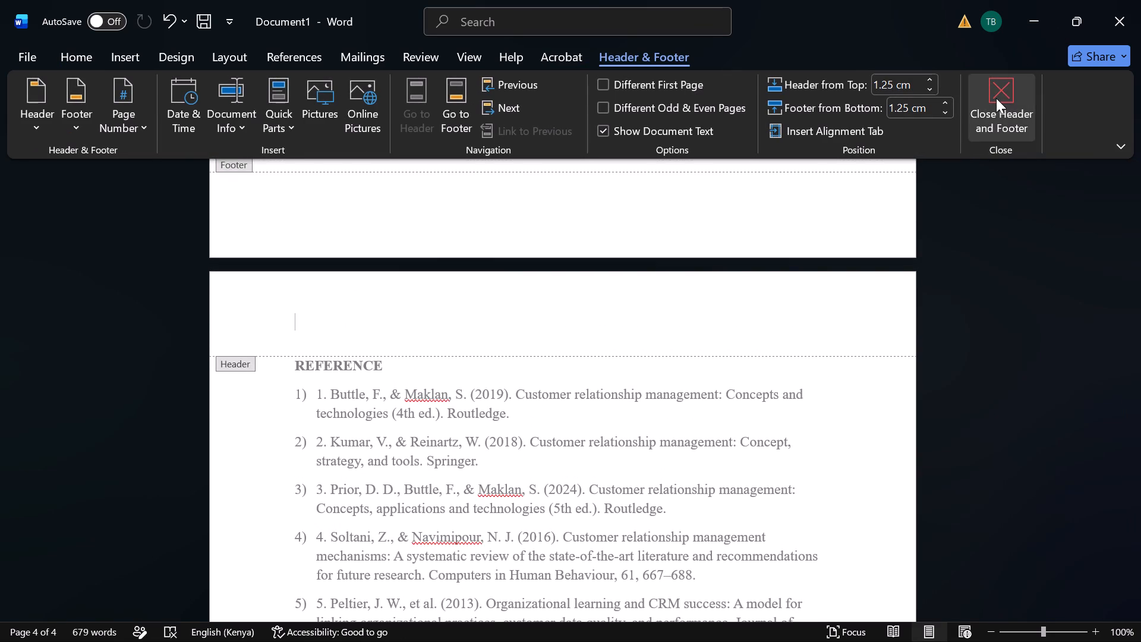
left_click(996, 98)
Review the answer pages and the reference list to check their layout and spacing.
scroll(824, 269, "down", 1)
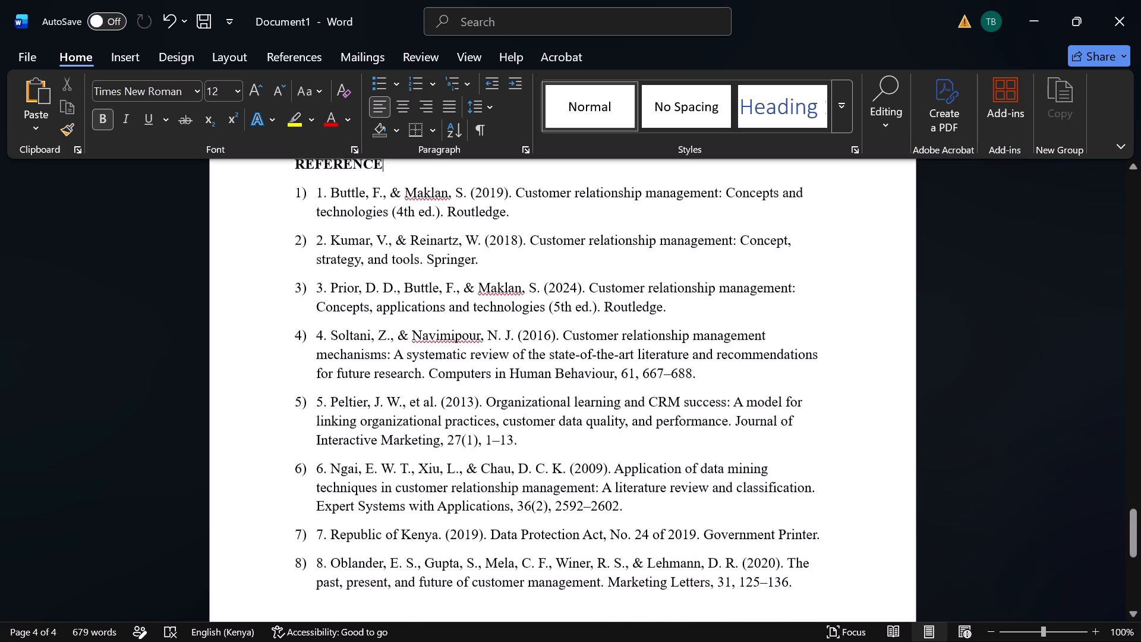
scroll(824, 269, "down", 1)
scroll(824, 269, "up", 1)
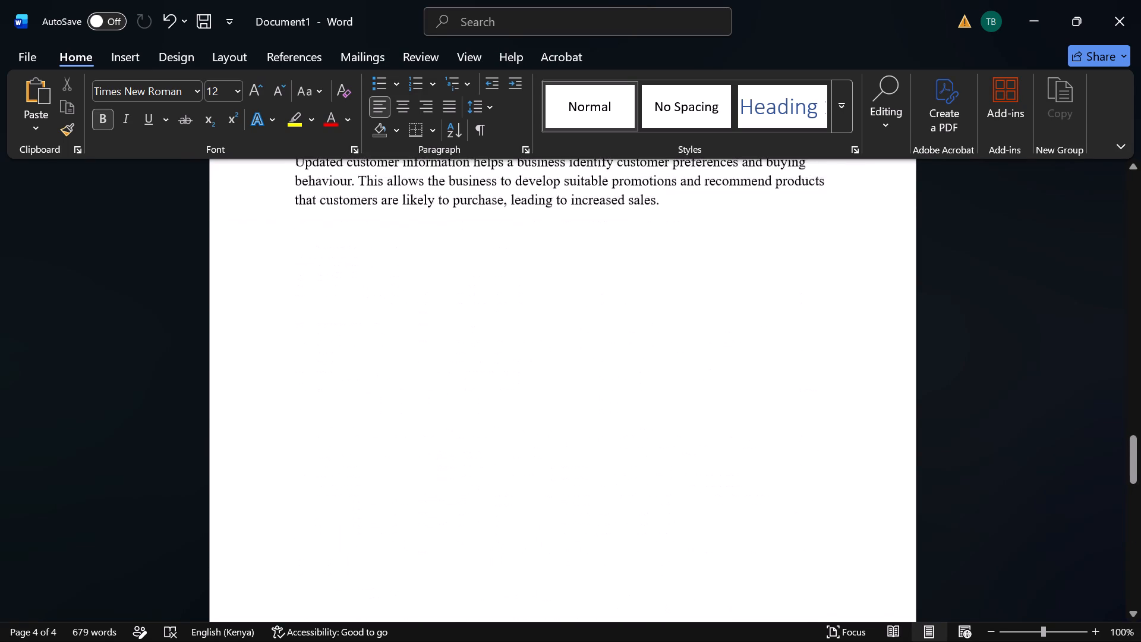
scroll(824, 269, "up", 2)
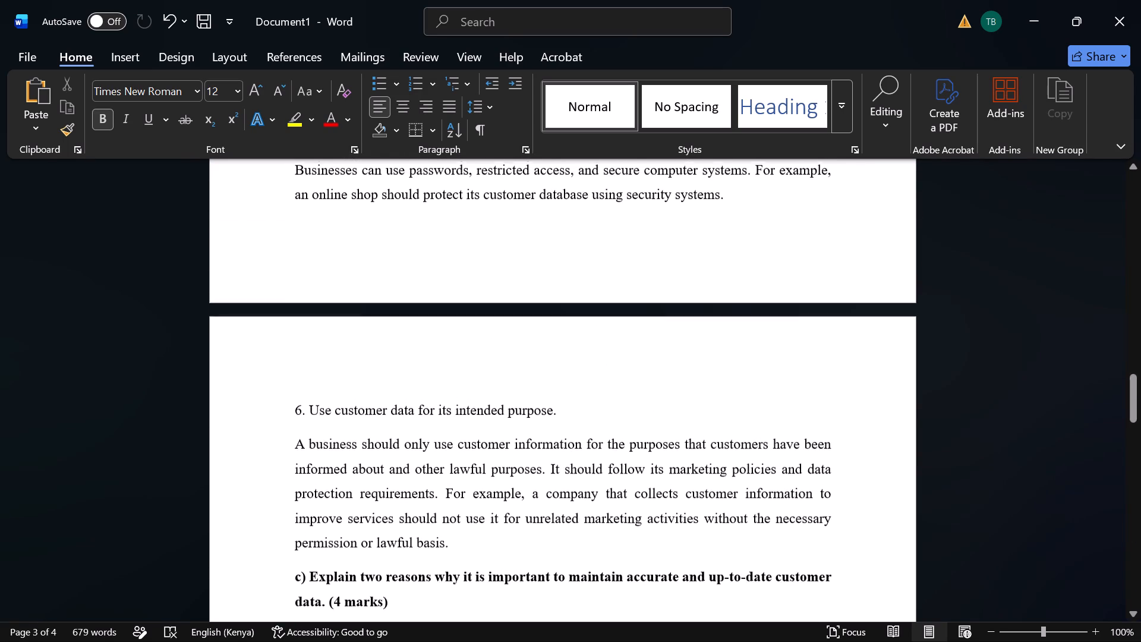
scroll(824, 269, "up", 2)
left_click(824, 269)
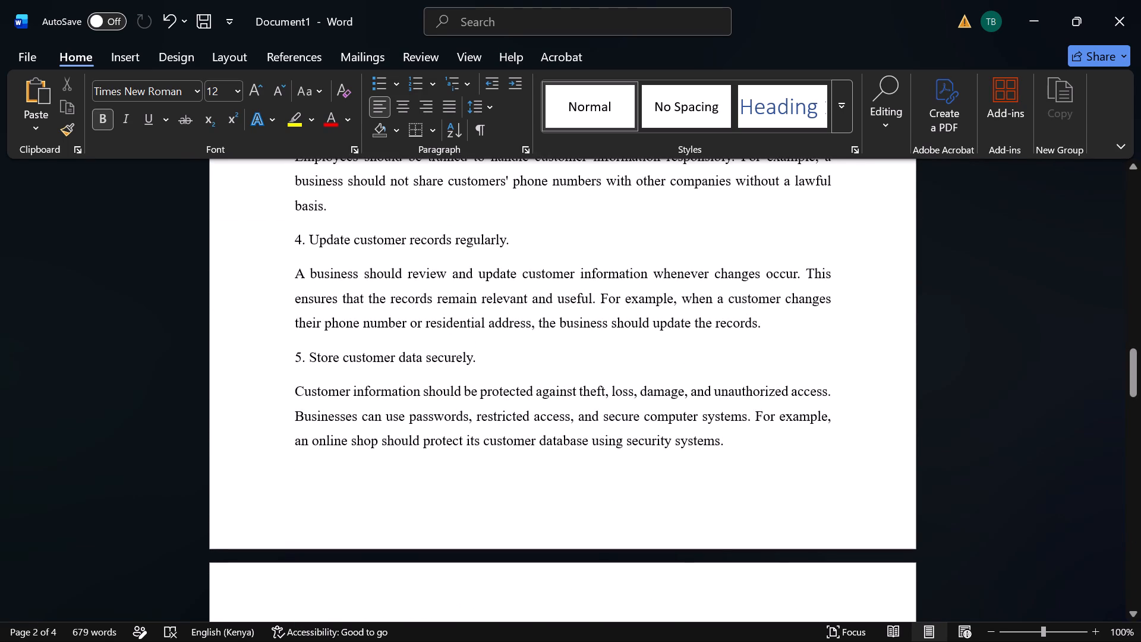
scroll(824, 269, "up", 3)
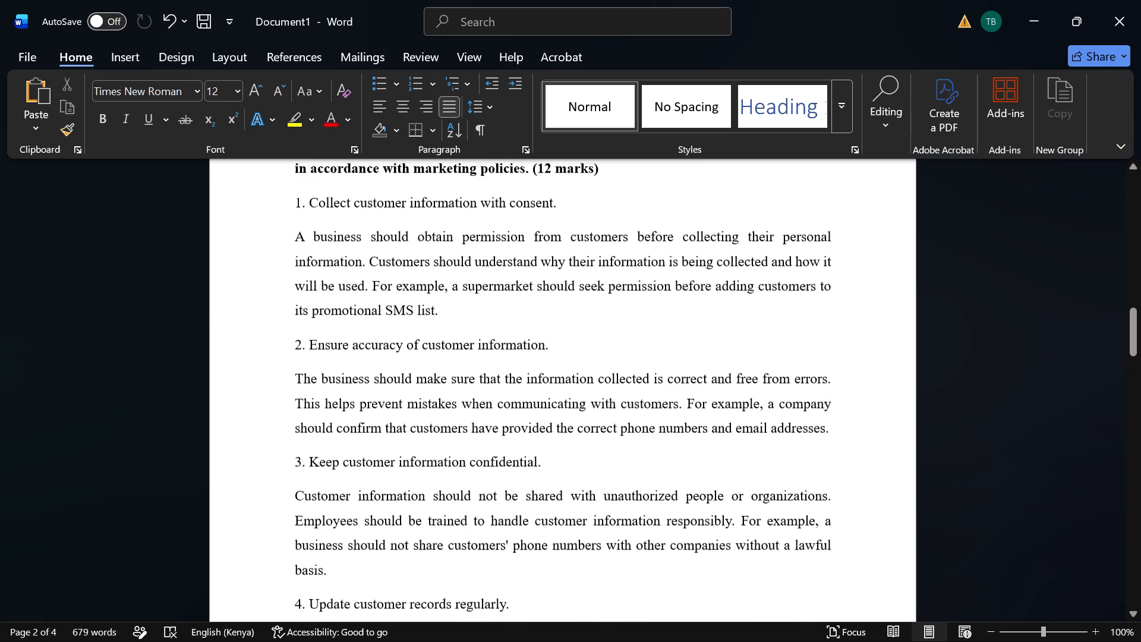
scroll(824, 269, "up", 1)
scroll(824, 269, "down", 3)
scroll(824, 269, "up", 1)
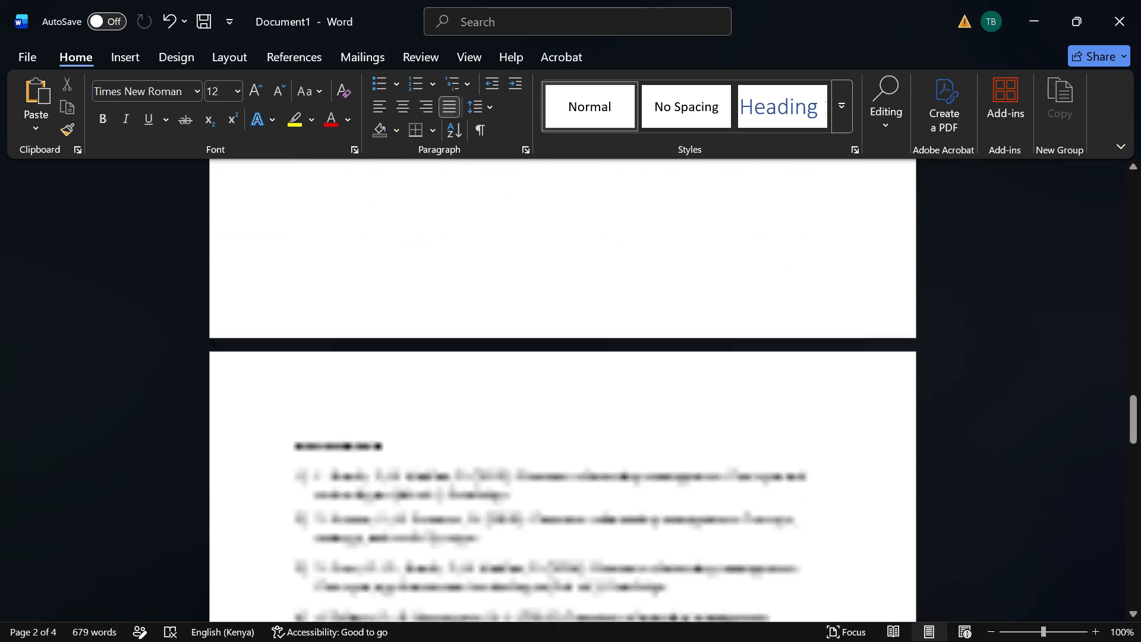
scroll(824, 269, "up", 1)
scroll(824, 269, "down", 3)
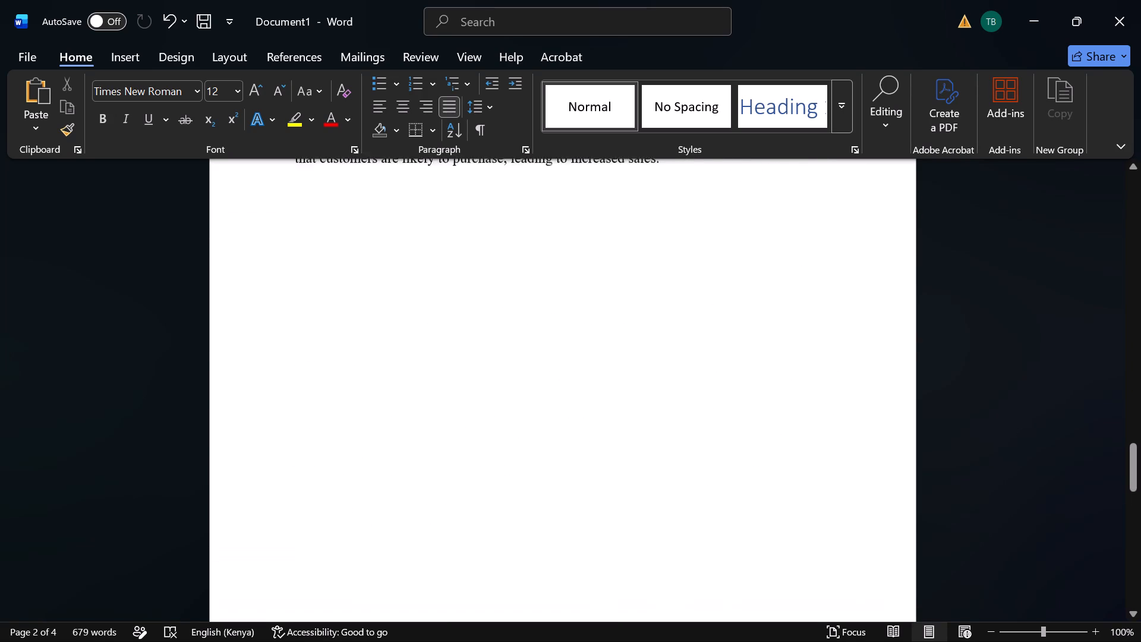
scroll(824, 269, "down", 3)
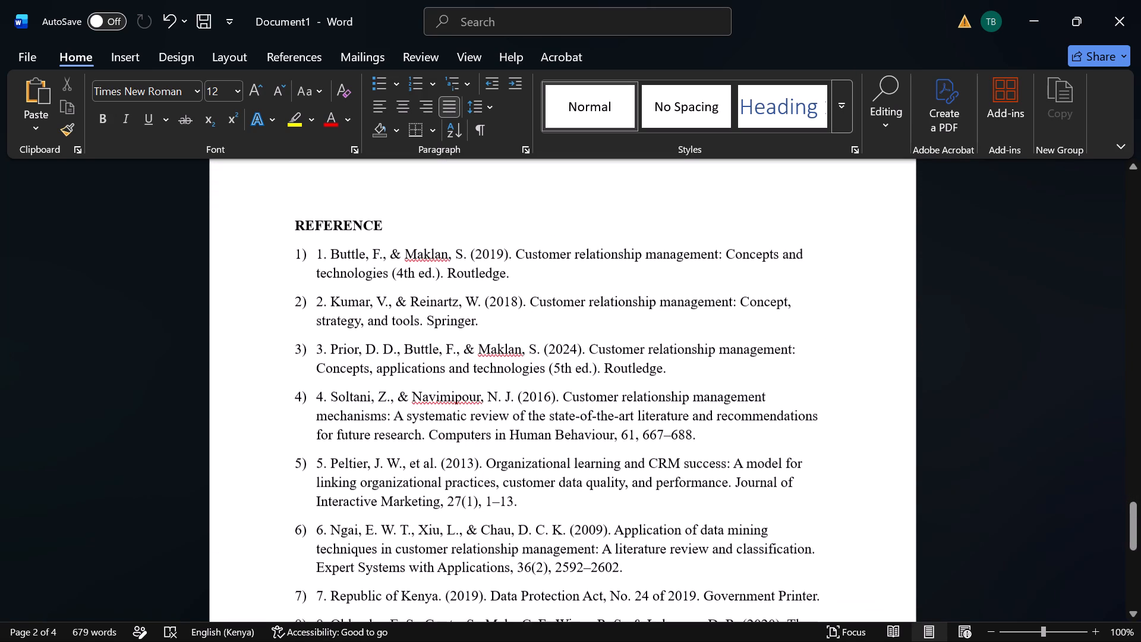
Set the line spacing of the "REFERENCE" heading and all eight references to 1.5.
left_click(638, 399)
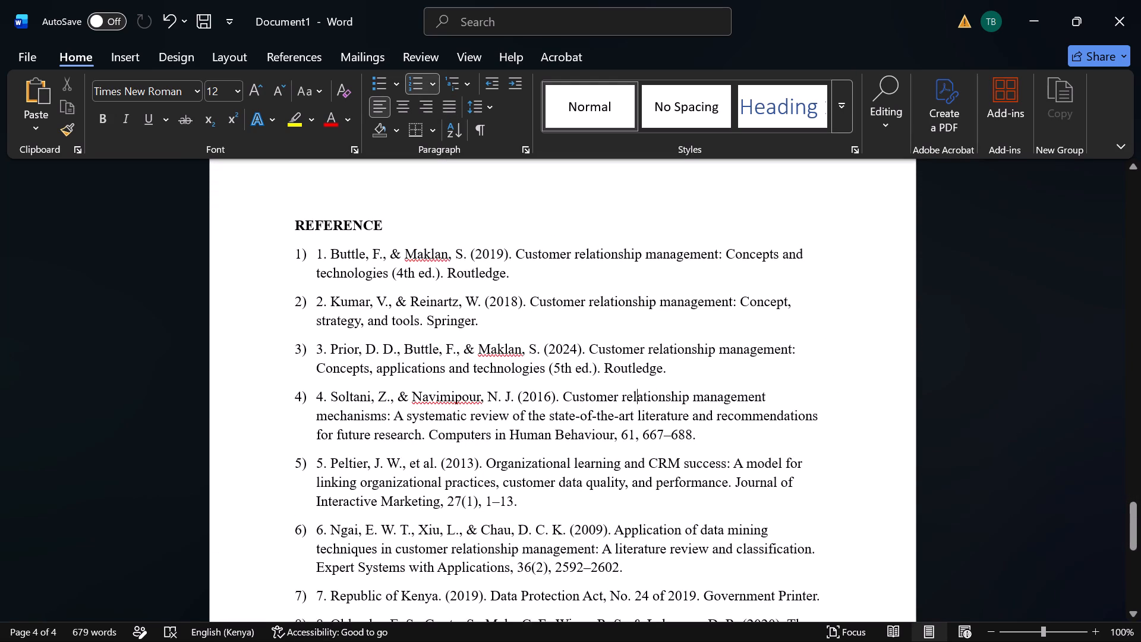
left_click_drag(297, 220, 653, 555)
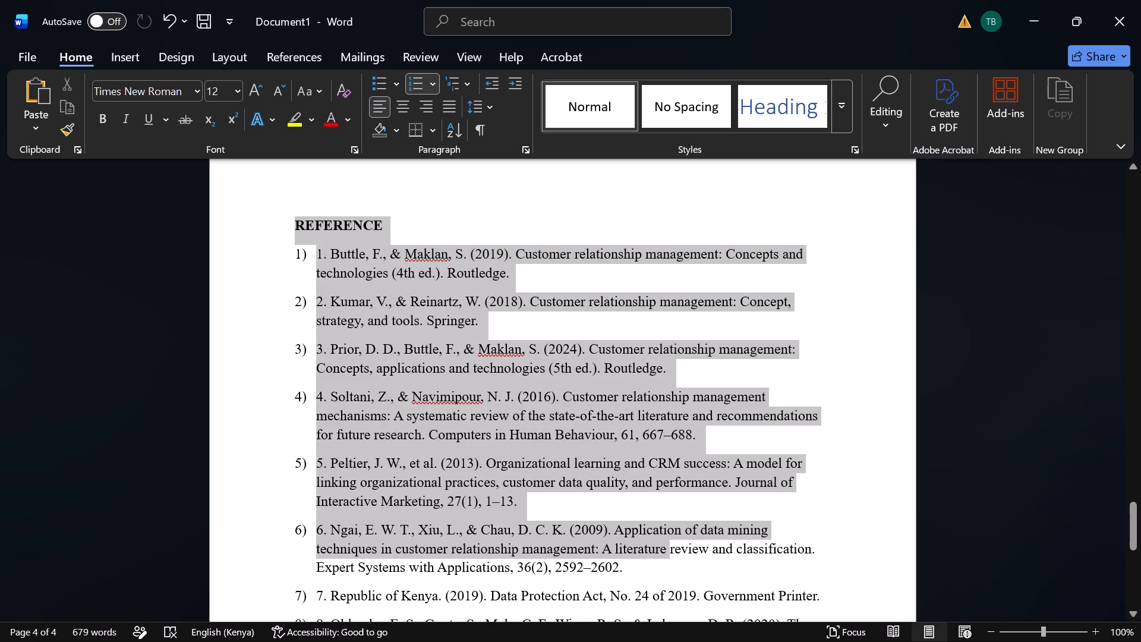
left_click_drag(653, 555, 792, 399)
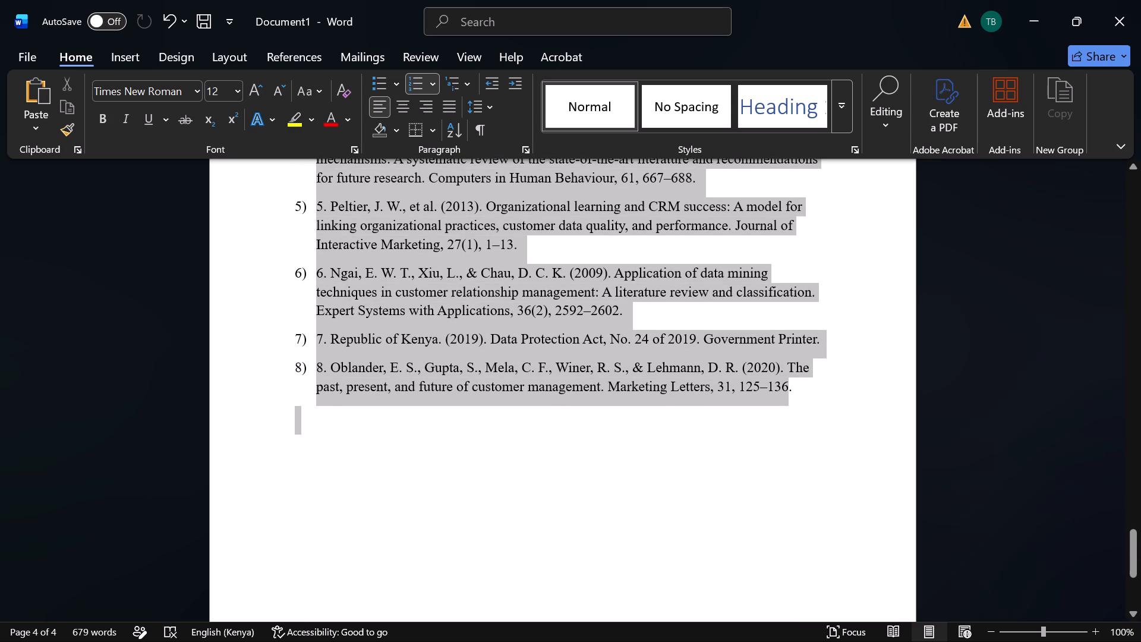
left_click_drag(792, 399, 799, 394)
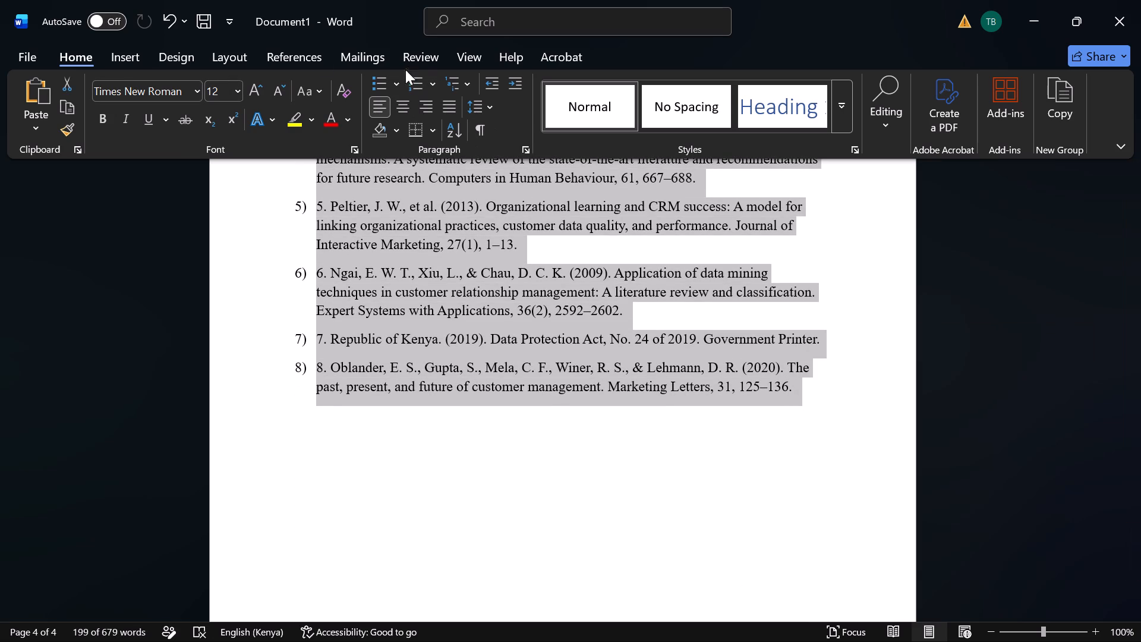
left_click(487, 105)
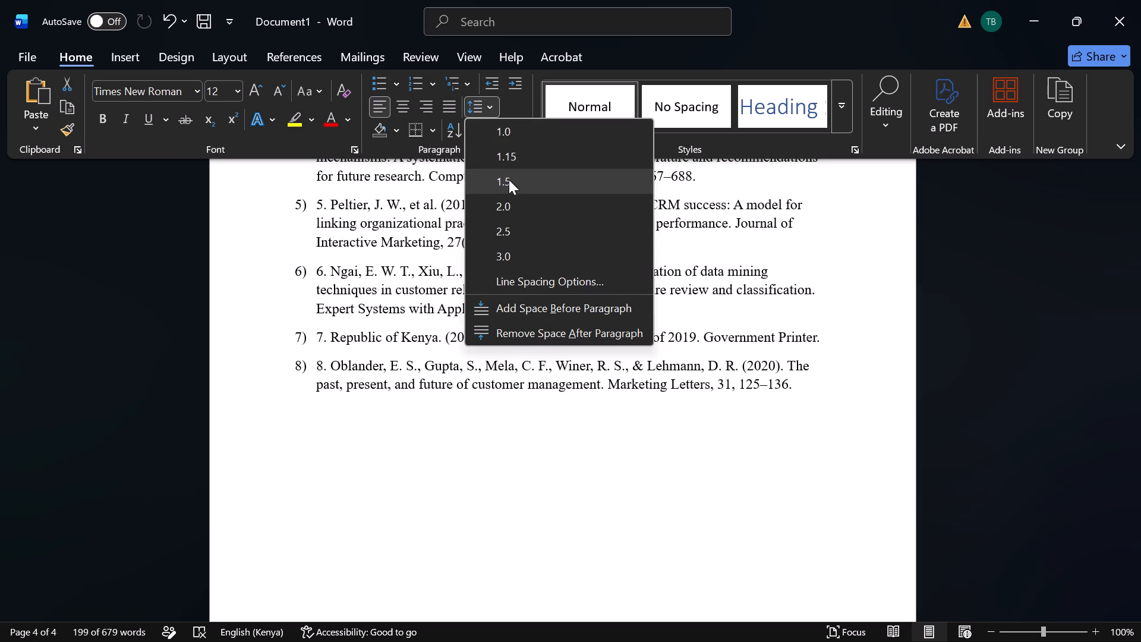
left_click(509, 180)
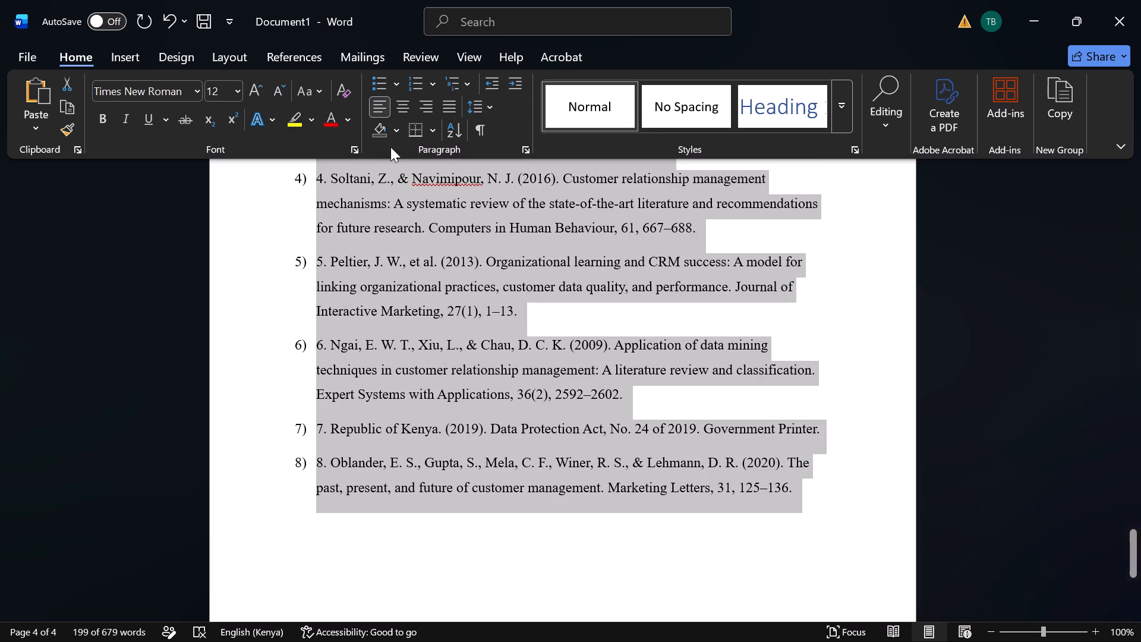
left_click(142, 268)
left_click(142, 268)
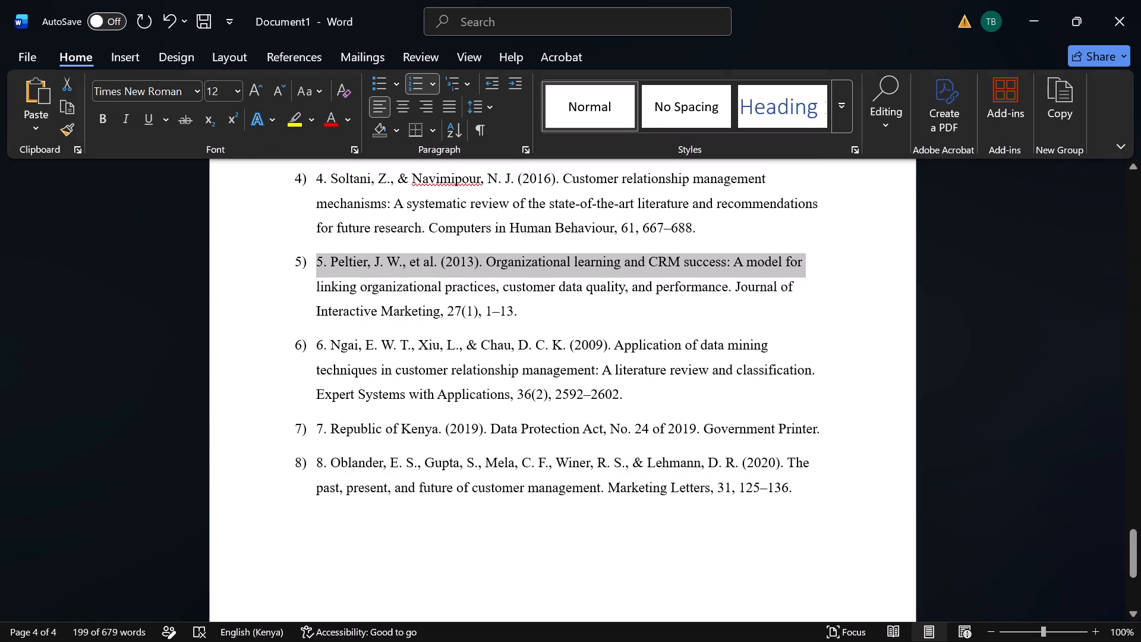
left_click(295, 408)
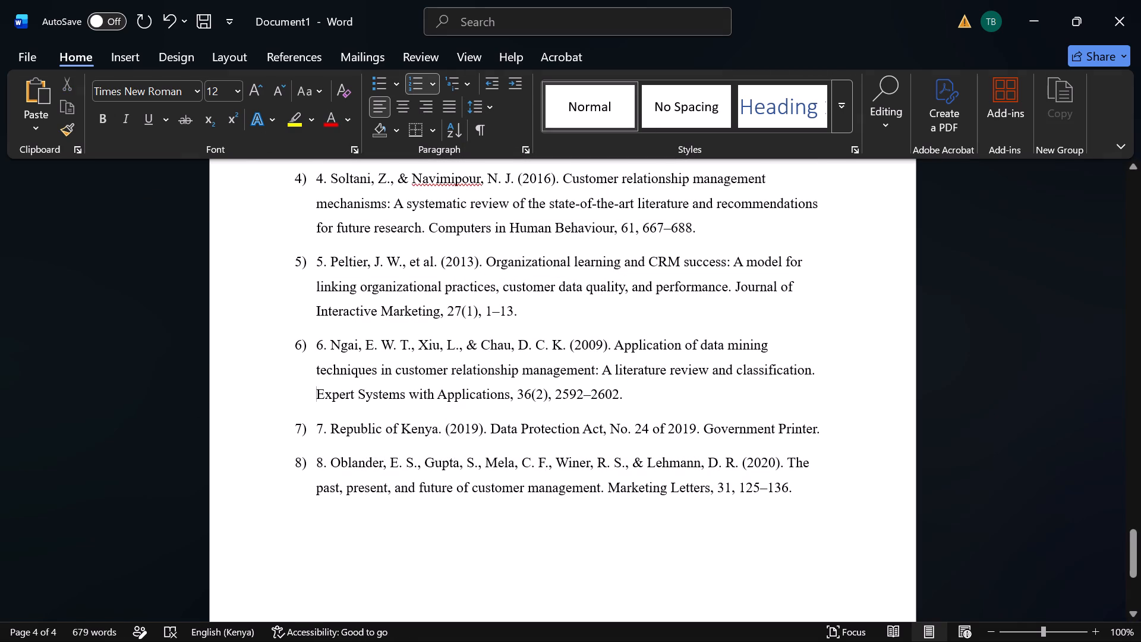
Review the whole document, from the cover page through the answers to the end of the reference list.
scroll(705, 404, "up", 1)
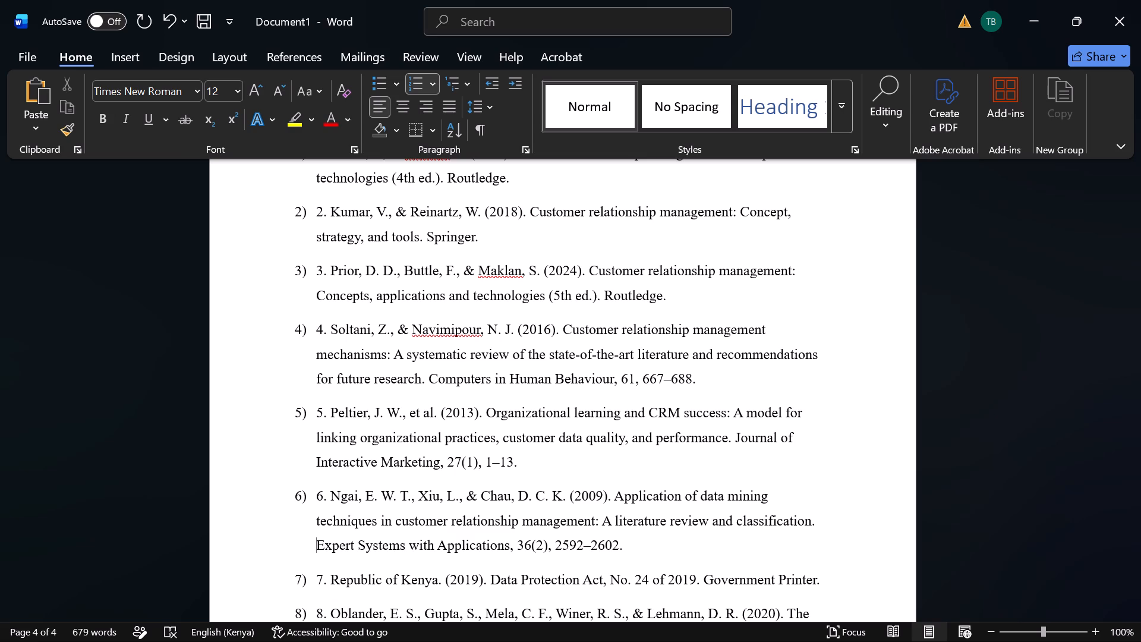
scroll(705, 404, "down", 1)
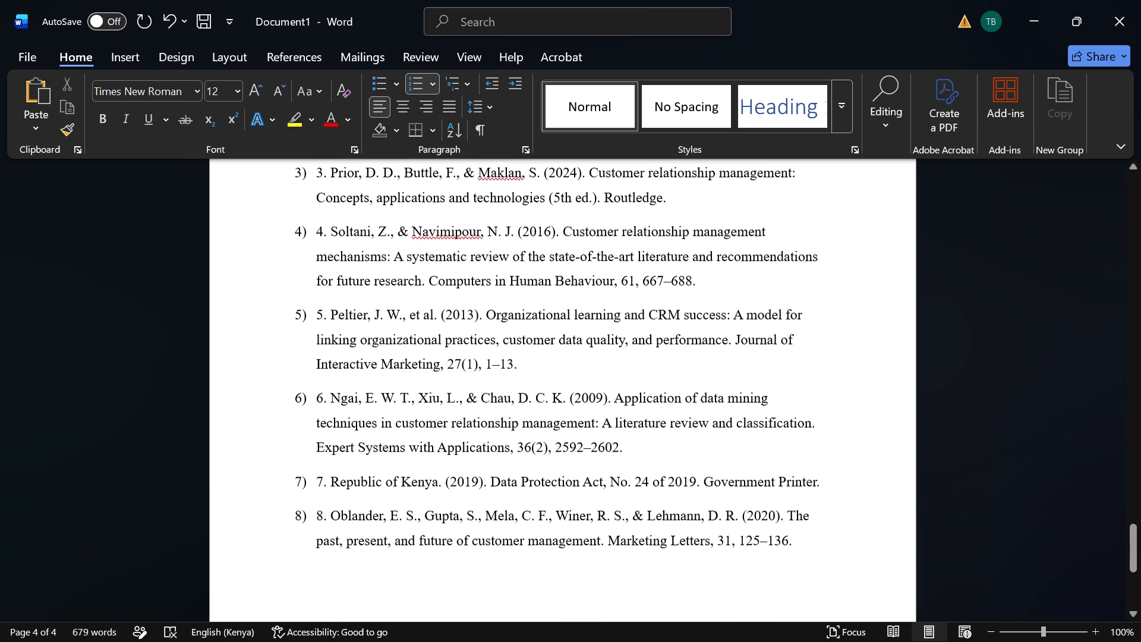
scroll(705, 404, "down", 1)
scroll(705, 404, "up", 1)
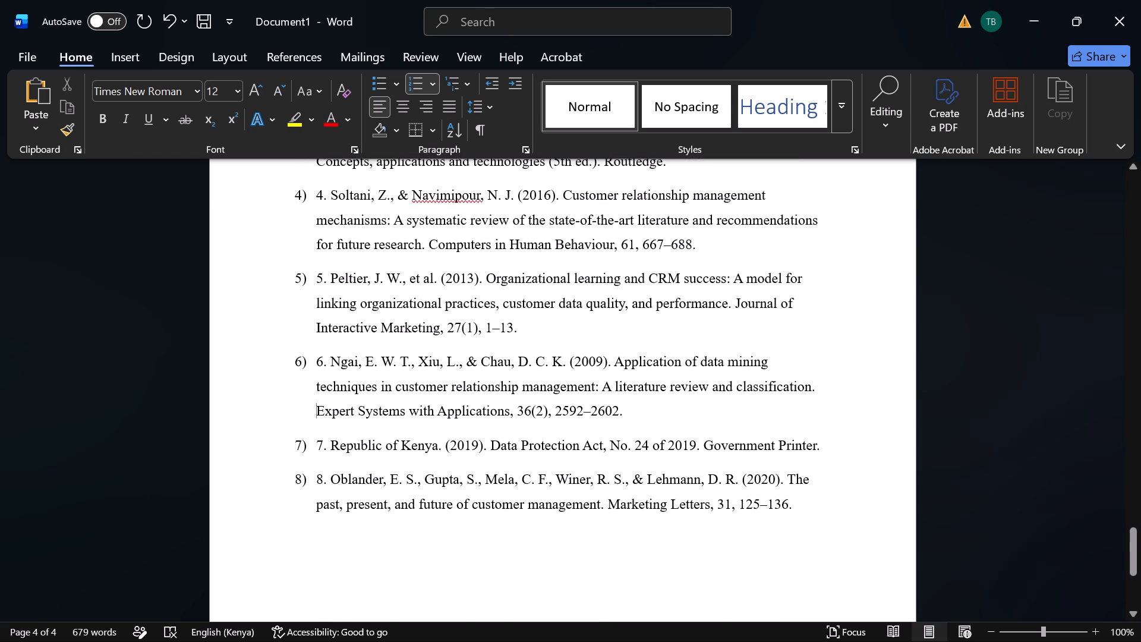
scroll(705, 404, "up", 5)
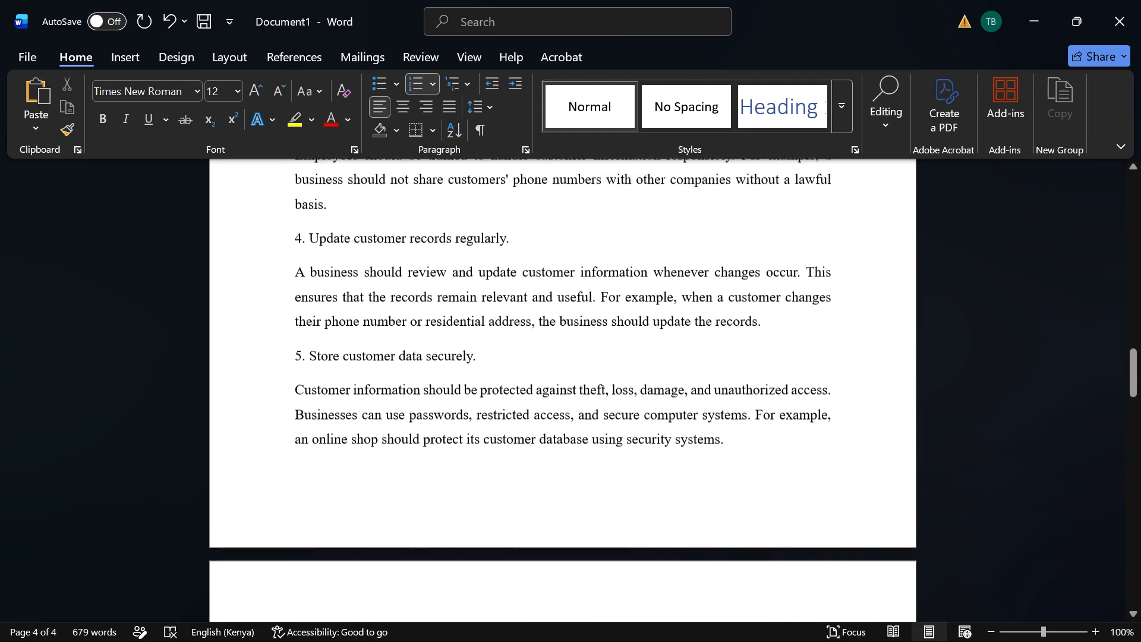
scroll(705, 404, "up", 3)
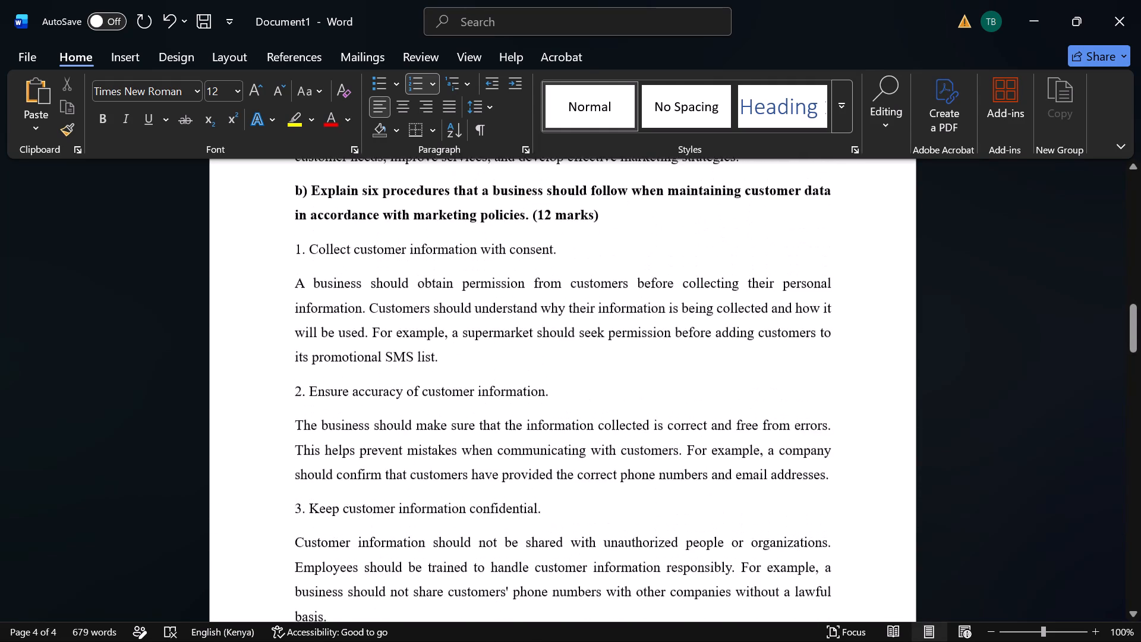
scroll(705, 404, "up", 2)
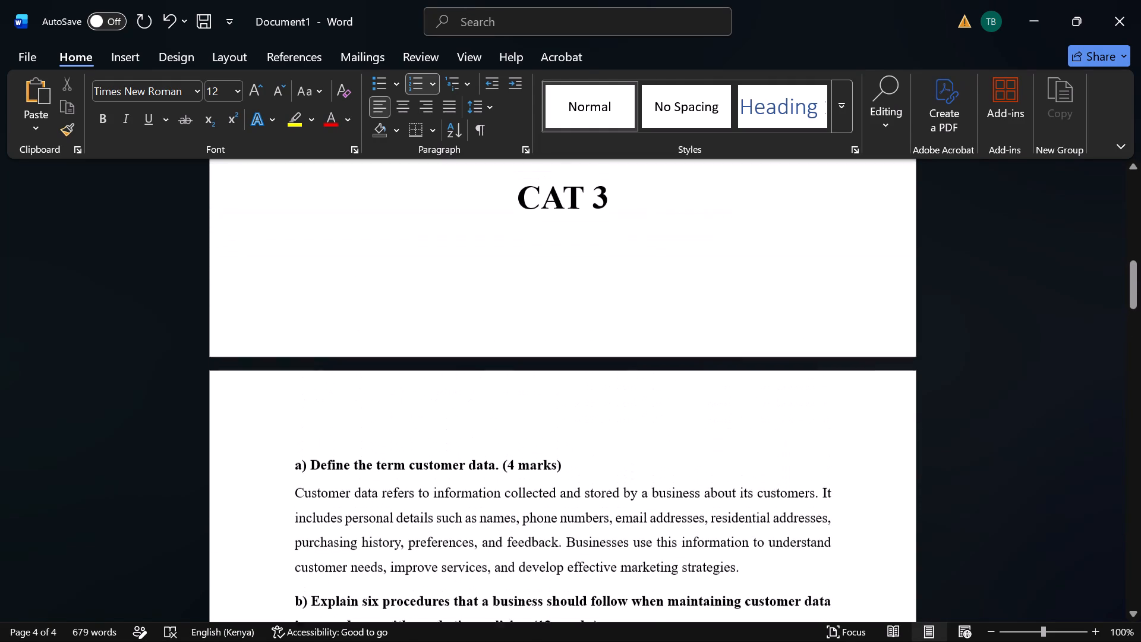
scroll(705, 404, "up", 3)
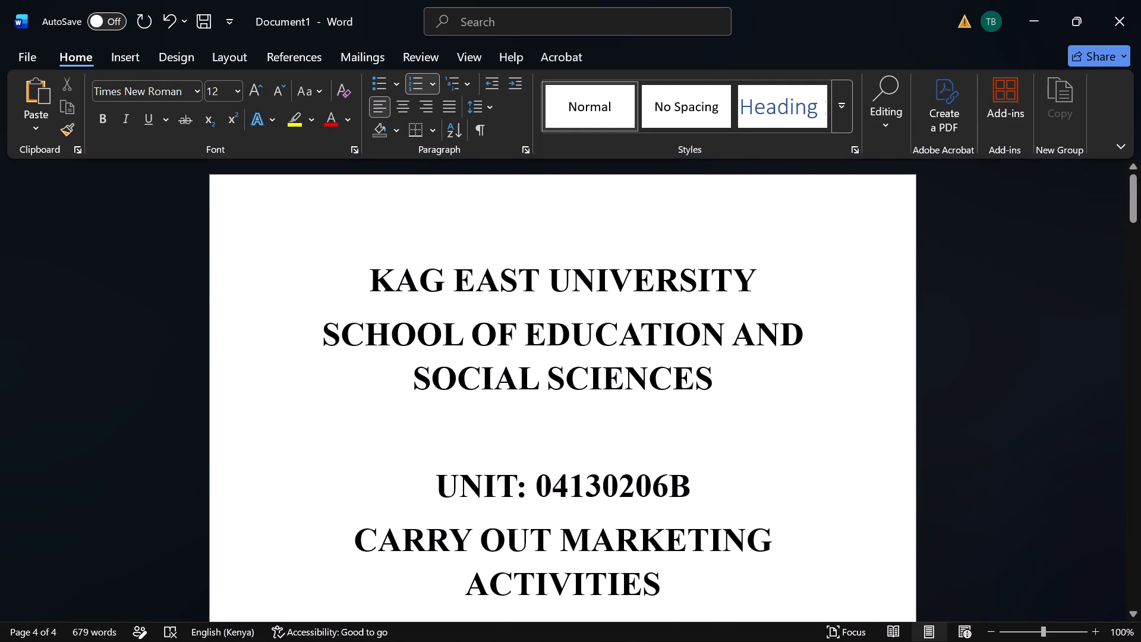
scroll(705, 404, "up", 1)
scroll(705, 404, "down", 4)
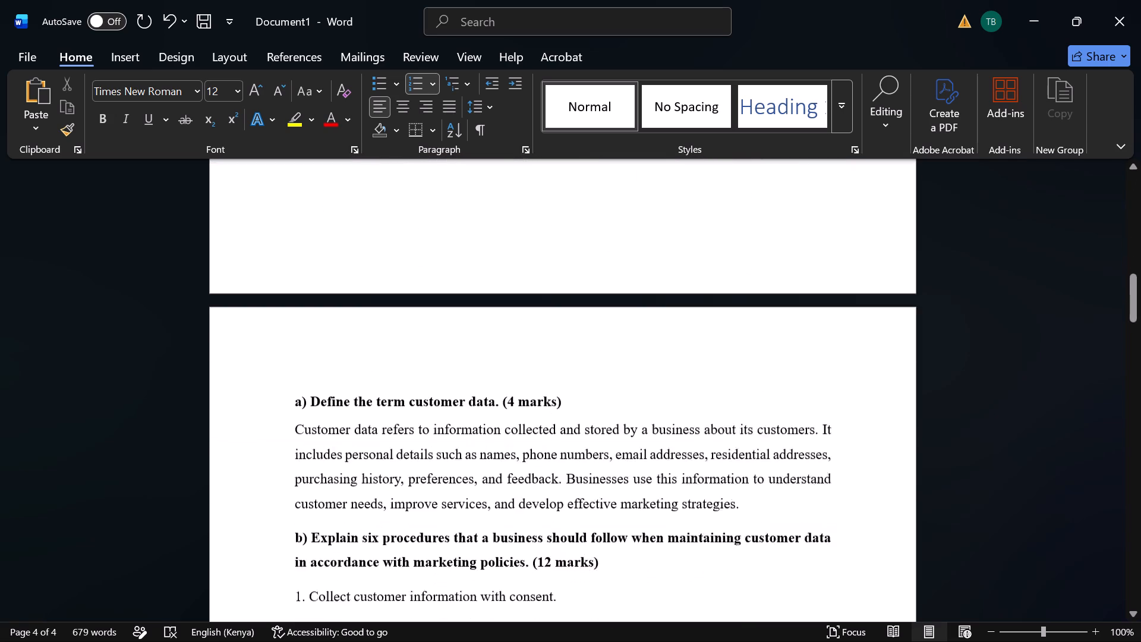
scroll(705, 404, "down", 4)
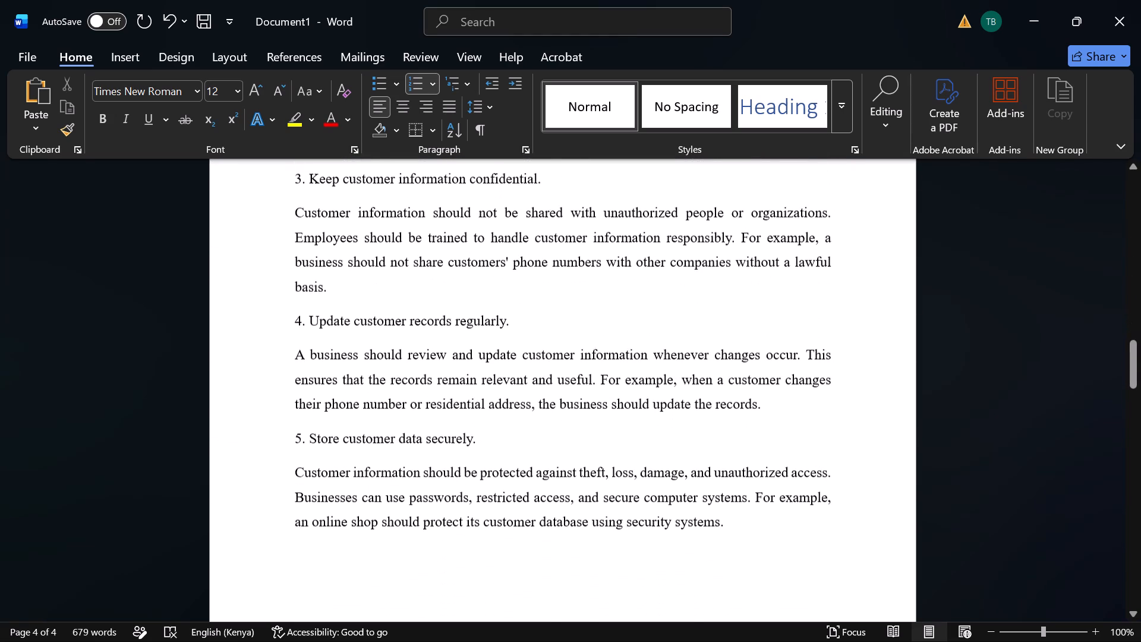
scroll(705, 404, "down", 3)
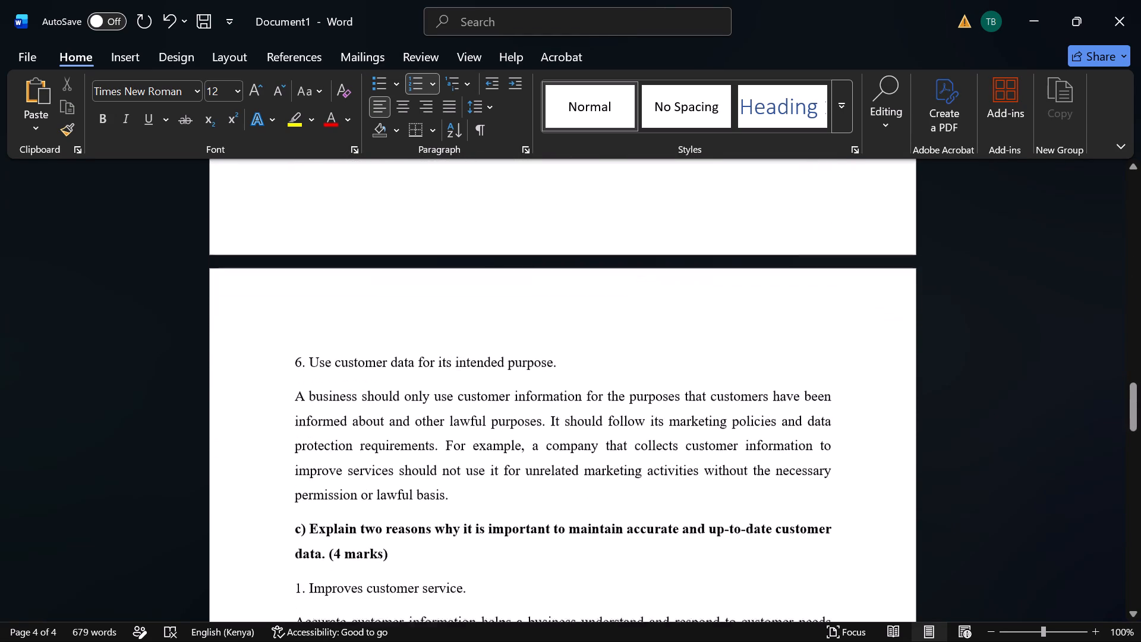
scroll(705, 404, "down", 1)
scroll(705, 404, "up", 4)
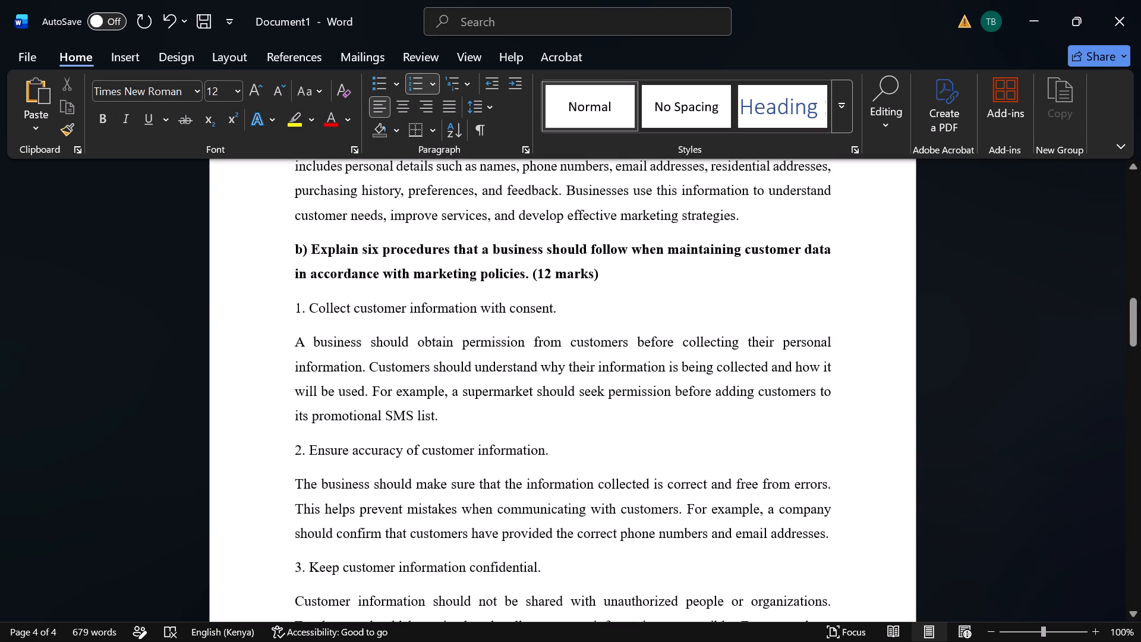
scroll(705, 404, "up", 1)
scroll(705, 404, "down", 1)
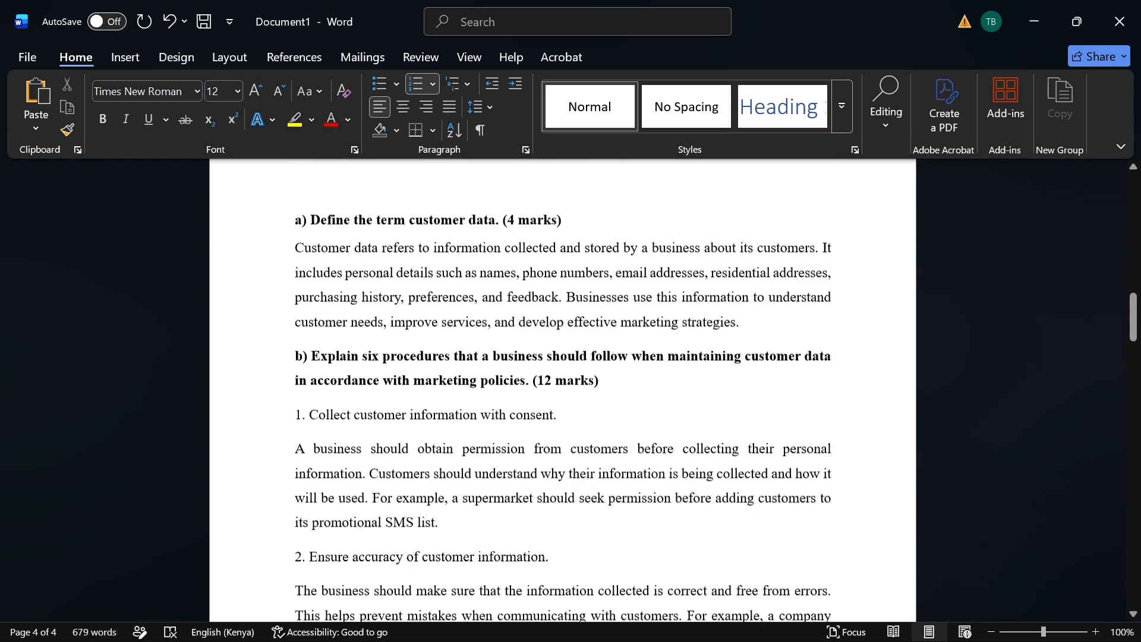
scroll(705, 404, "down", 2)
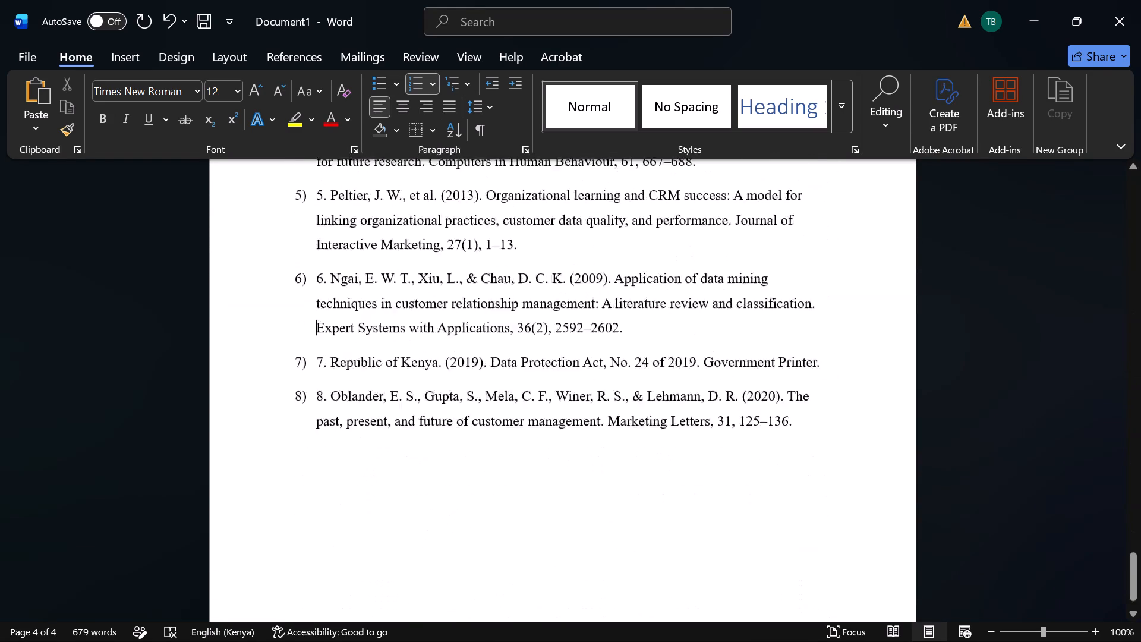
scroll(705, 404, "down", 1)
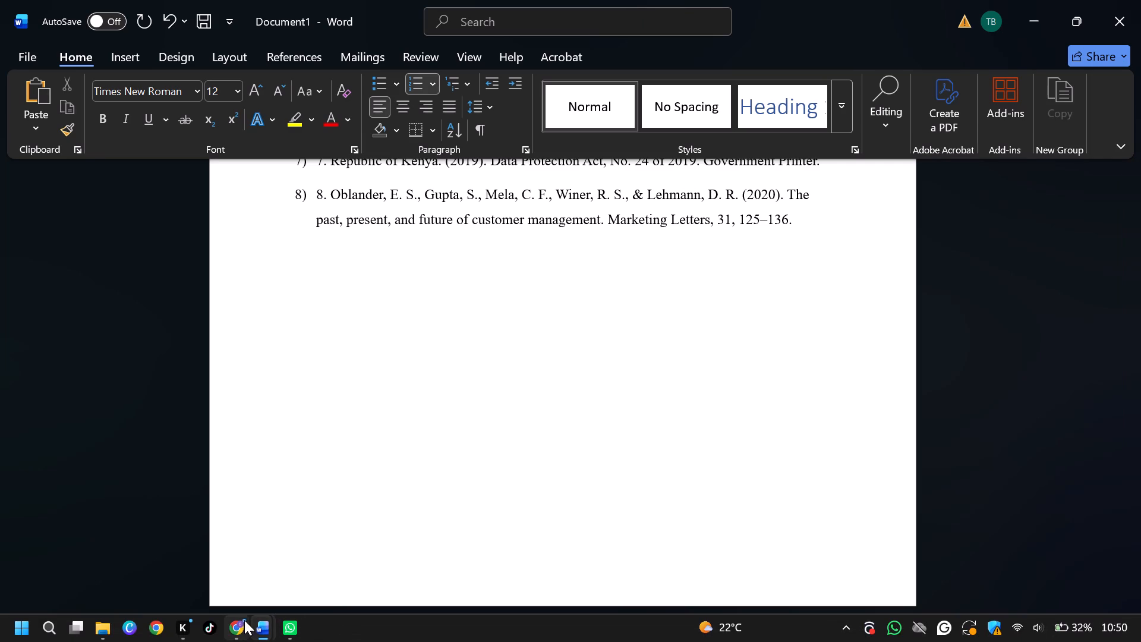
Switch to Chrome and copy the course title "Carry Out Marketing Activities" from the KAGEU ONLINE home page.
left_click(241, 623)
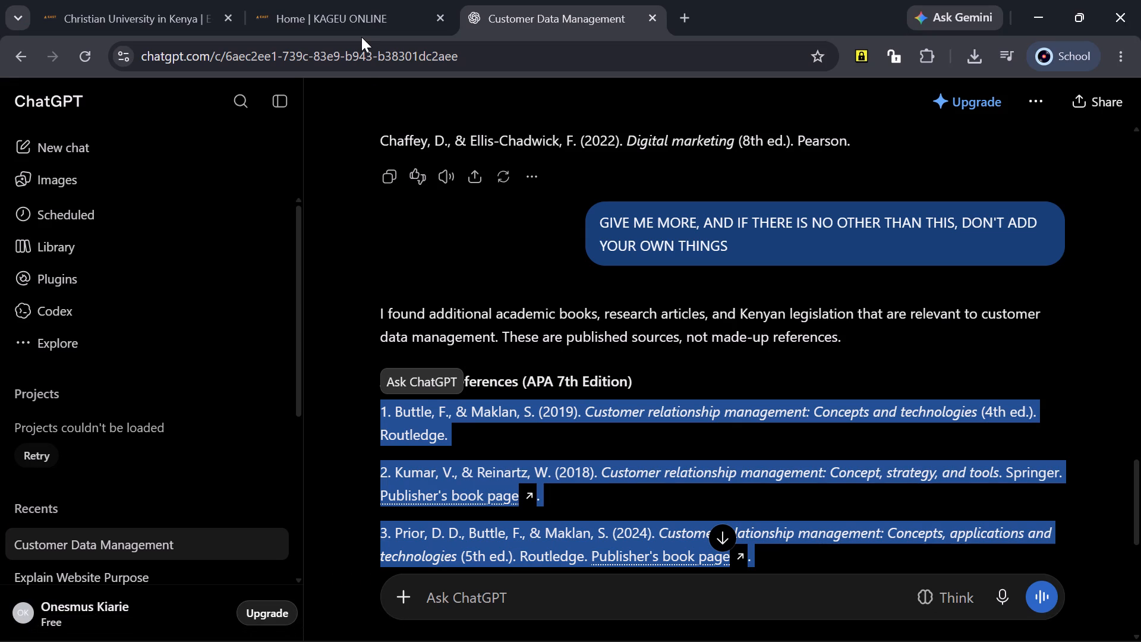
left_click(352, 13)
scroll(379, 200, "up", 1)
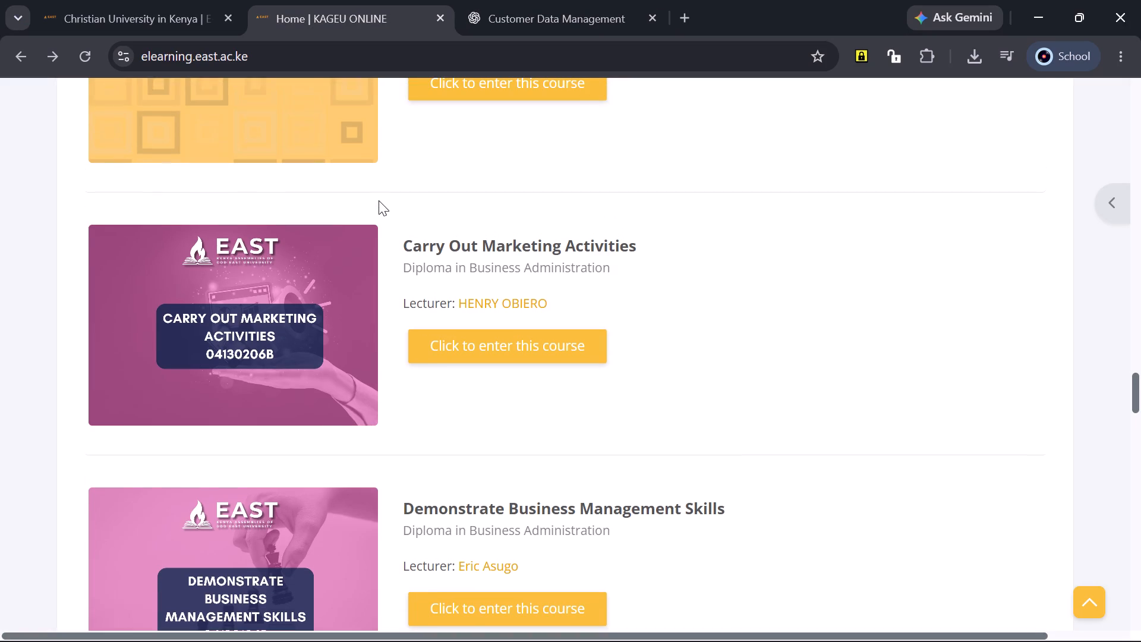
scroll(379, 200, "up", 1)
left_click_drag(644, 251, 473, 246)
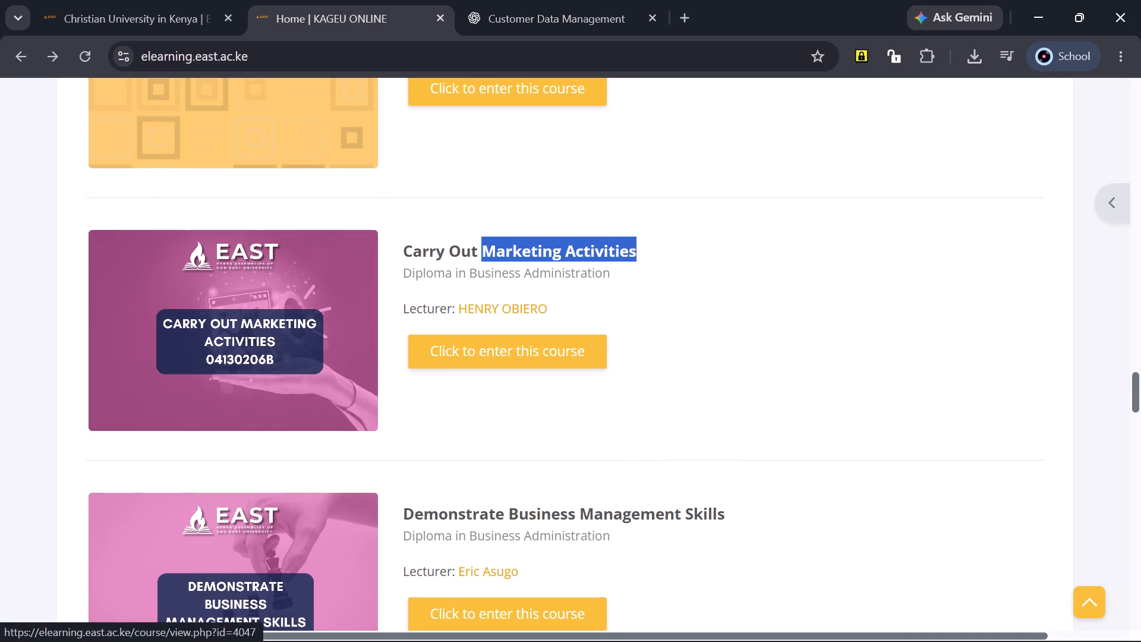
left_click_drag(473, 246, 399, 248)
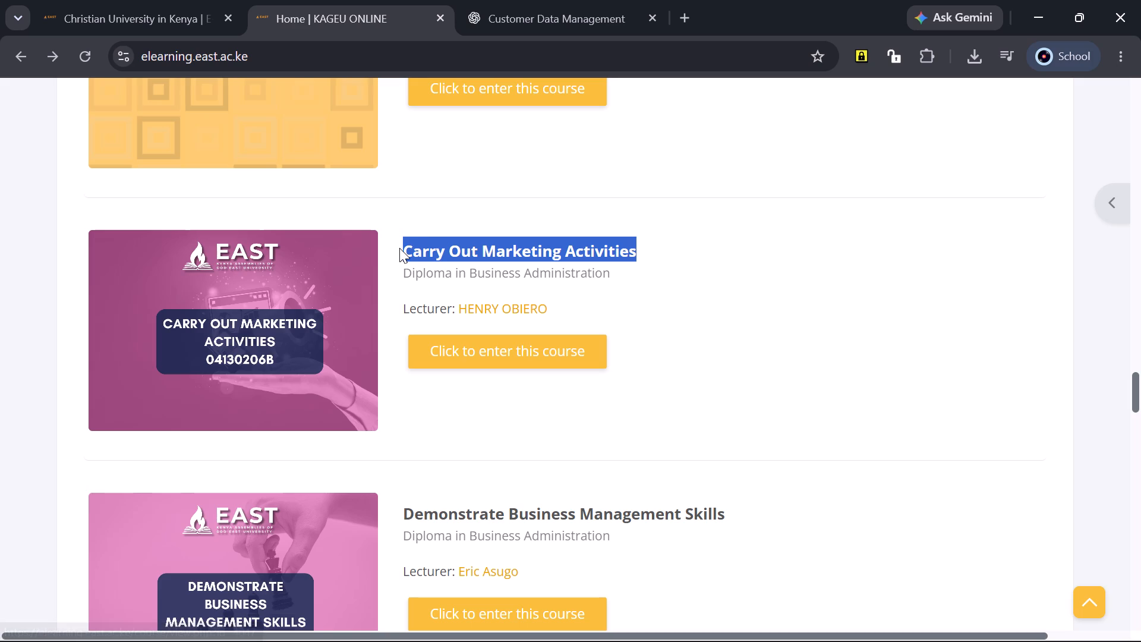
key("ctrl+c")
Switch back to the unsaved Word assignment and review it from the reference list up to the cover page.
left_click(549, 4)
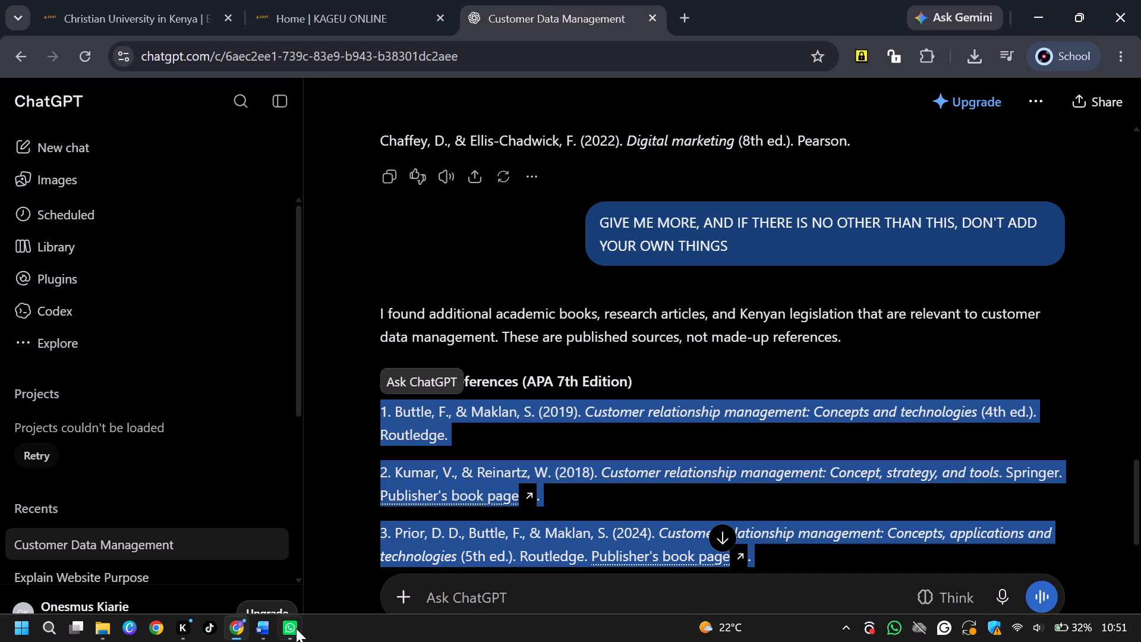
left_click(269, 627)
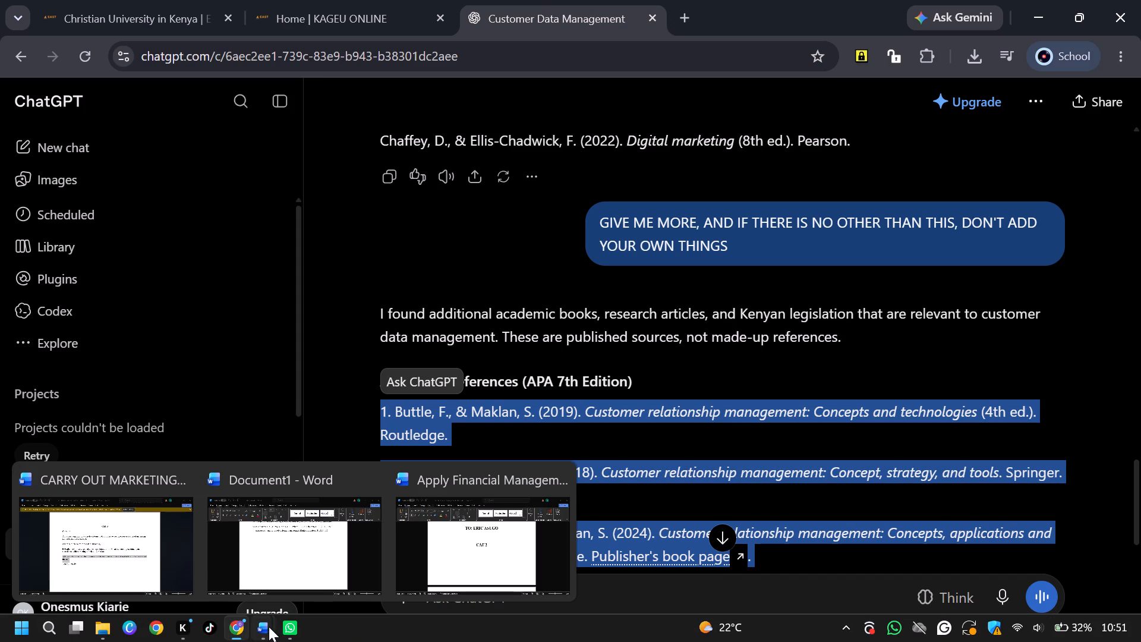
left_click(269, 627)
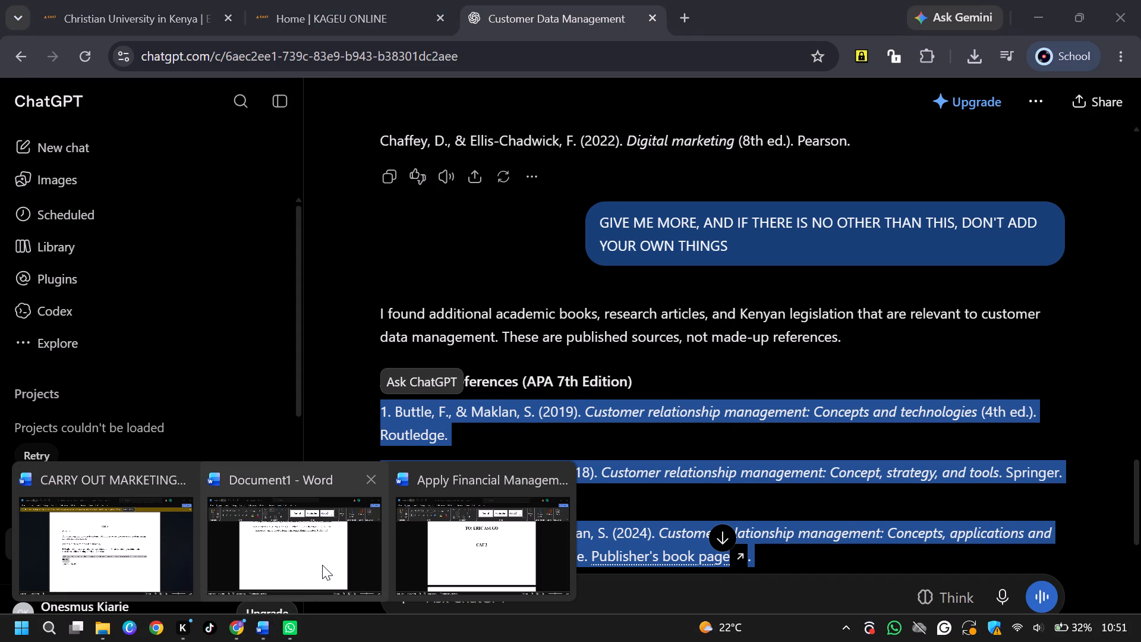
left_click(324, 561)
scroll(488, 426, "up", 2)
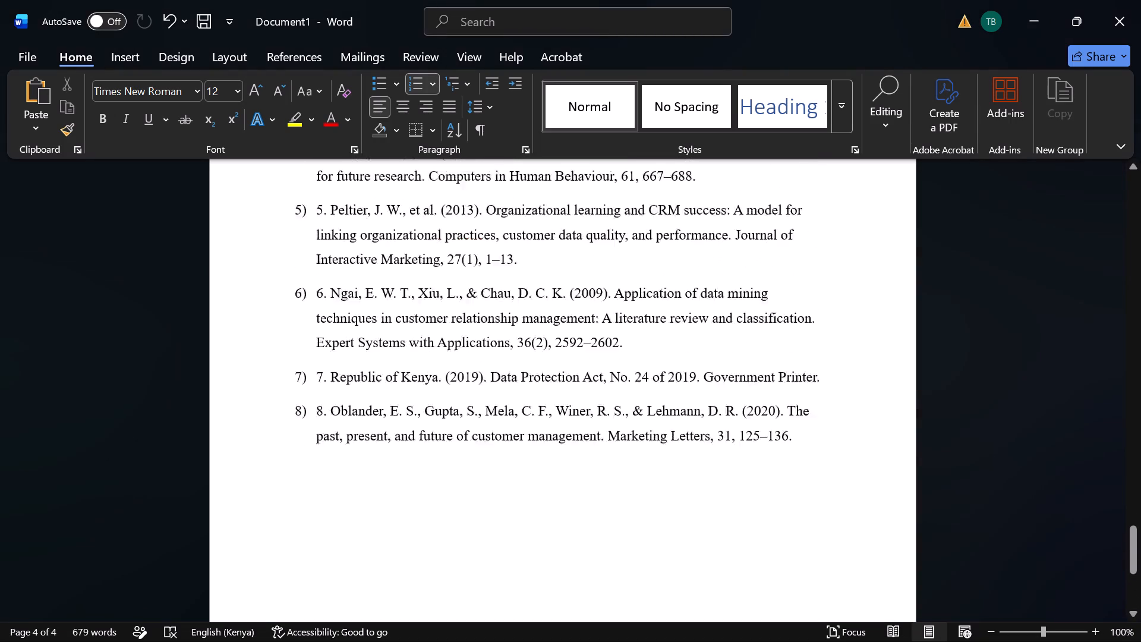
scroll(488, 426, "up", 4)
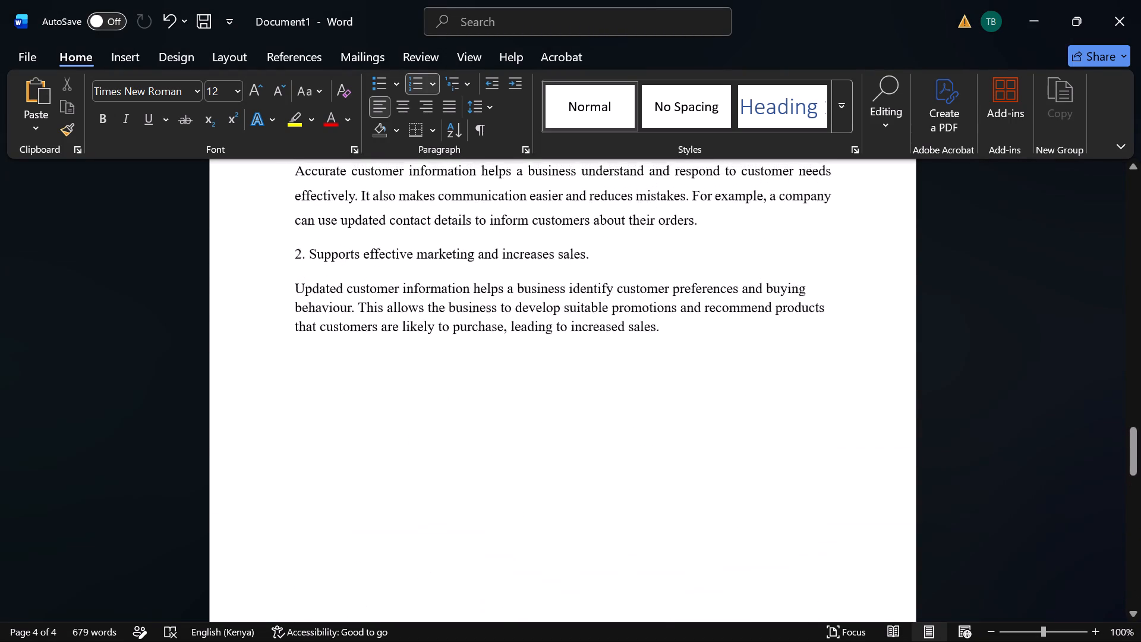
scroll(488, 426, "up", 3)
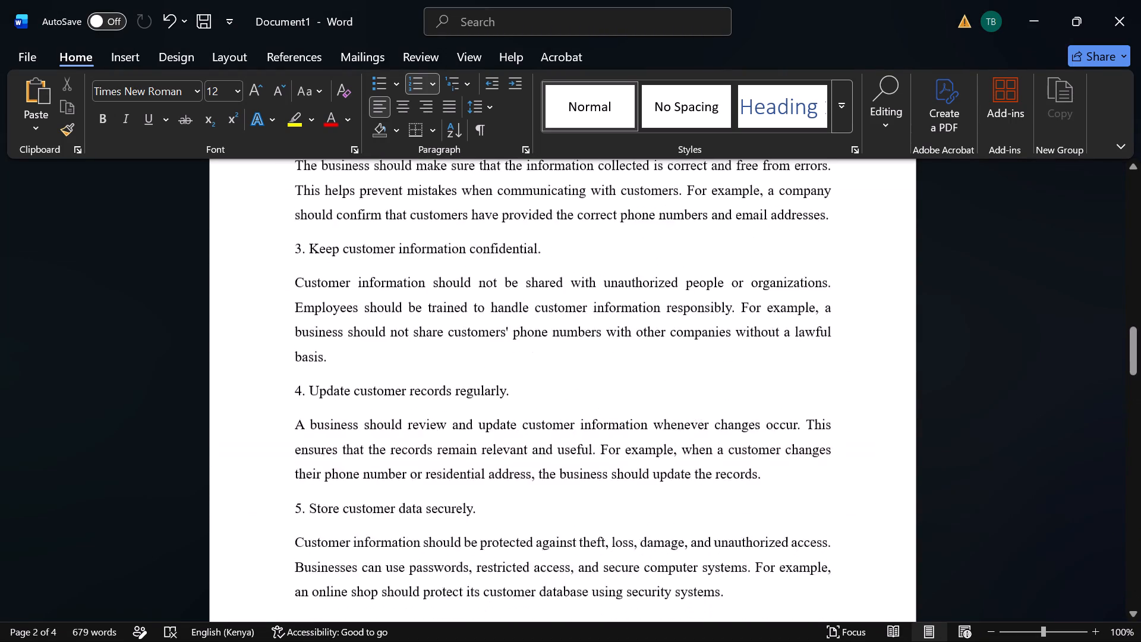
scroll(488, 426, "up", 6)
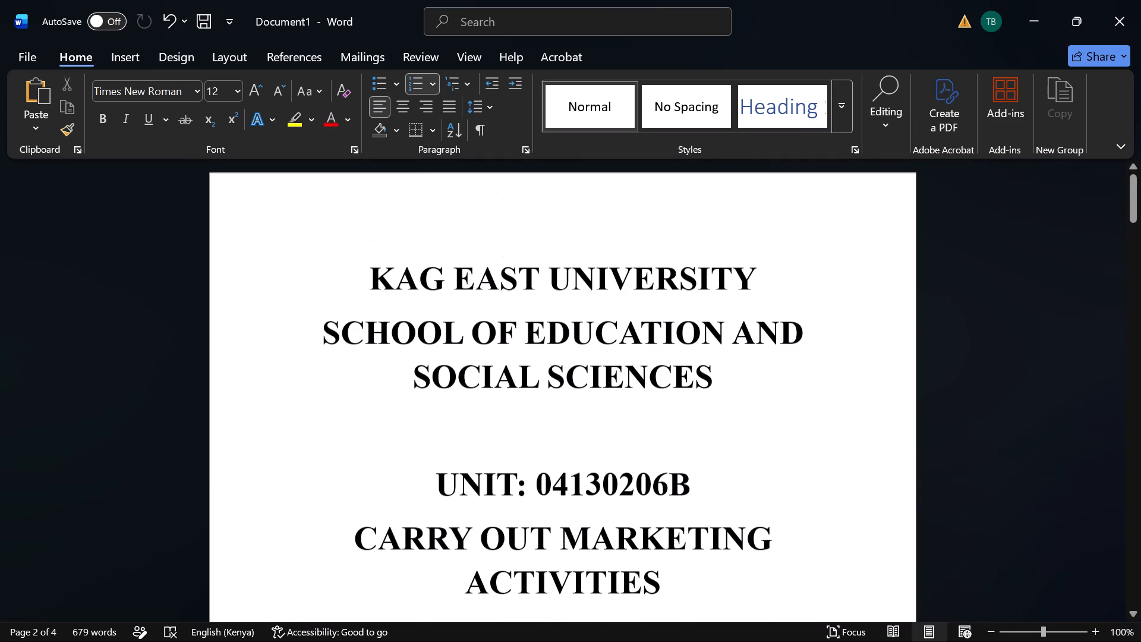
Start saving the assignment to the Desktop folder as a Word document named "Carry Out Marketing Activities CAT3.".
left_click(27, 50)
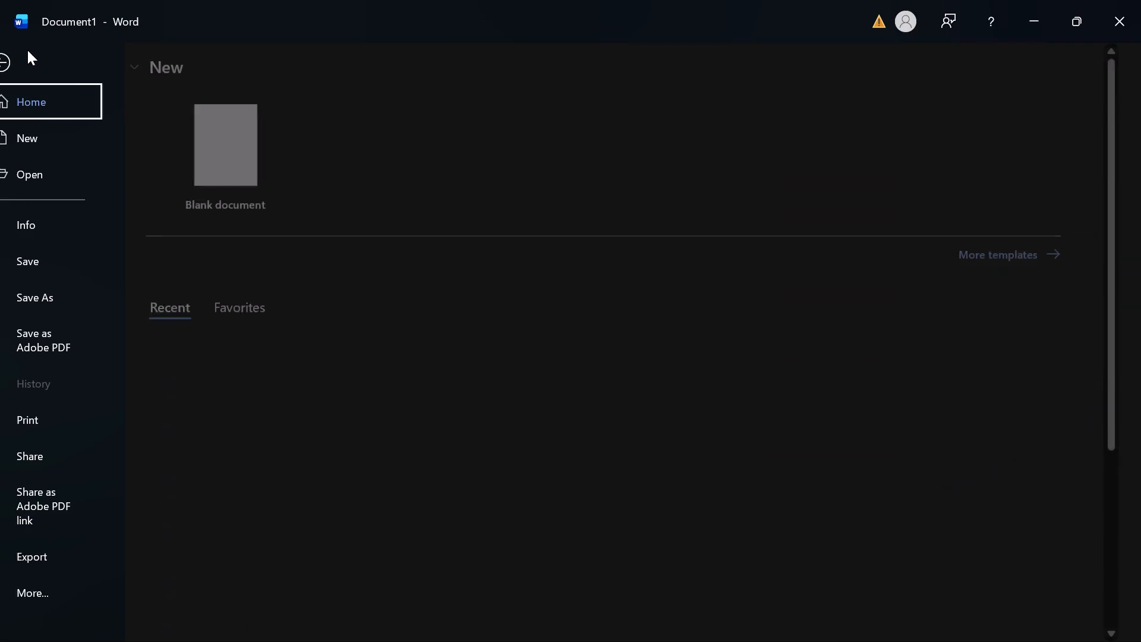
left_click(69, 288)
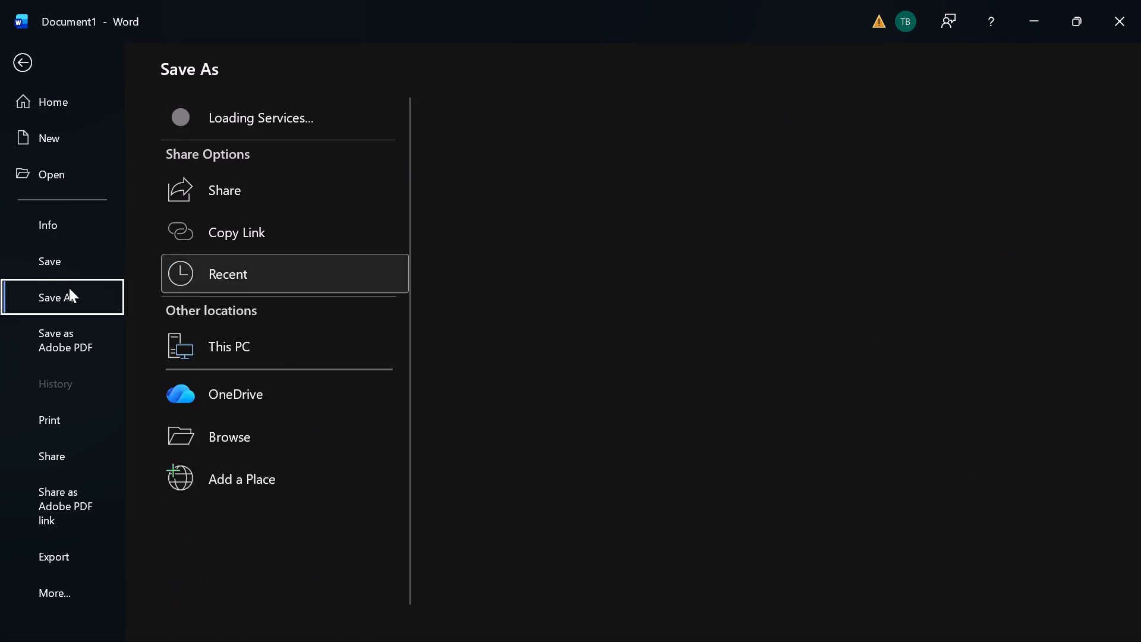
left_click(304, 355)
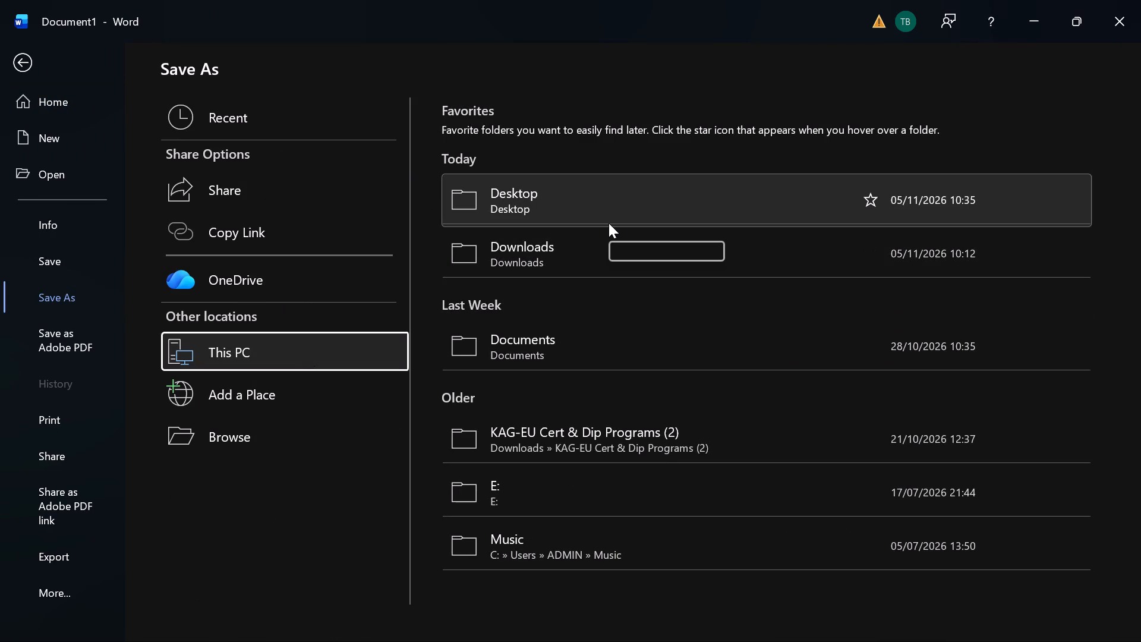
left_click(609, 223)
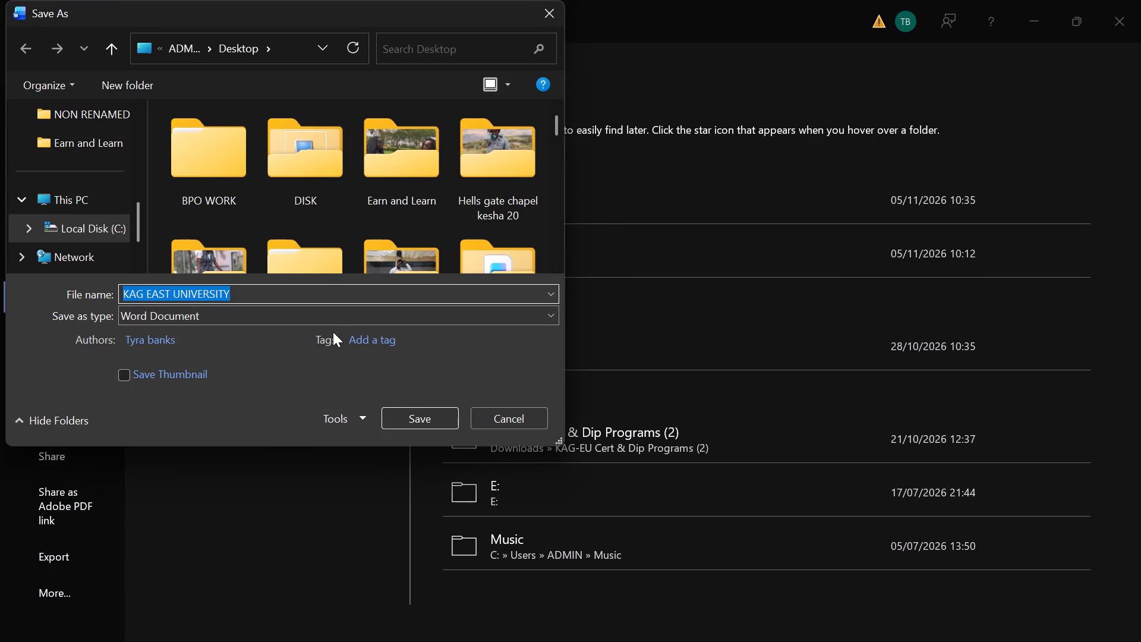
key("ctrl+v")
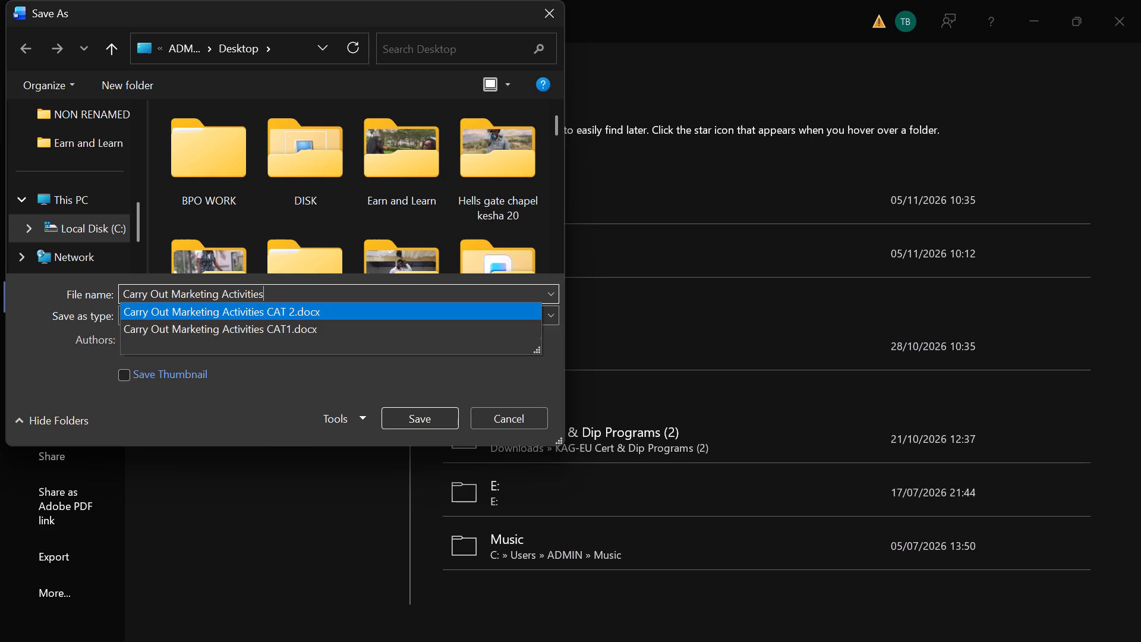
left_click_drag(275, 295, 122, 292)
left_click(297, 291)
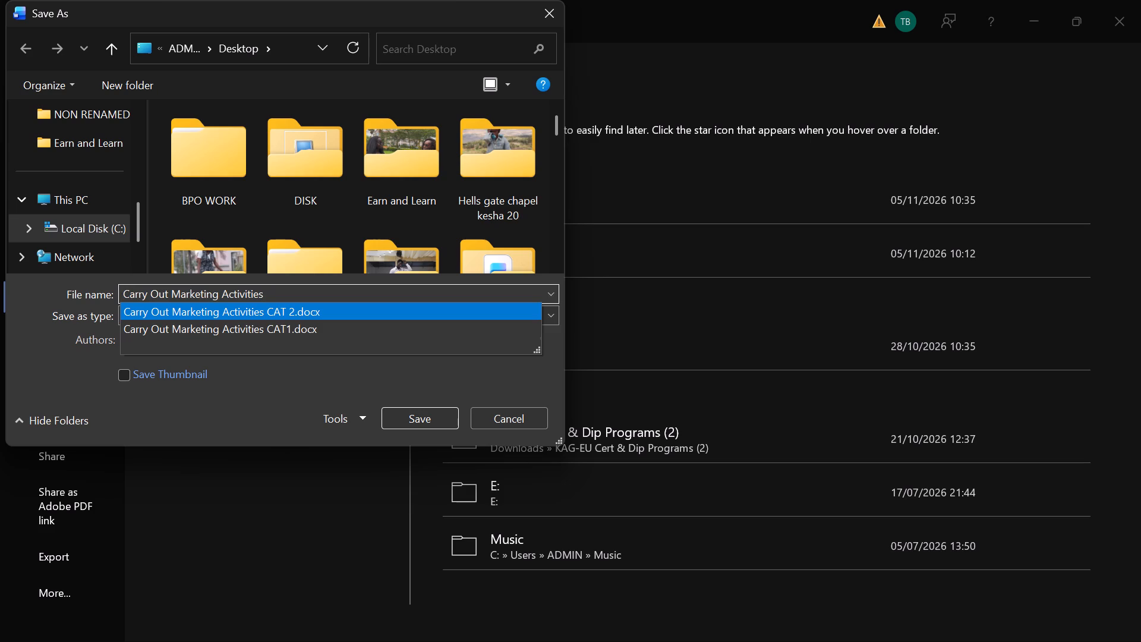
left_click(297, 291)
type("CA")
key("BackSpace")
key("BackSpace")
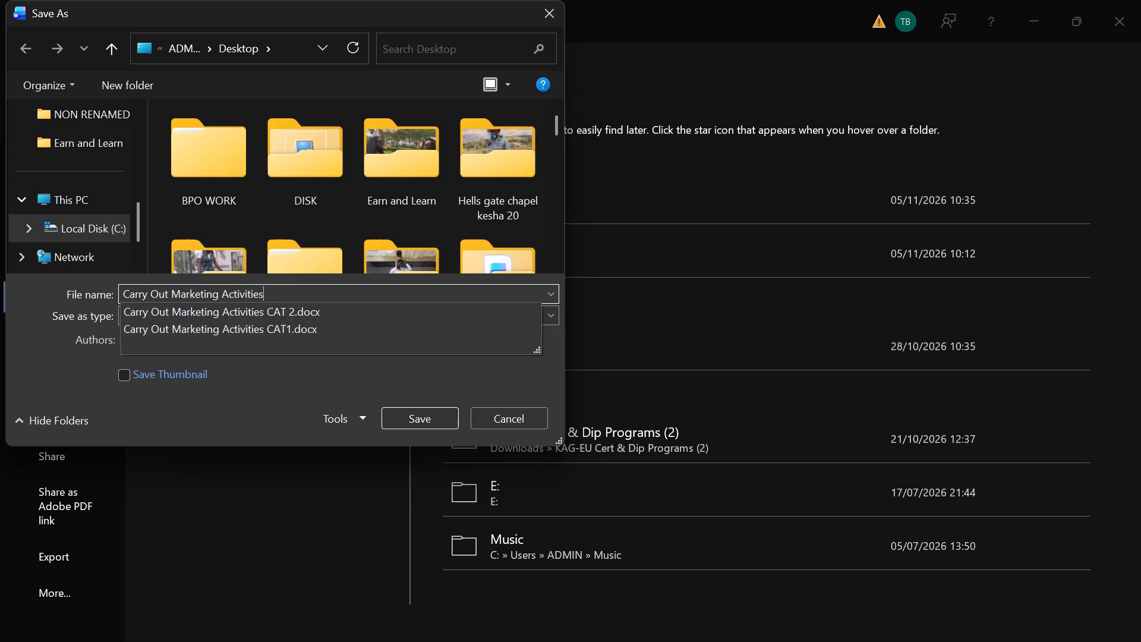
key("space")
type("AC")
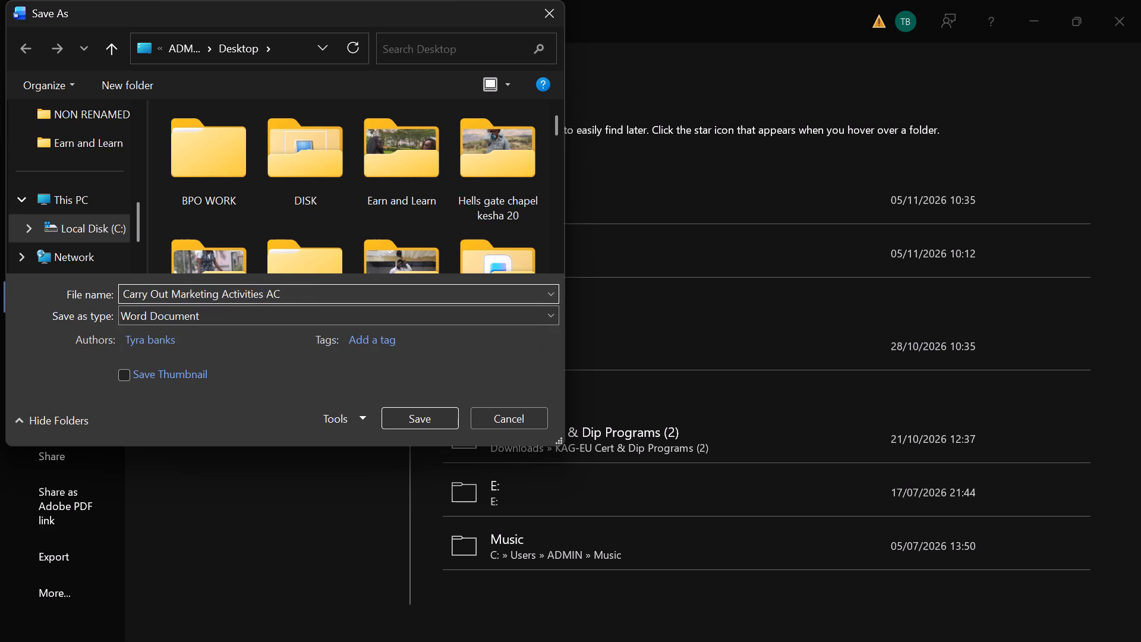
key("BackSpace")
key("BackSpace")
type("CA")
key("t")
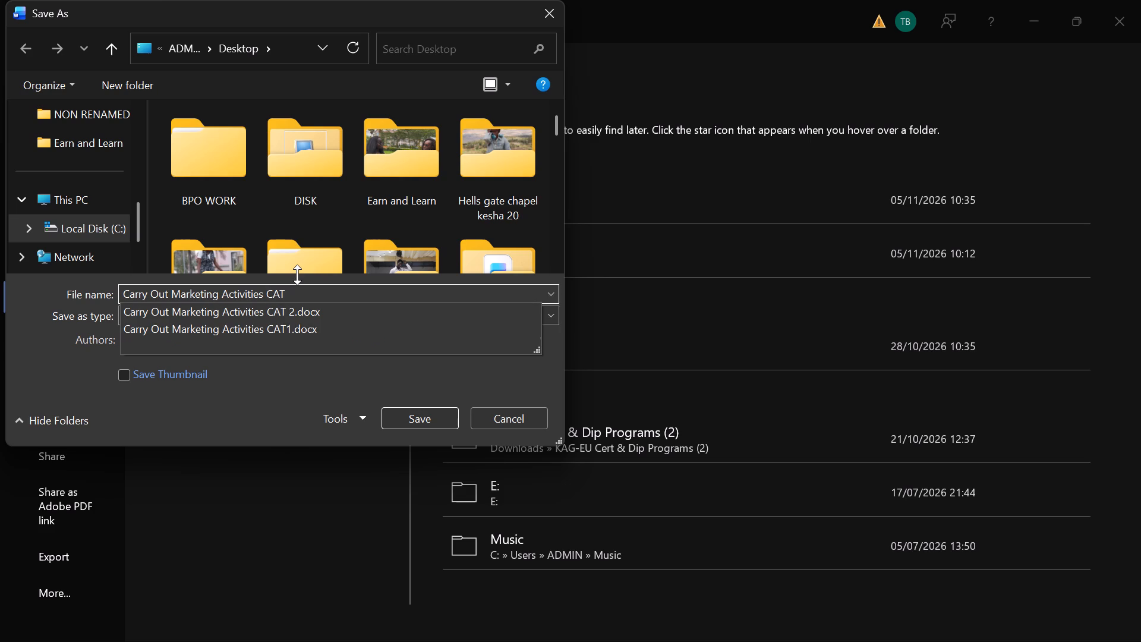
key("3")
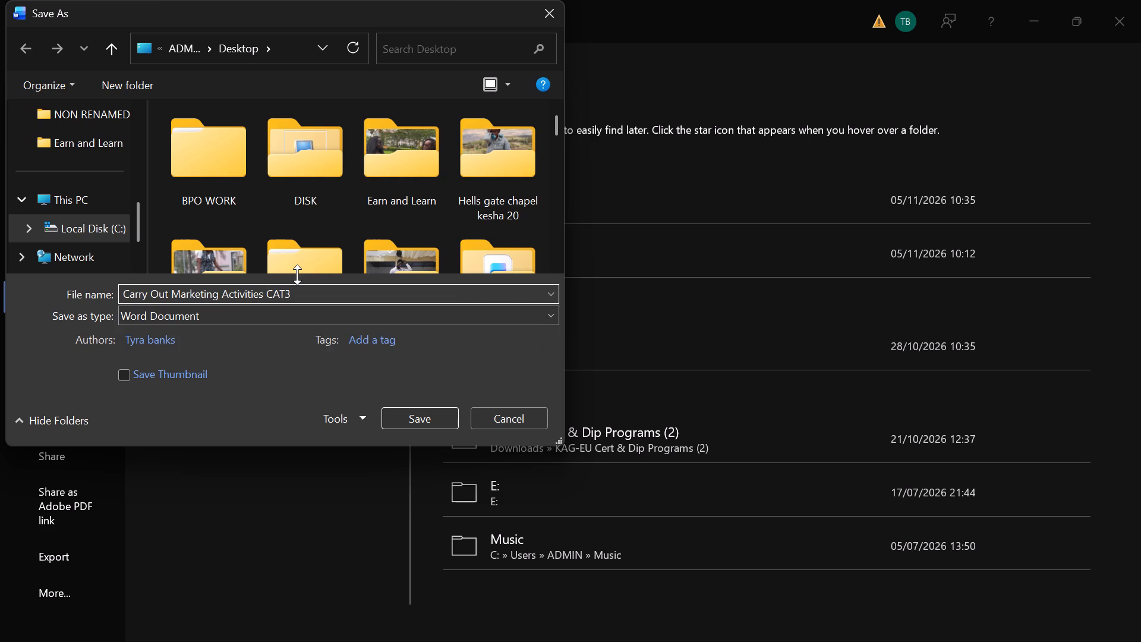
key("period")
left_click_drag(262, 296, 232, 294)
left_click_drag(232, 294, 119, 296)
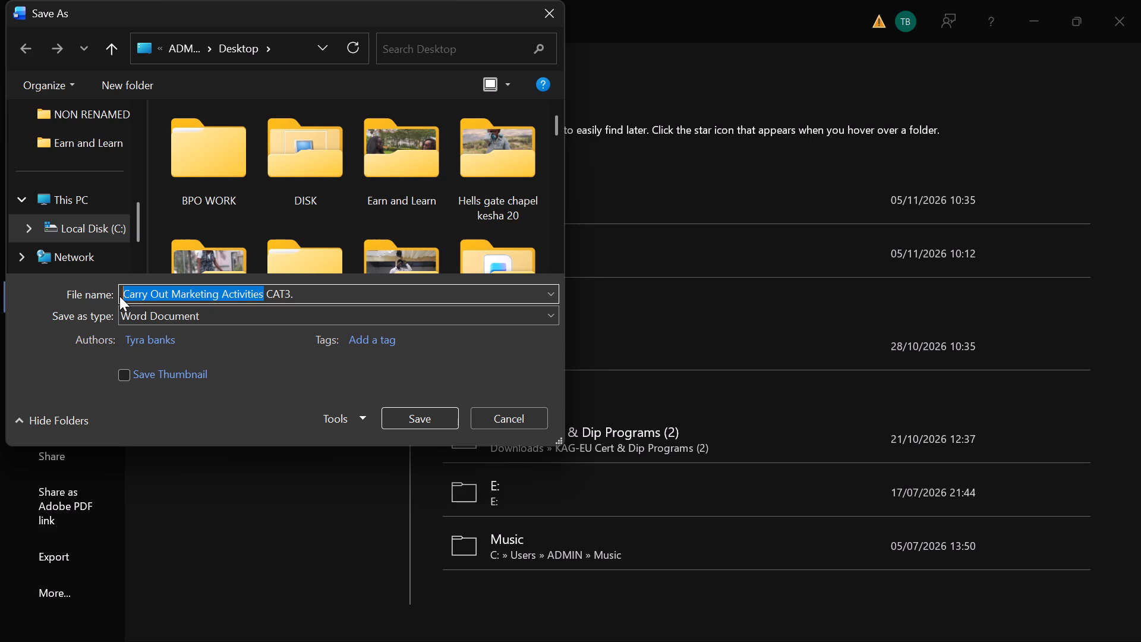
Enable the Save Thumbnail option and save the assignment file.
left_click(146, 375)
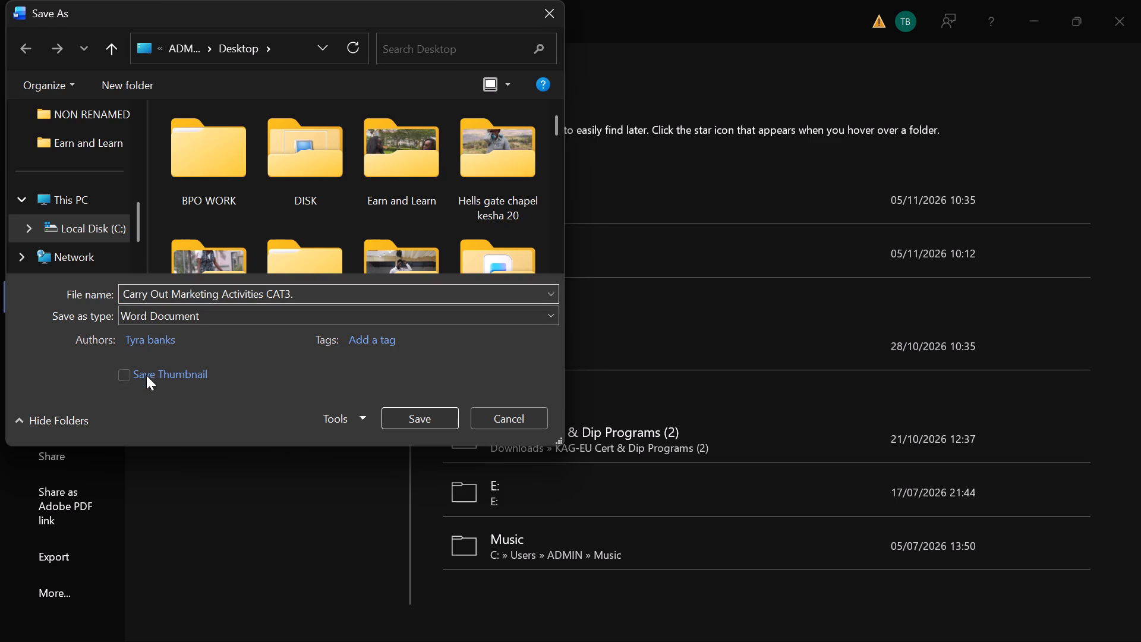
left_click(174, 352)
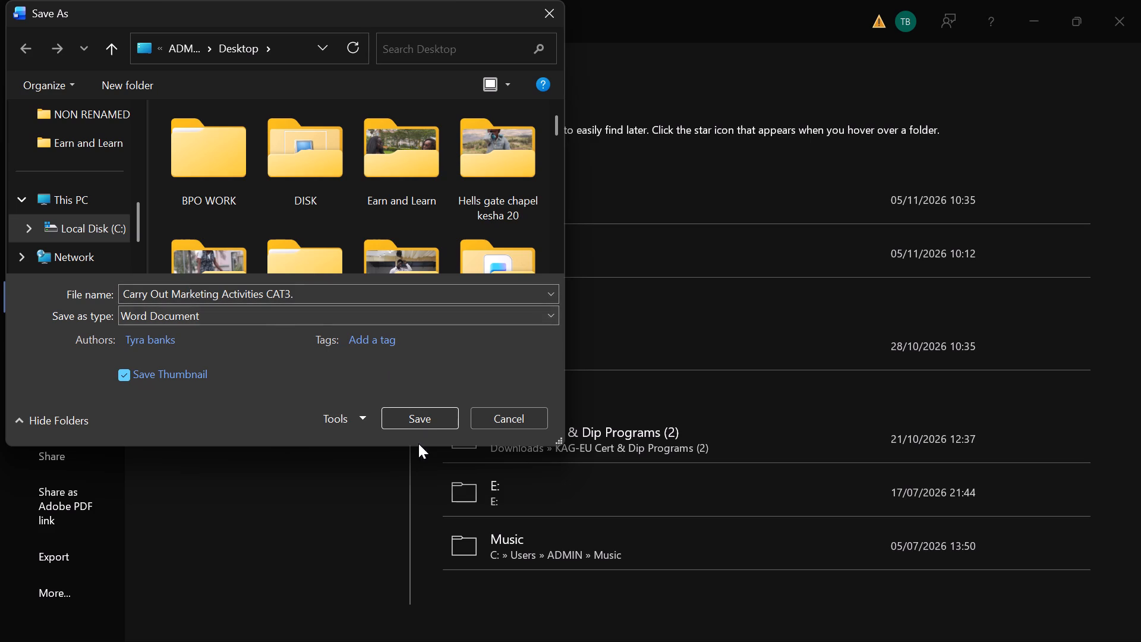
left_click(428, 419)
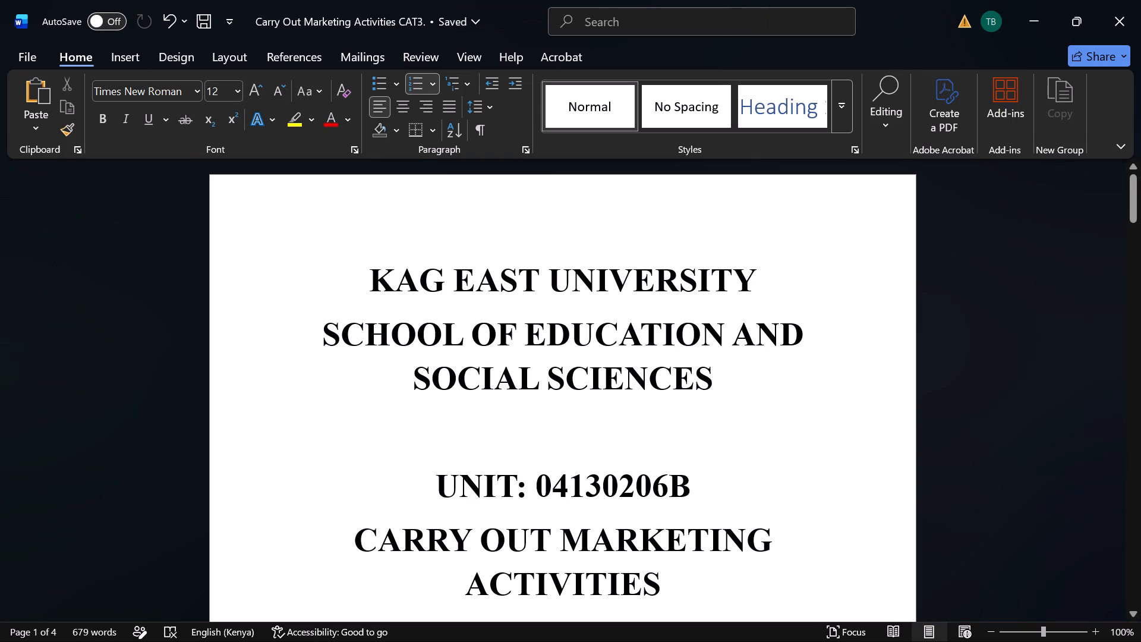
Check the saved assignment through to the last reference and close the document.
scroll(598, 452, "down", 3)
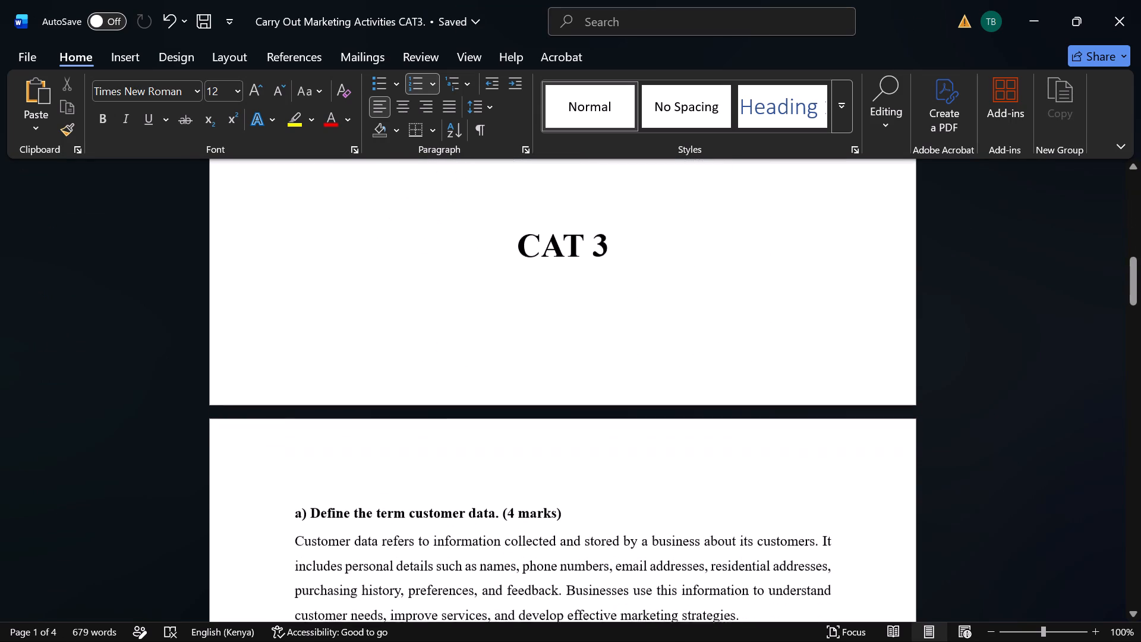
scroll(598, 452, "down", 7)
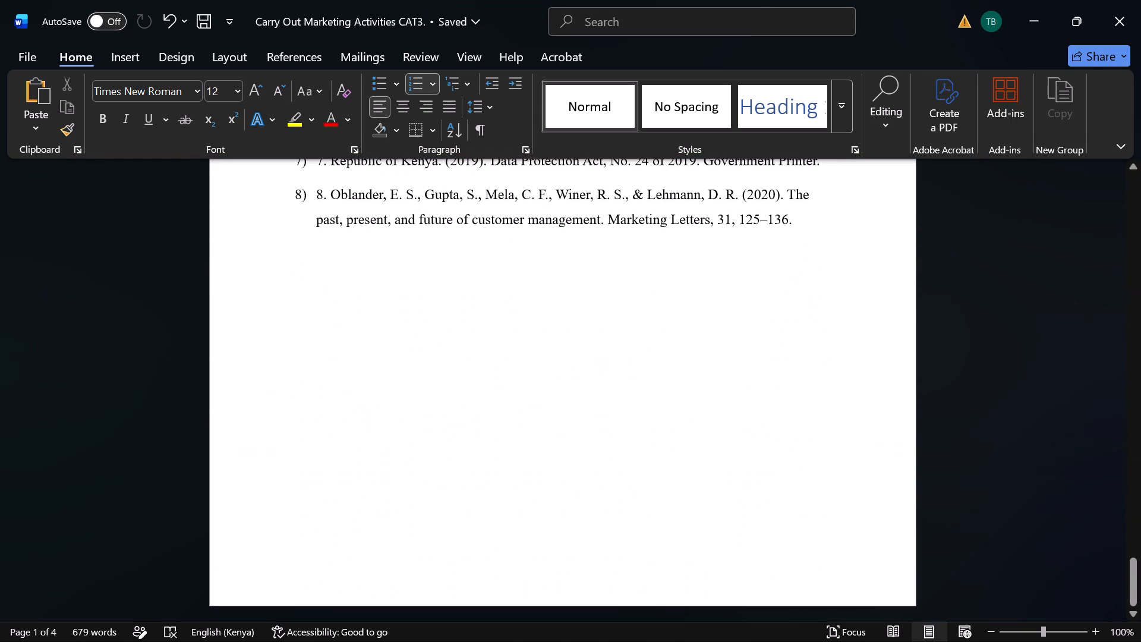
scroll(598, 452, "down", 4)
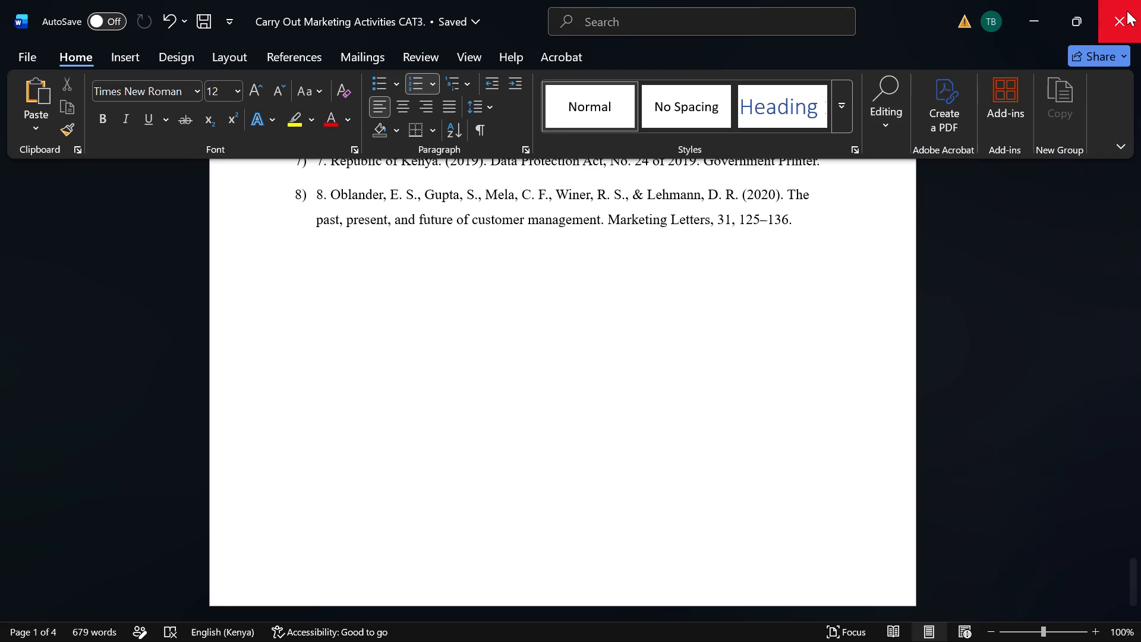
left_click(1127, 11)
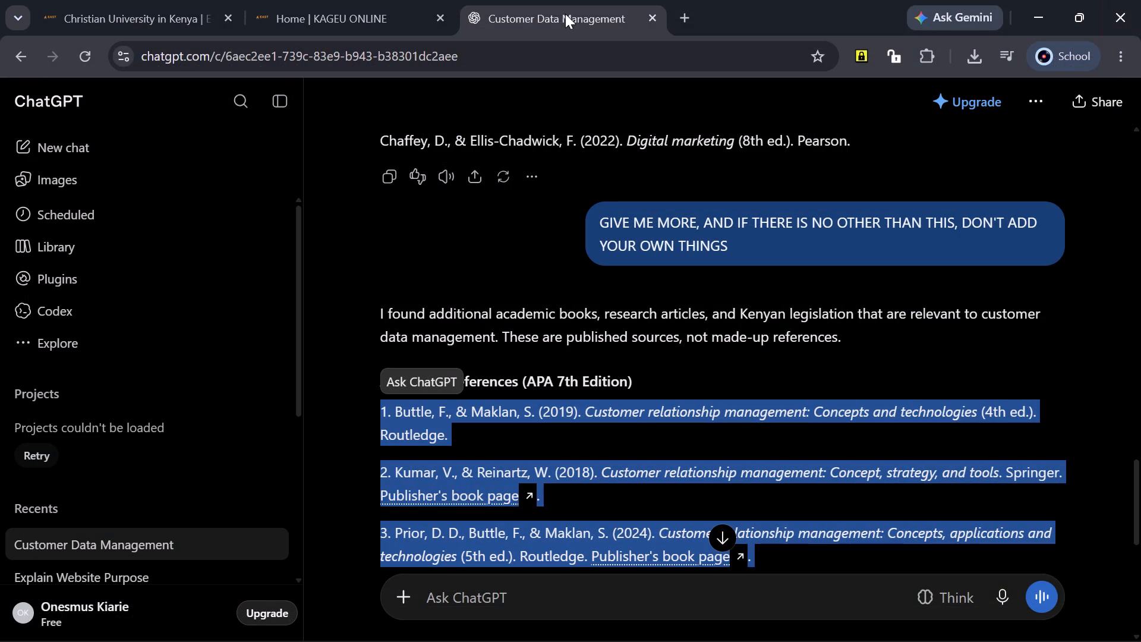
On the KAGEU ONLINE site in Chrome, enter the Carry Out Marketing Activities course and open the CAT 3 assignment.
left_click(352, 7)
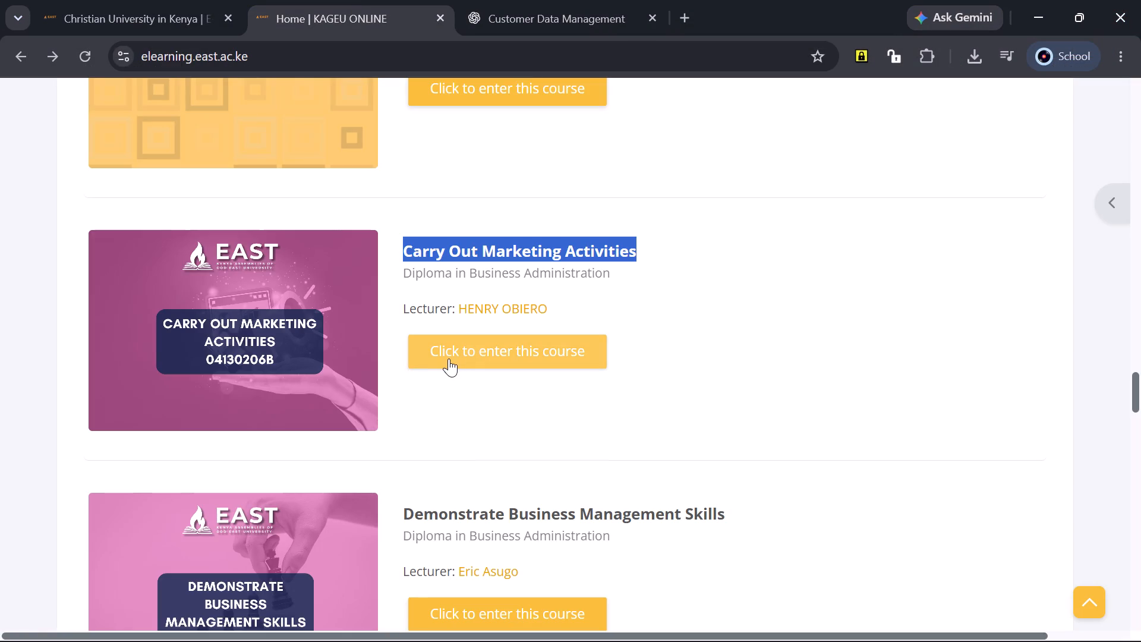
left_click(449, 358)
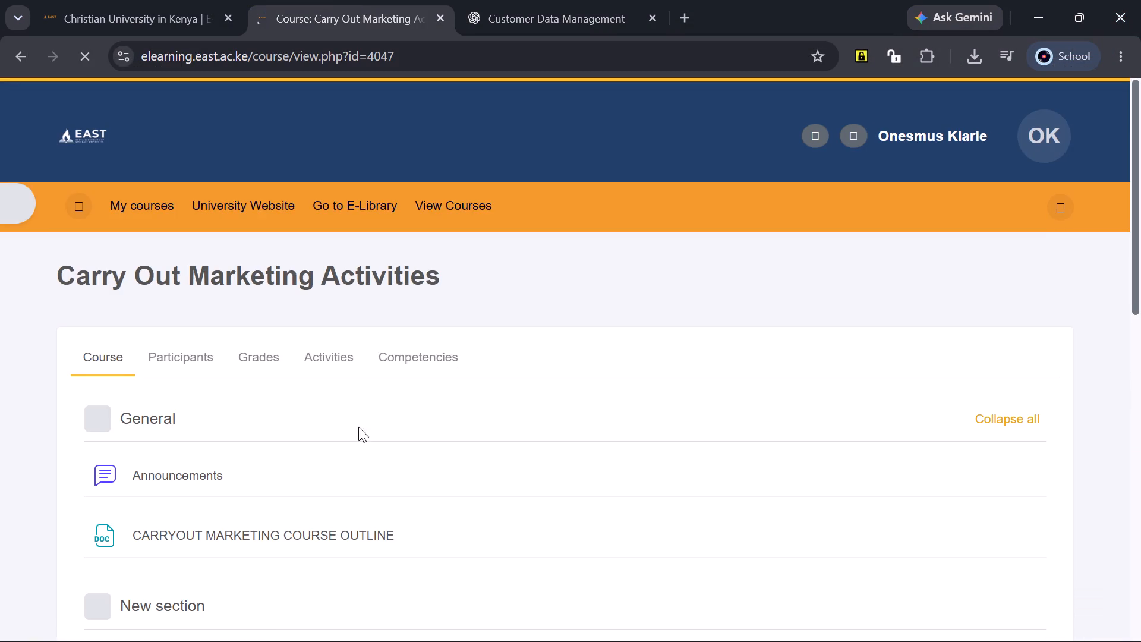
scroll(338, 443, "down", 10)
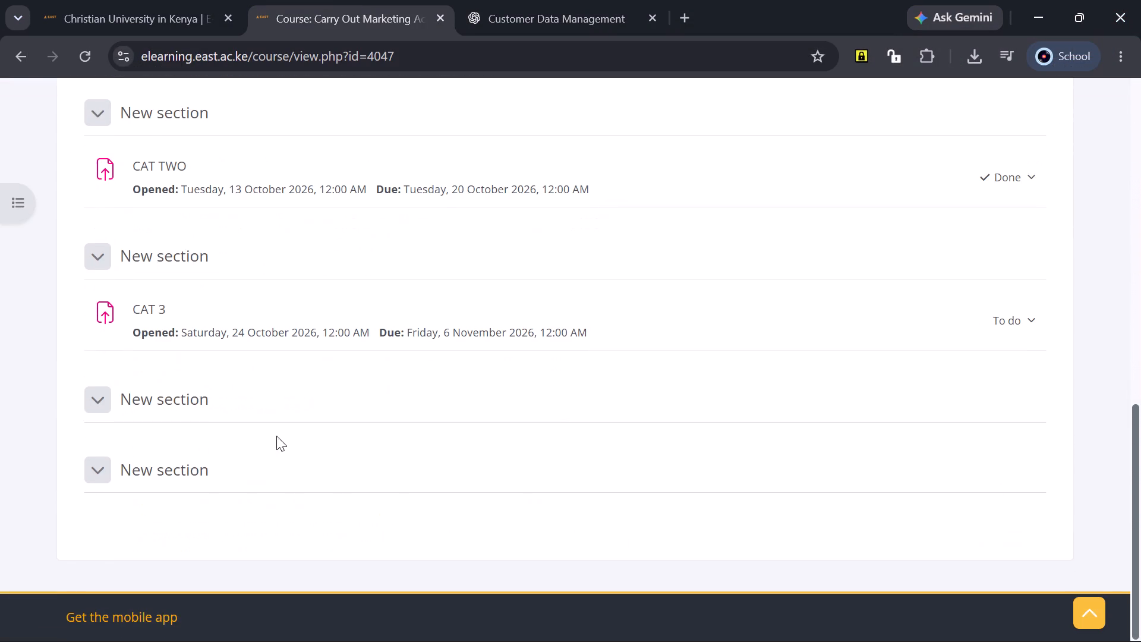
left_click(163, 312)
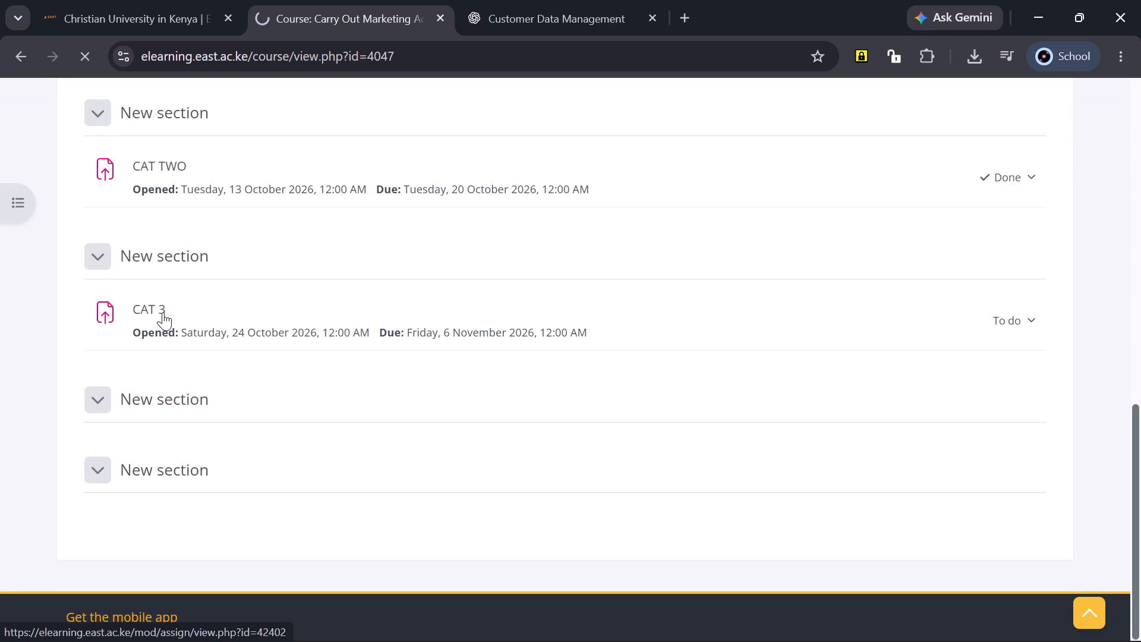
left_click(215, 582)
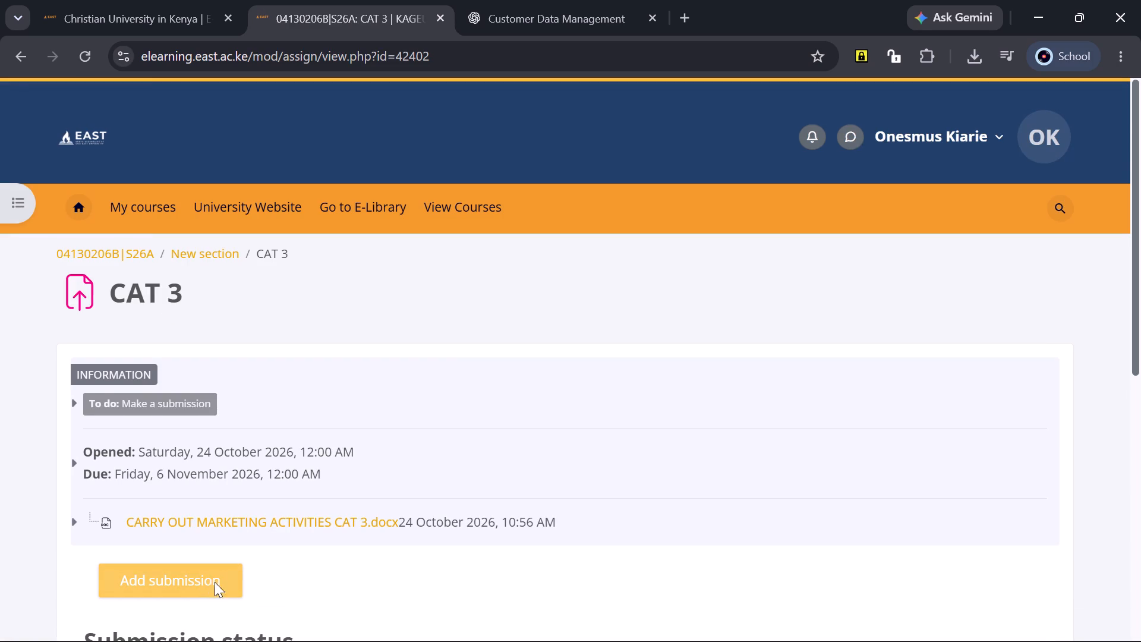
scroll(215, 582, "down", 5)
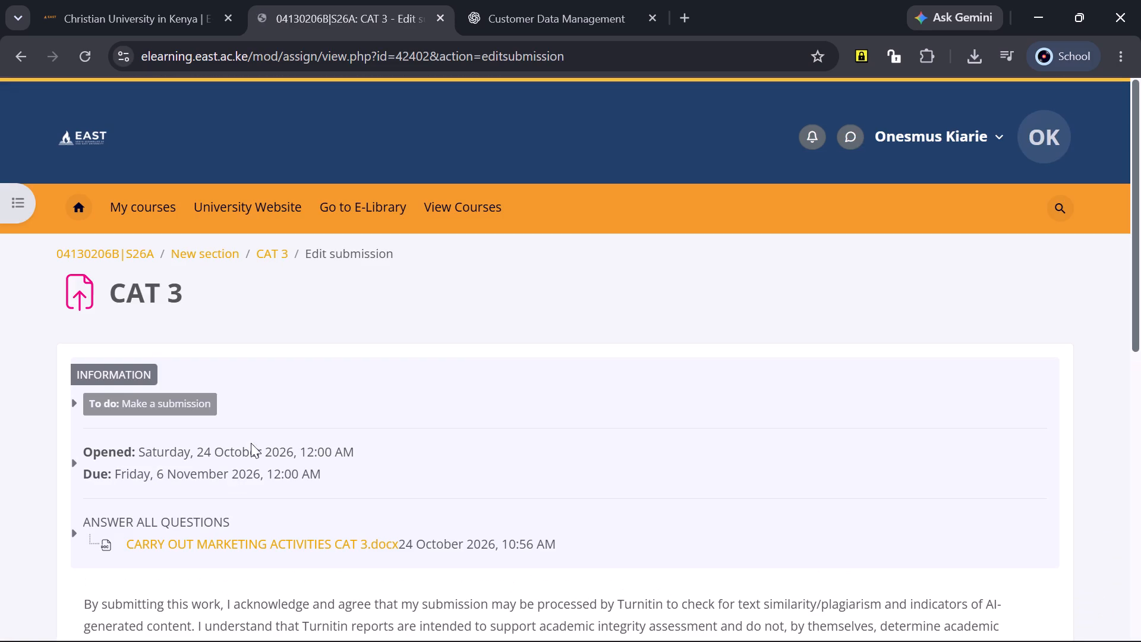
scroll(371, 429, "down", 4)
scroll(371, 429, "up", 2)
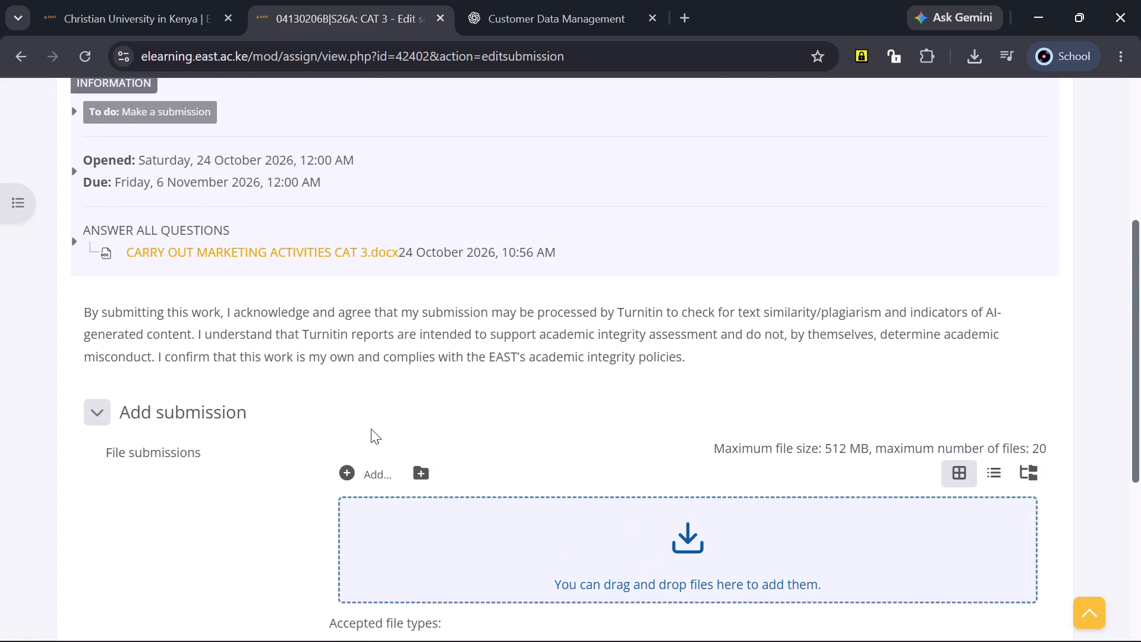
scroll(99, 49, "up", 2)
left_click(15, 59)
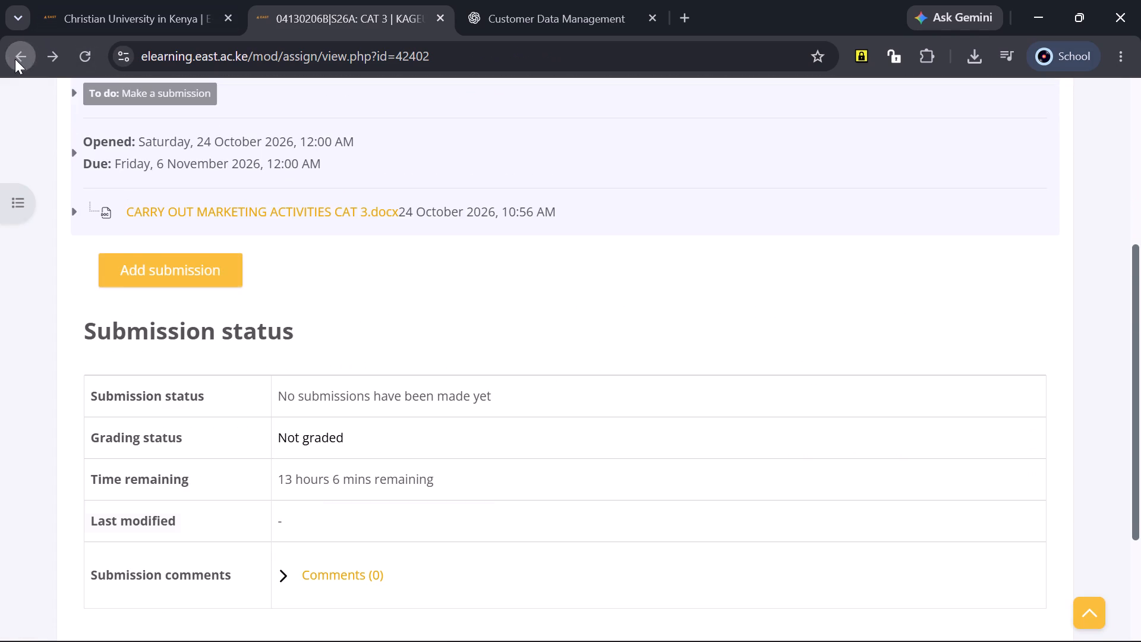
Start adding a submission for CAT 3 and choose the Carry Out Marketing Activities CAT3 document from the Desktop folder as the attachment.
scroll(266, 254, "right", 1)
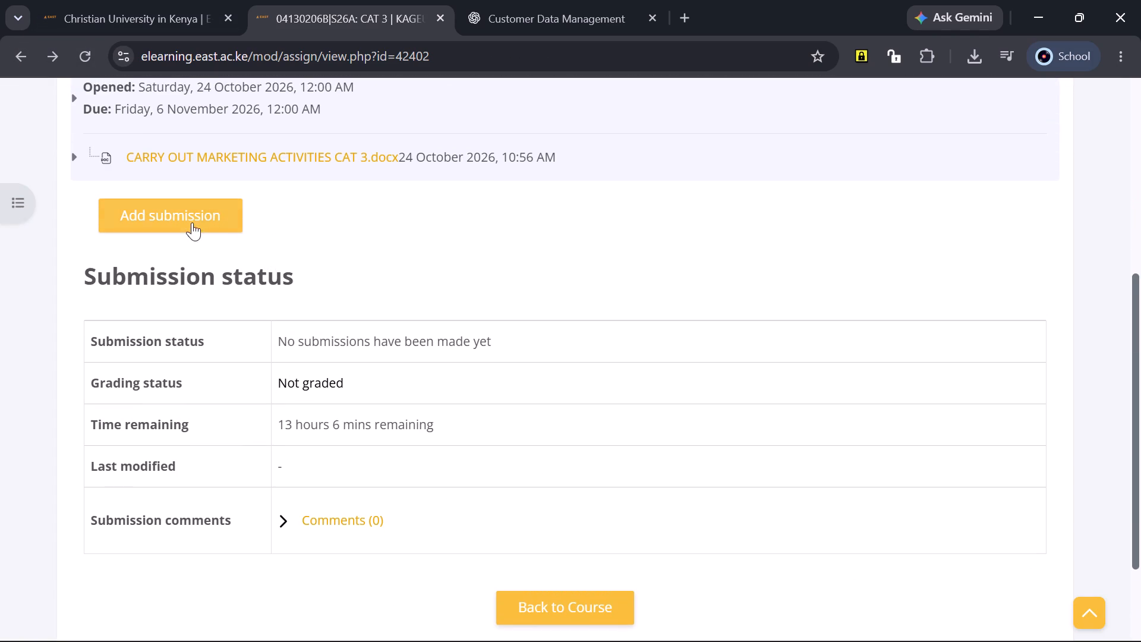
left_click(208, 204)
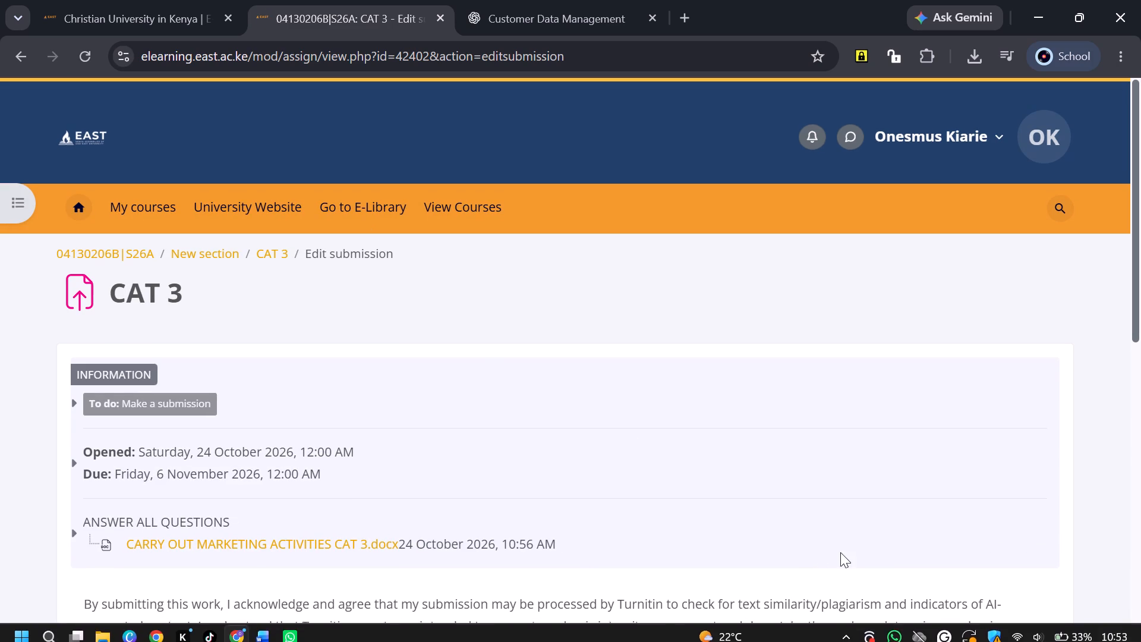
scroll(356, 461, "down", 3)
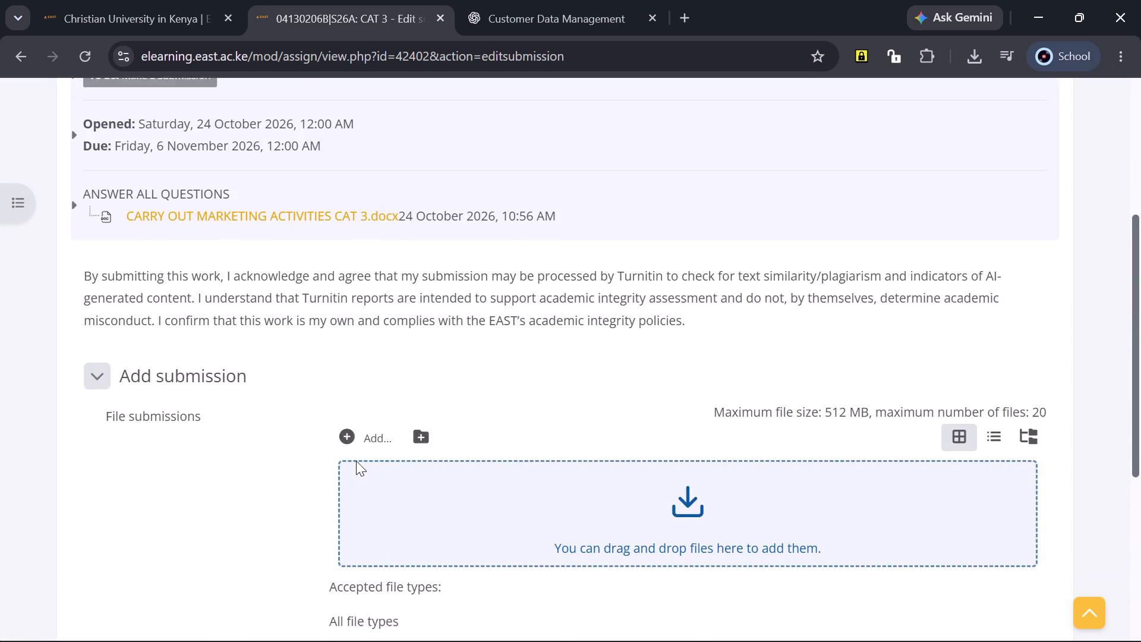
scroll(356, 461, "down", 1)
left_click(691, 311)
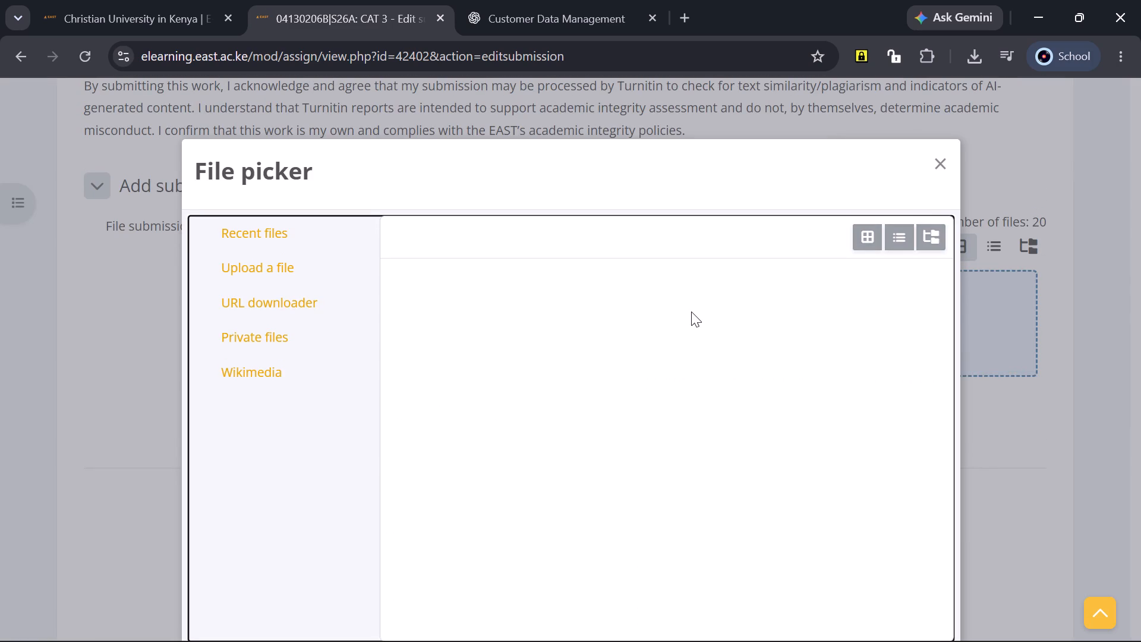
left_click(444, 334)
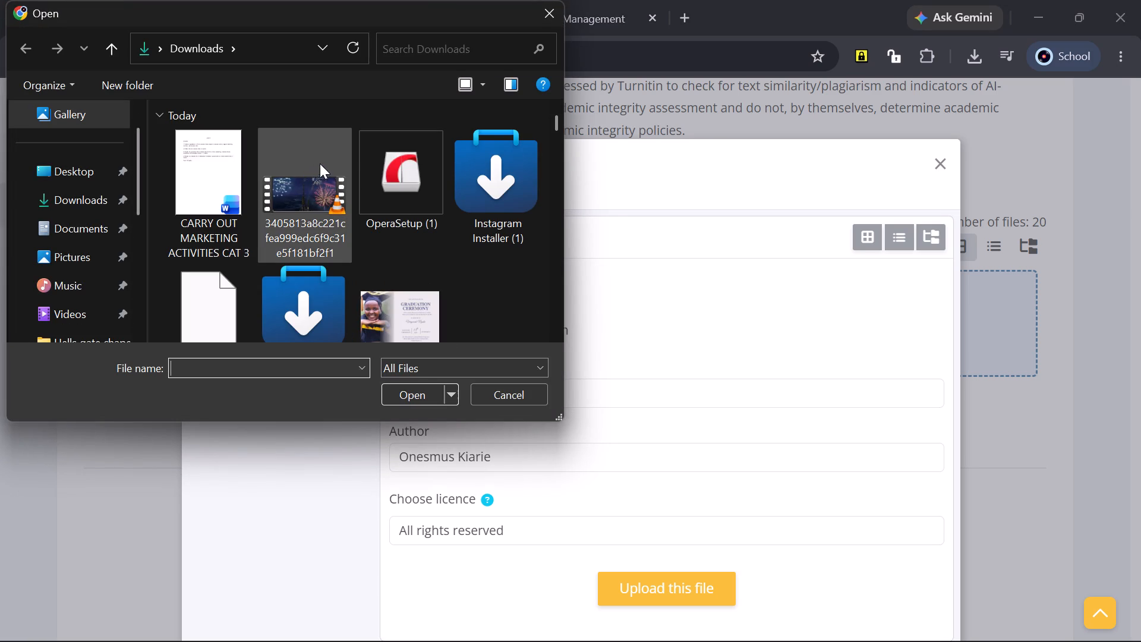
left_click(200, 191)
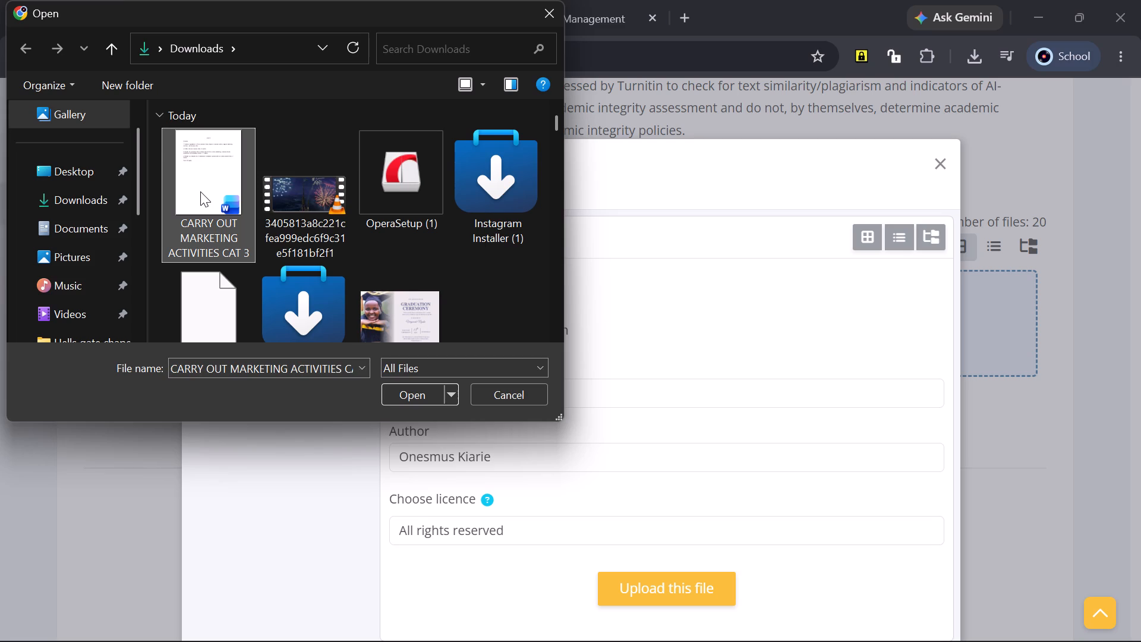
left_click(71, 180)
scroll(304, 198, "down", 1)
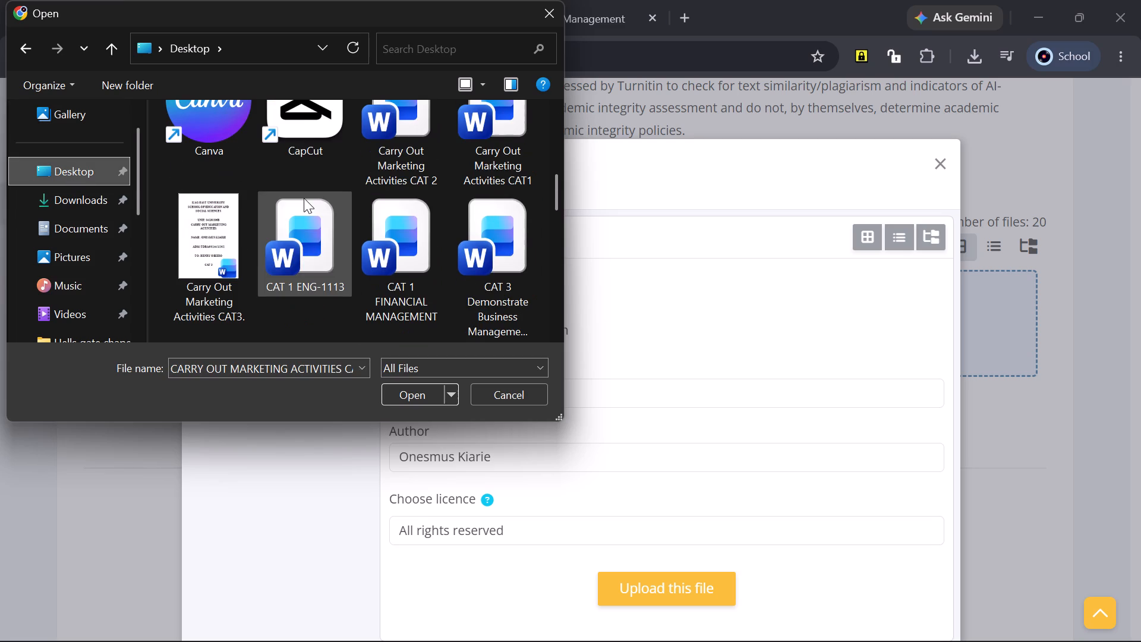
scroll(304, 198, "down", 1)
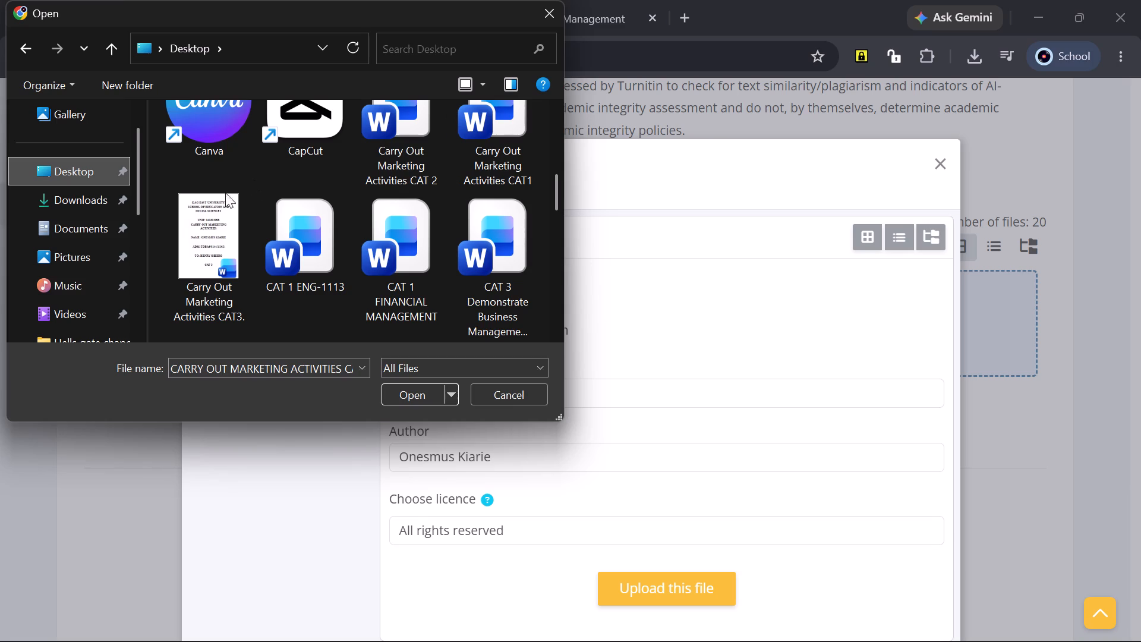
double_click(215, 259)
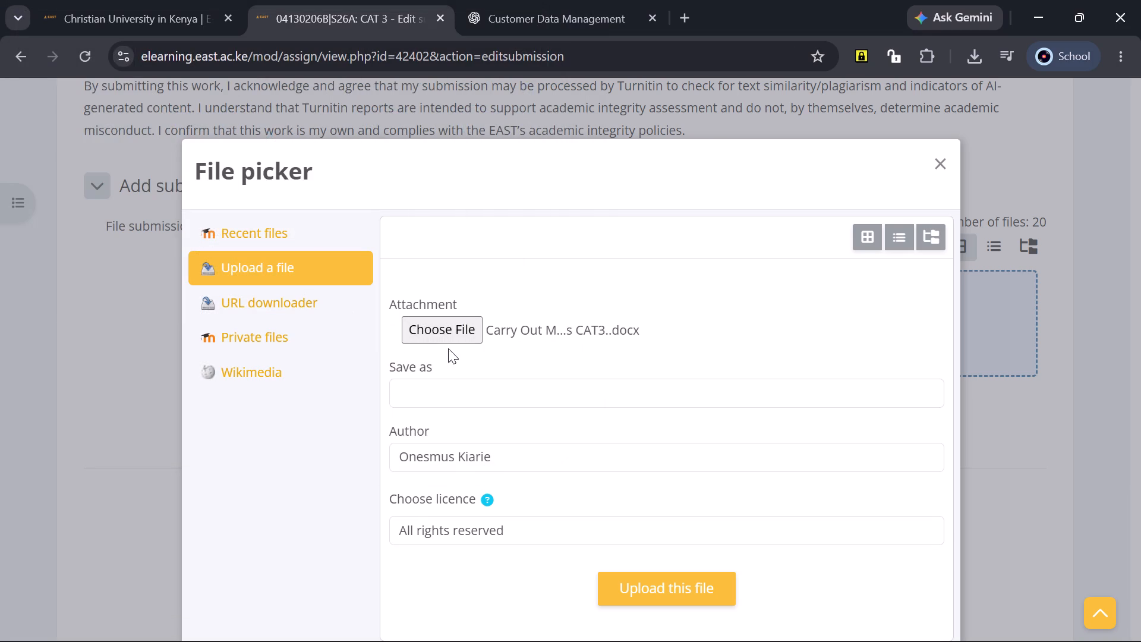
Set the attachment's save name to "CAT 3" and upload the file to the submission.
left_click(431, 379)
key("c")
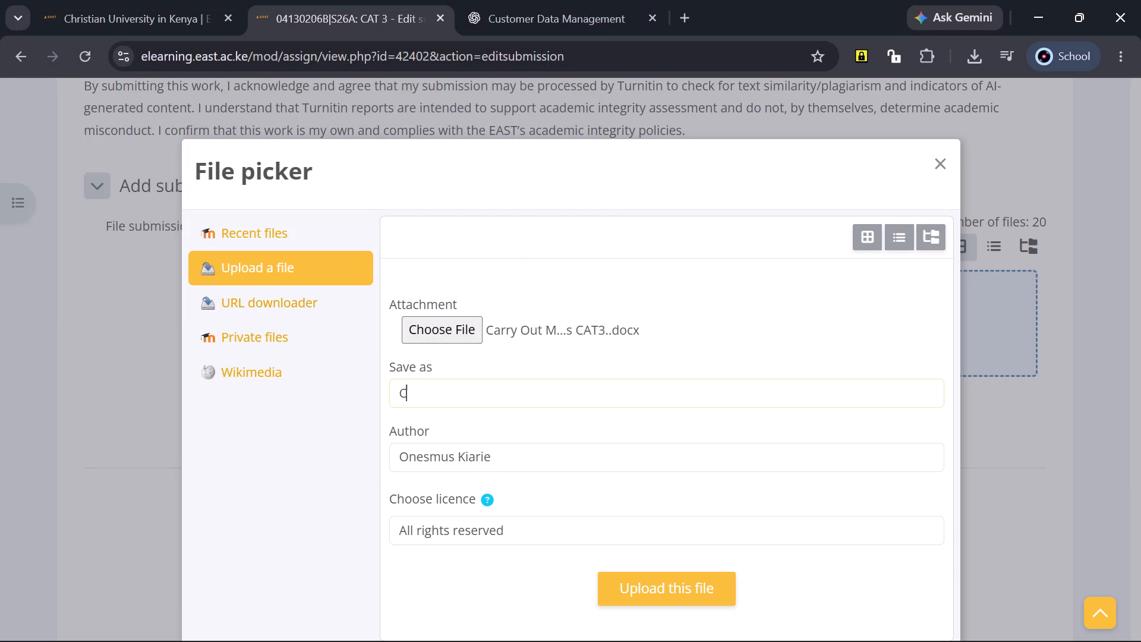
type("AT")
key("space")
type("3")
scroll(609, 539, "down", 1)
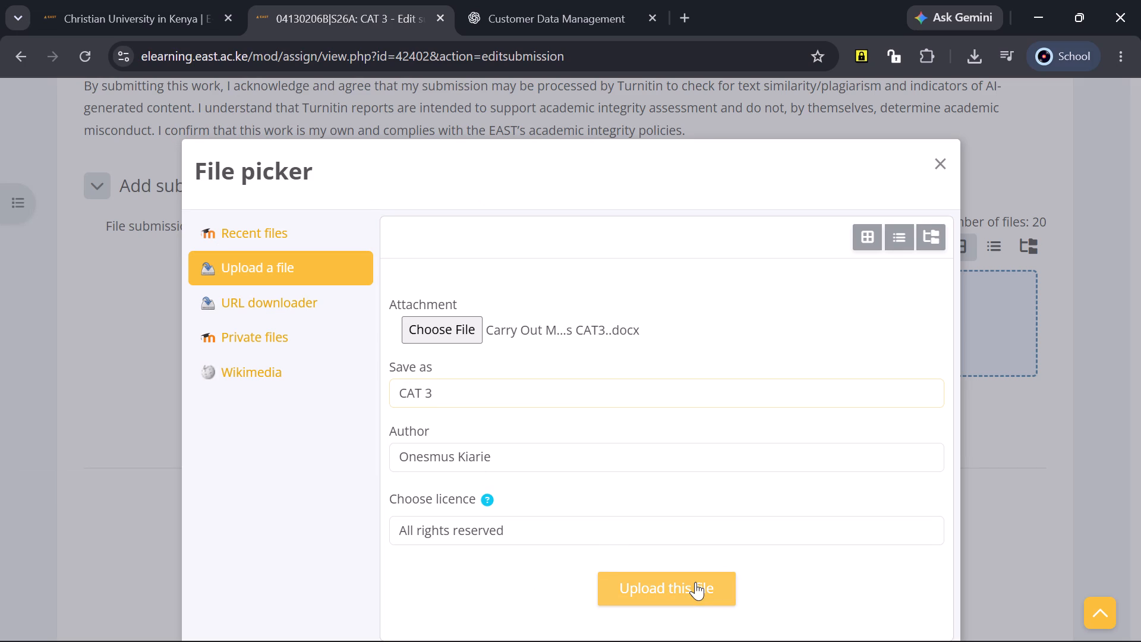
left_click(695, 582)
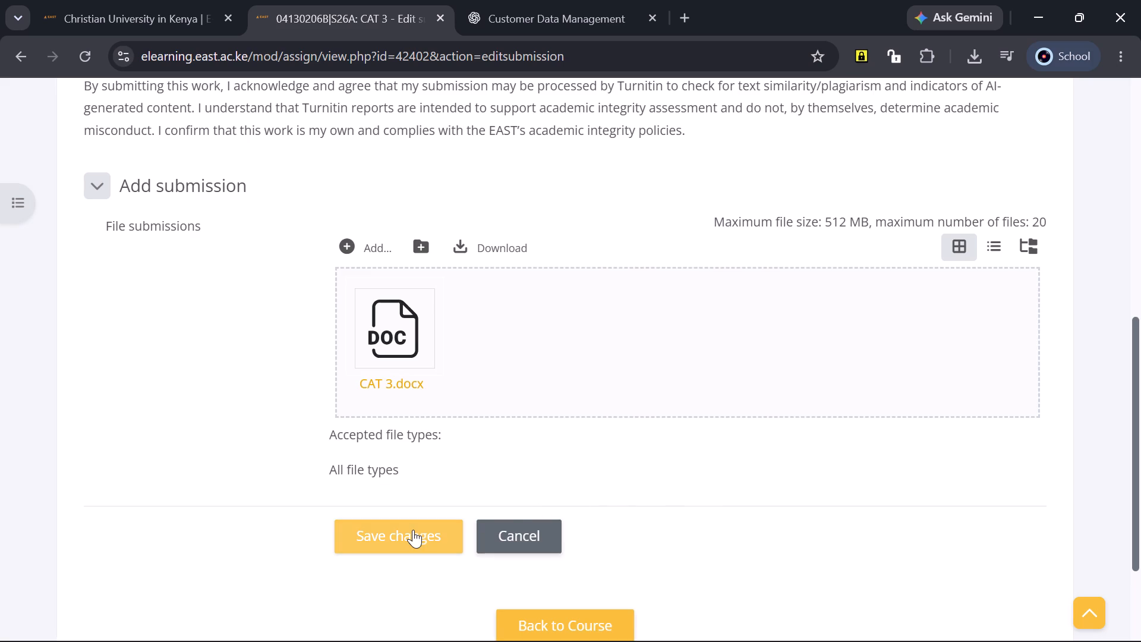
Save the CAT 3 submission and check its submission status details.
left_click(413, 530)
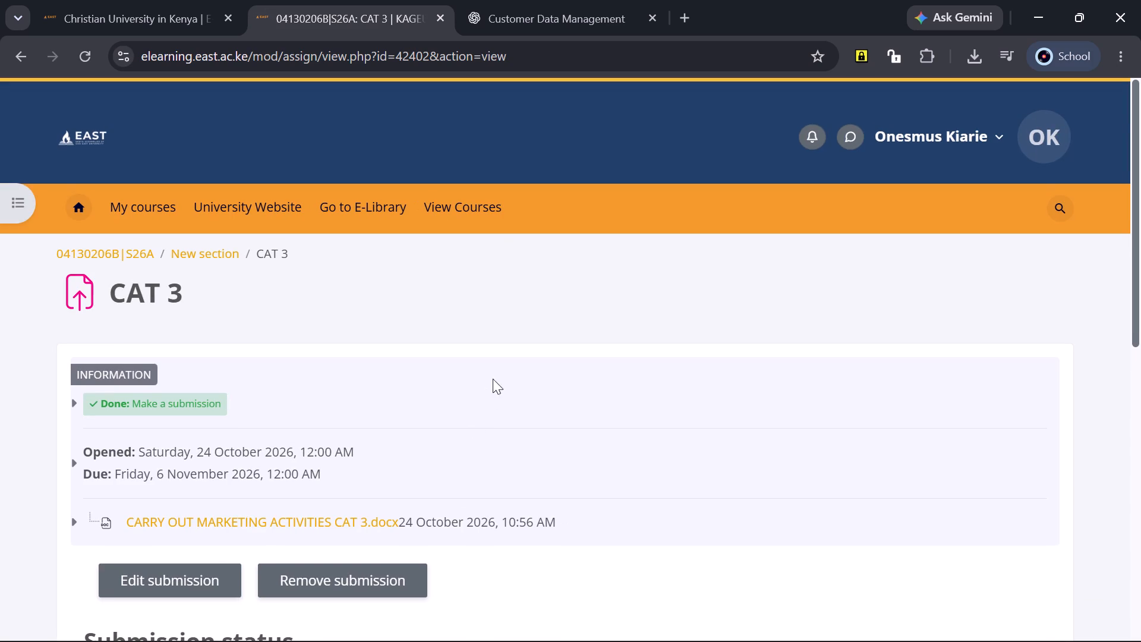
scroll(389, 384, "down", 3)
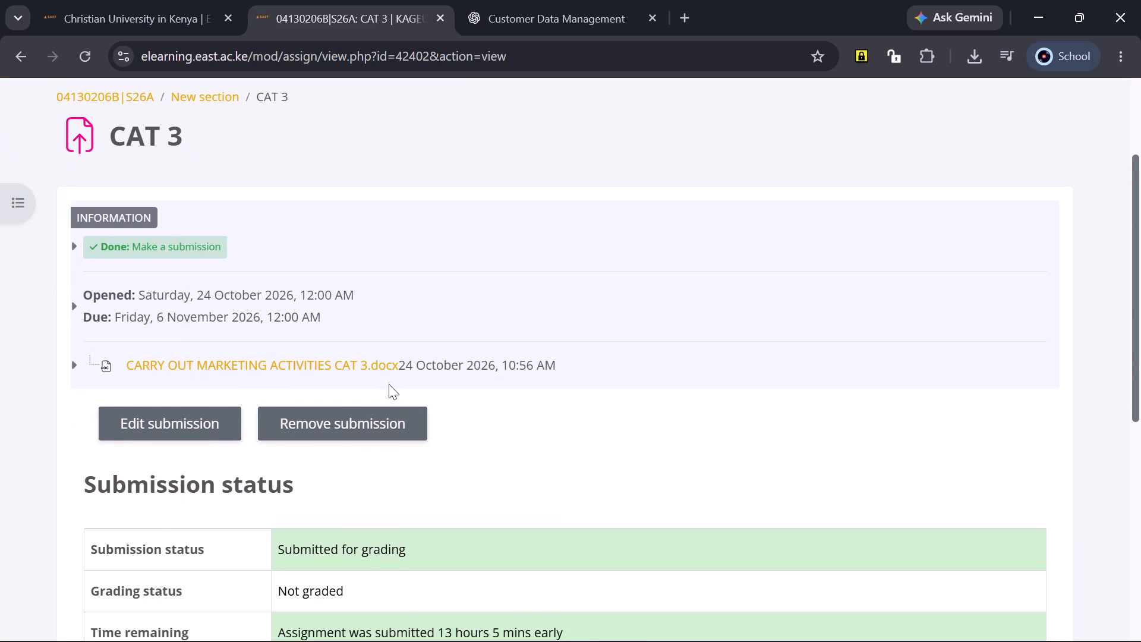
scroll(389, 384, "down", 2)
scroll(389, 384, "up", 1)
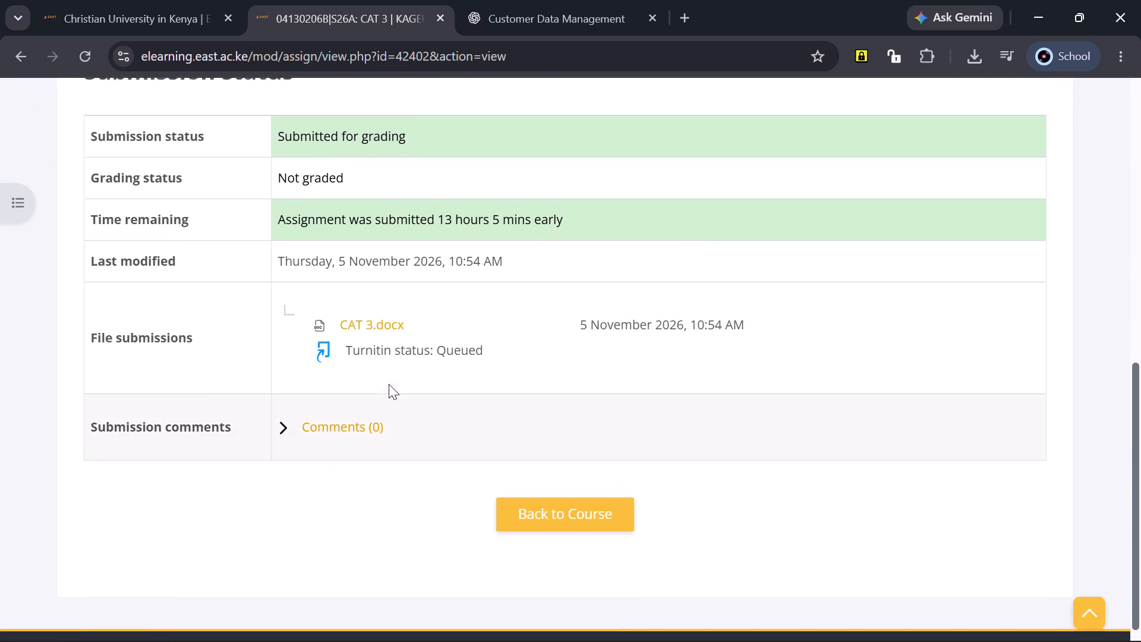
scroll(389, 384, "up", 4)
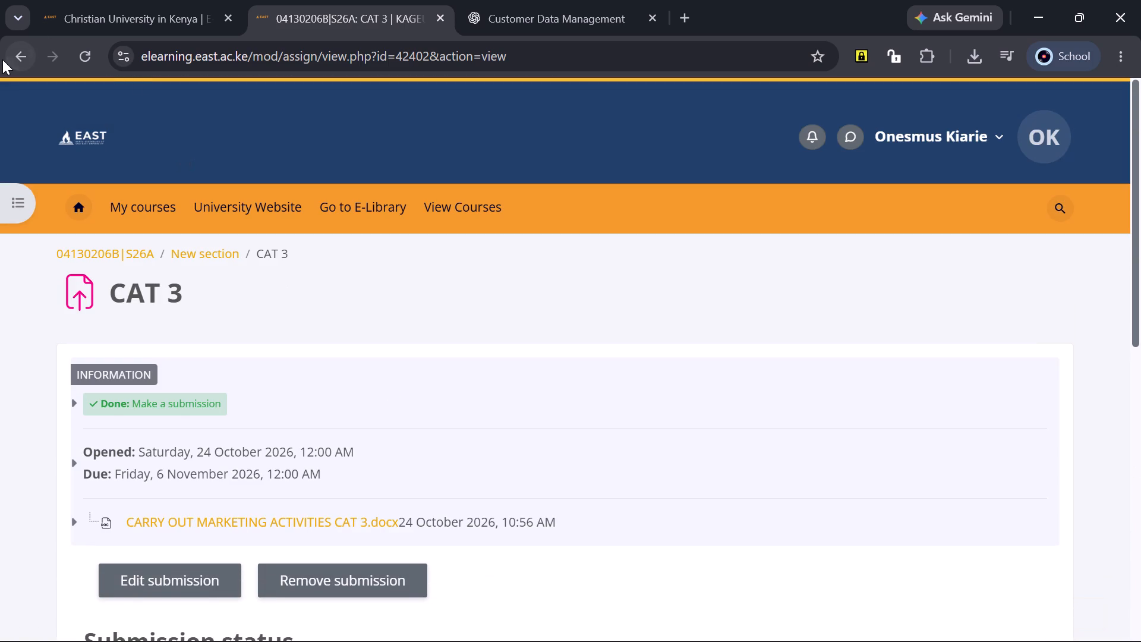
Return to the KAGEU ONLINE course list and enter the Demonstrate Business Management Skills course.
left_click(8, 60)
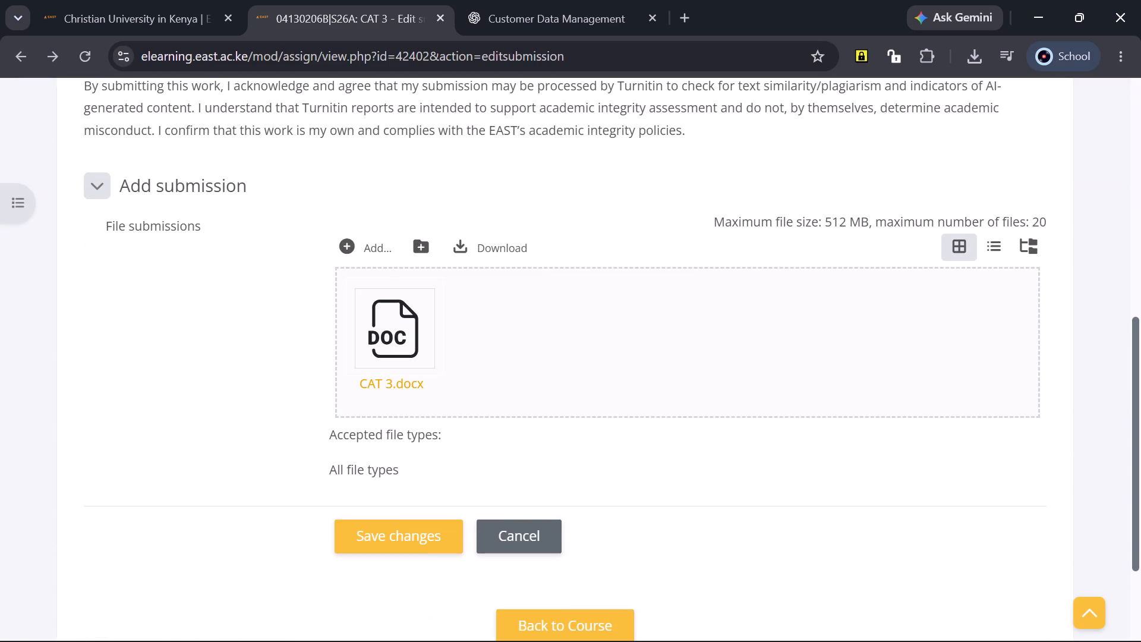
left_click(25, 59)
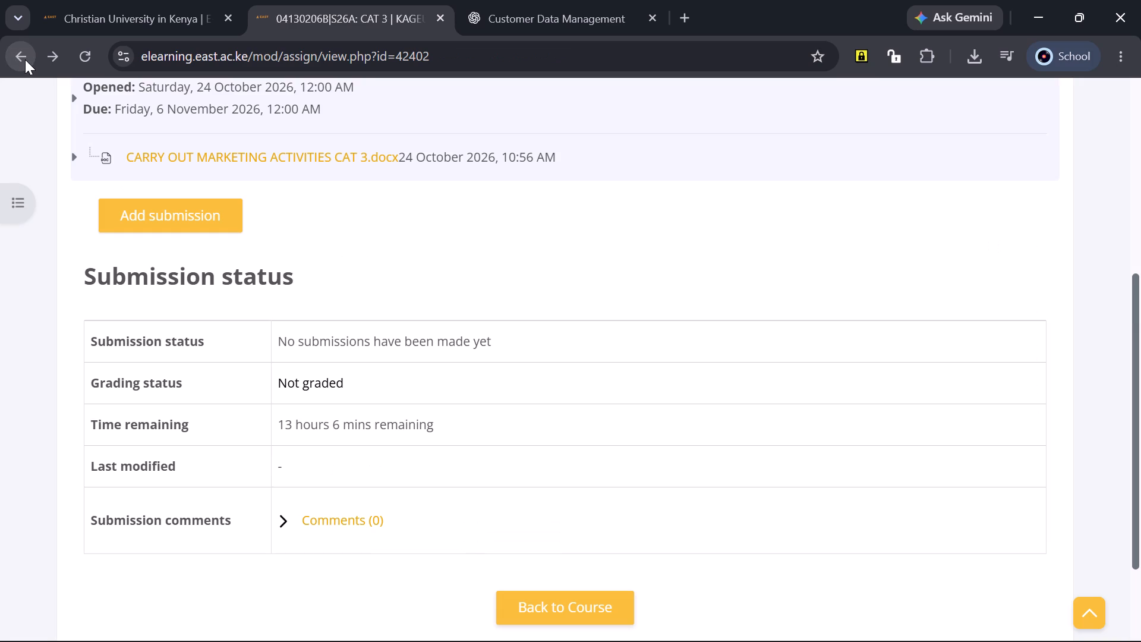
left_click(25, 59)
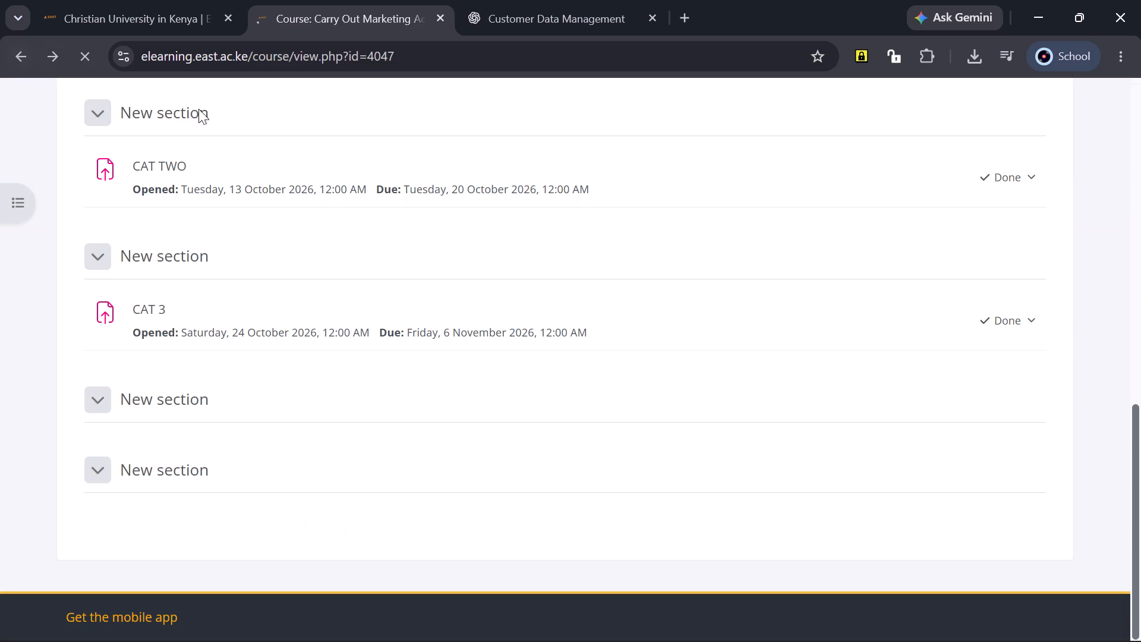
left_click(4, 45)
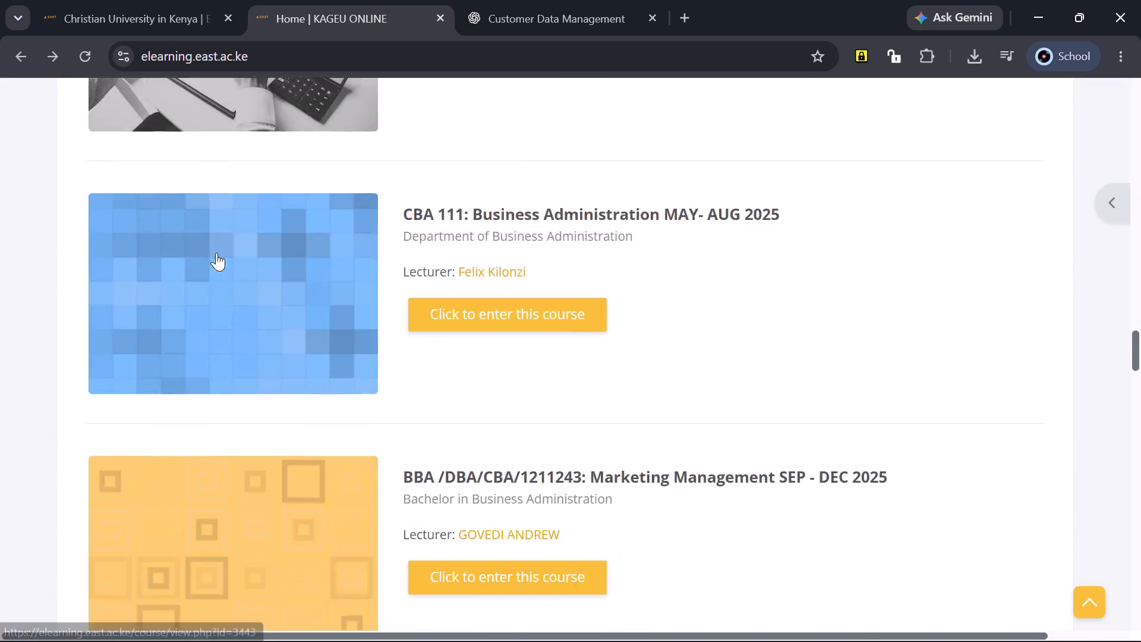
scroll(361, 367, "down", 3)
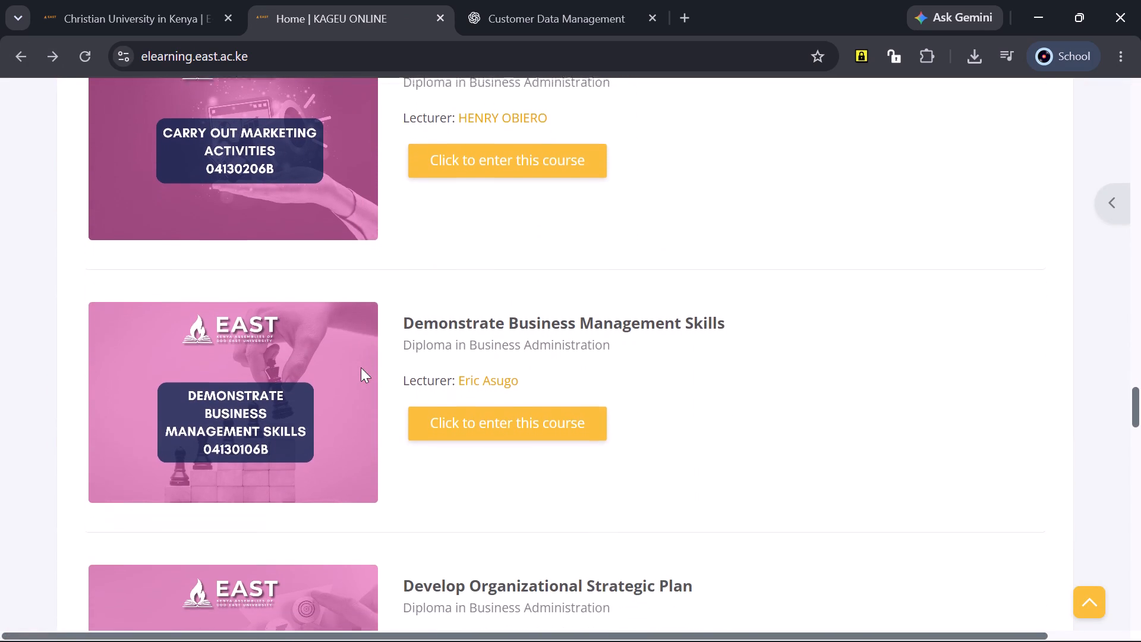
left_click(490, 415)
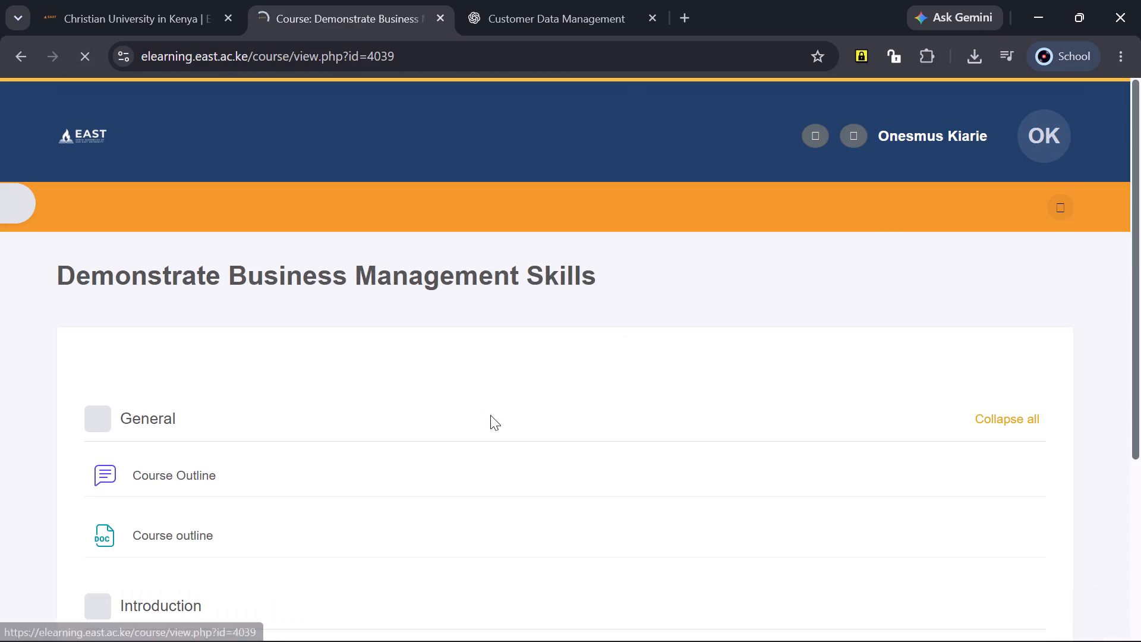
Look through the course's sections down to the Term paper assignment and check its dates against the system calendar.
scroll(417, 448, "down", 10)
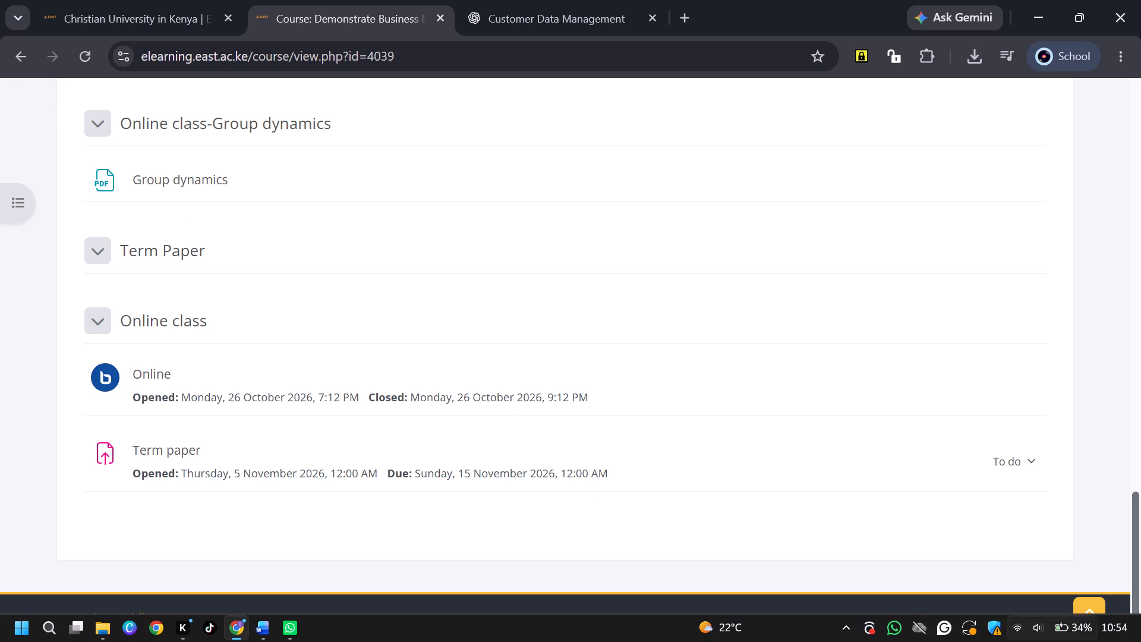
left_click(1112, 640)
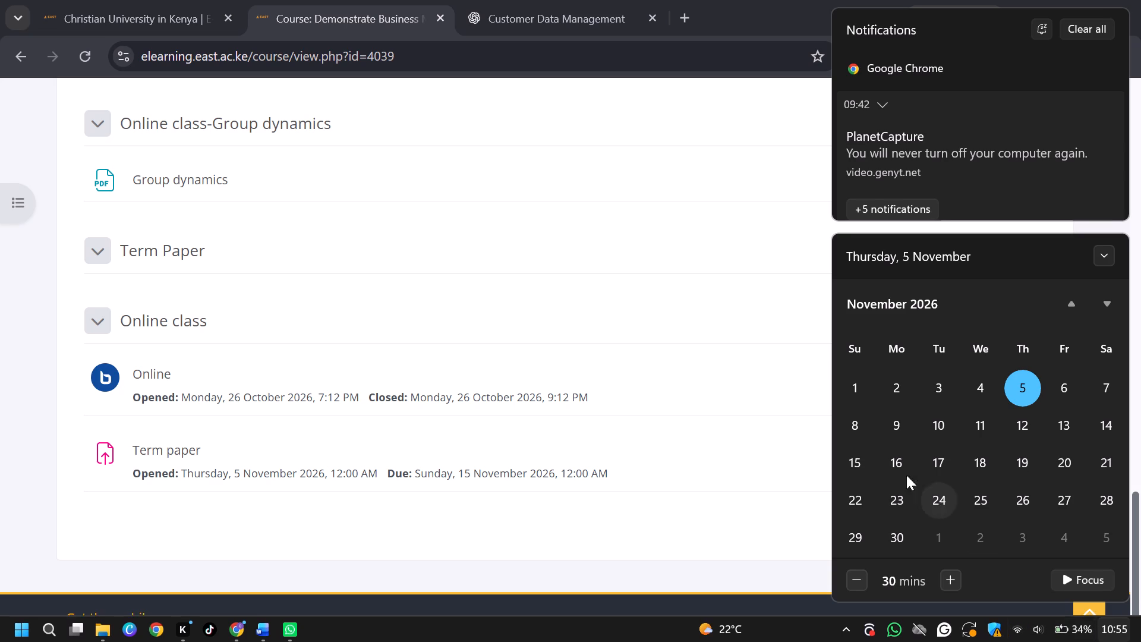
left_click(695, 332)
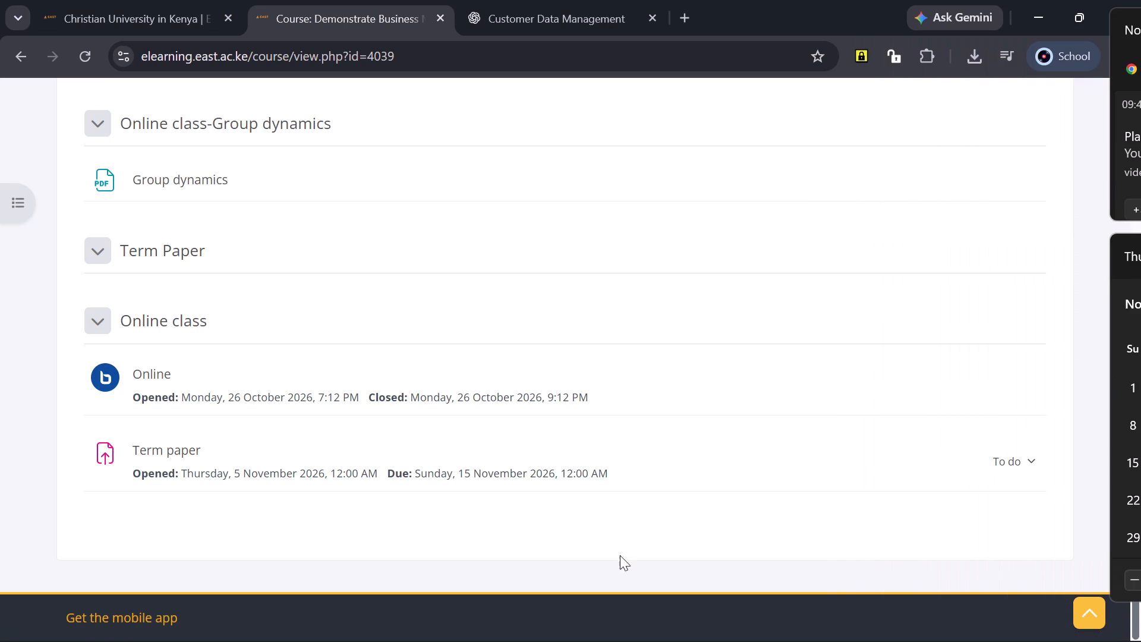
Return to the course list and enter the Develop Organizational Strategic Plan course.
left_click(21, 52)
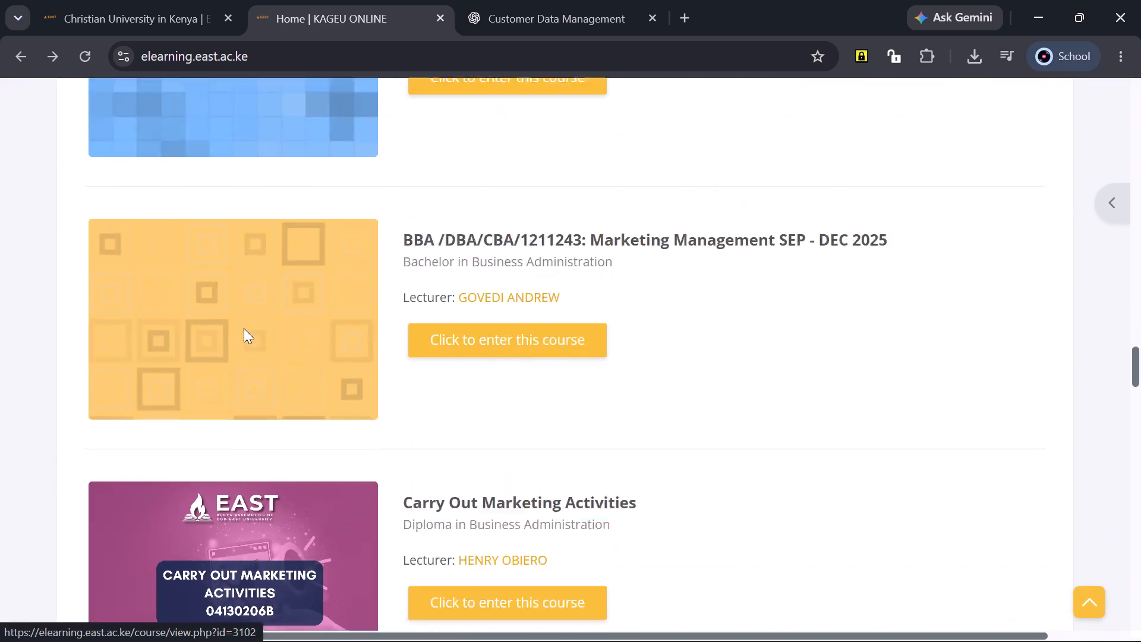
scroll(375, 479, "down", 1)
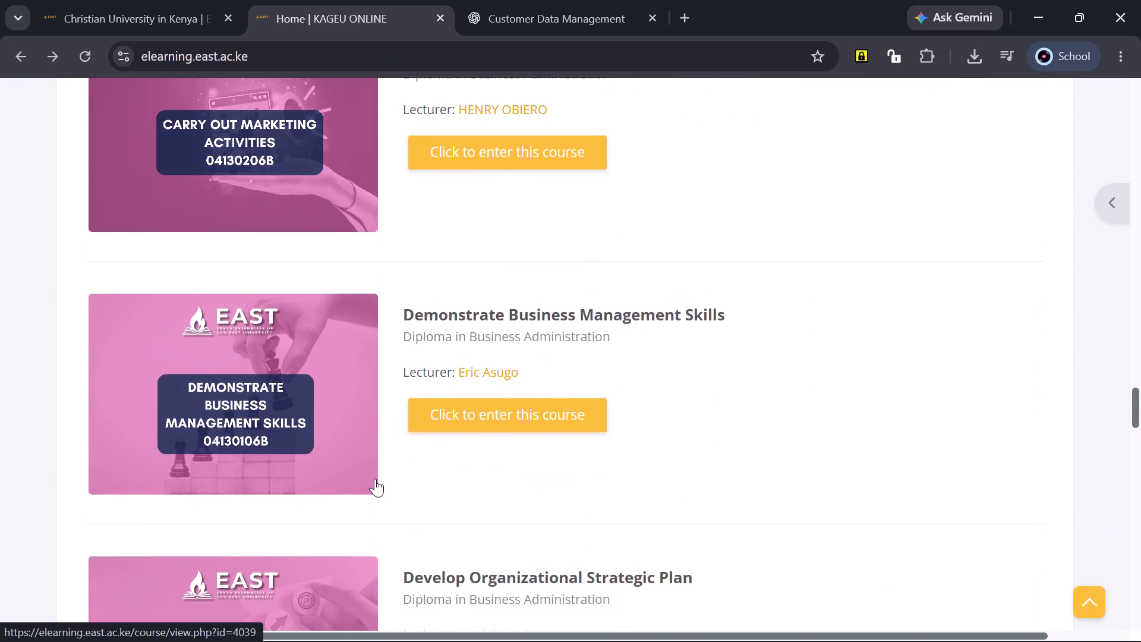
scroll(375, 479, "down", 2)
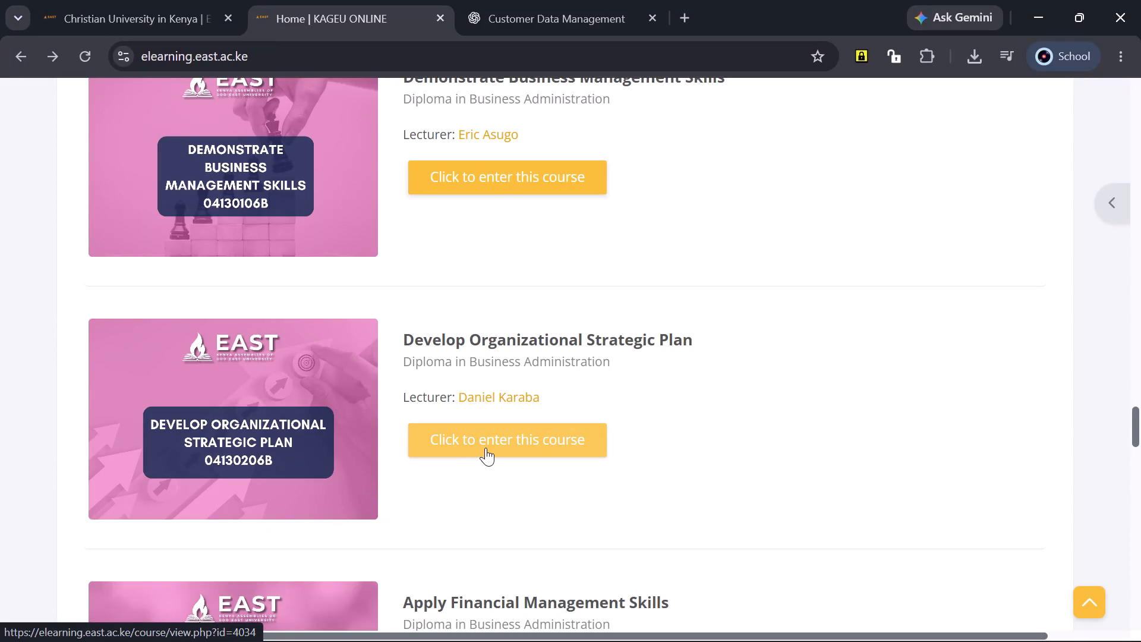
left_click(486, 448)
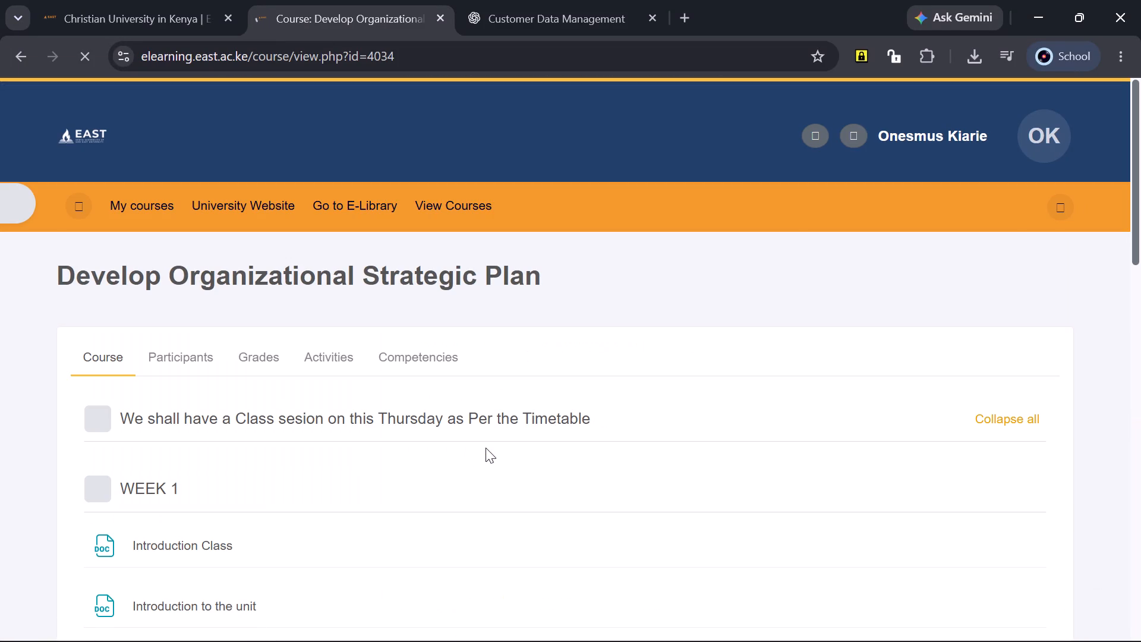
Look through the Develop Organizational Strategic Plan course's weekly sections and Term paper for assignments still to do.
scroll(486, 448, "down", 7)
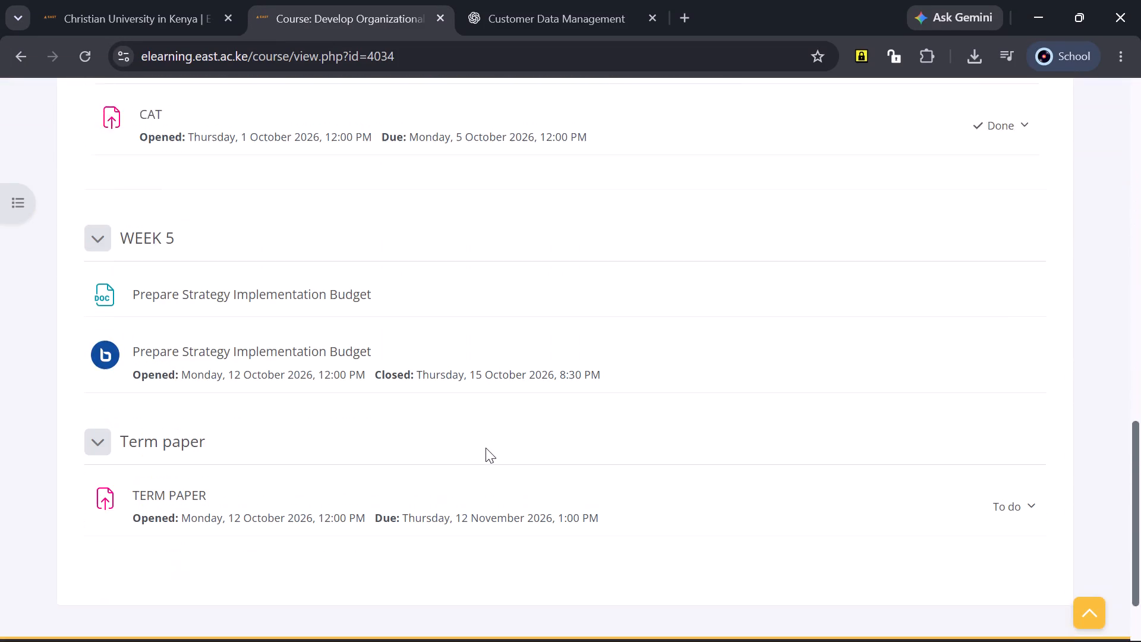
scroll(486, 448, "down", 1)
scroll(486, 448, "up", 2)
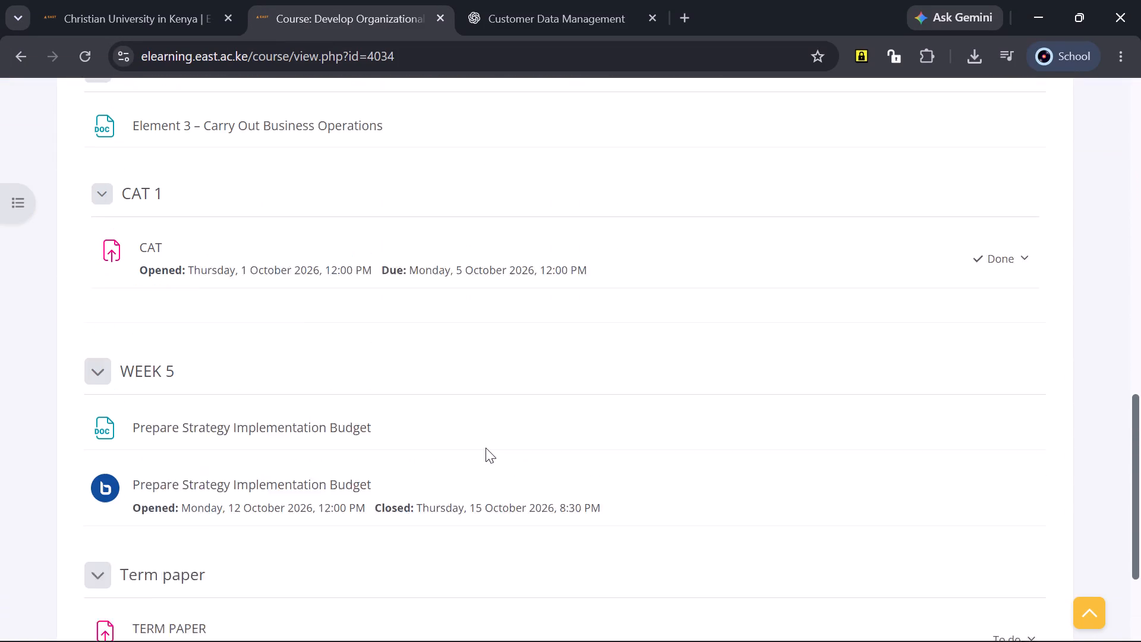
scroll(486, 448, "up", 1)
scroll(126, 244, "right", 1)
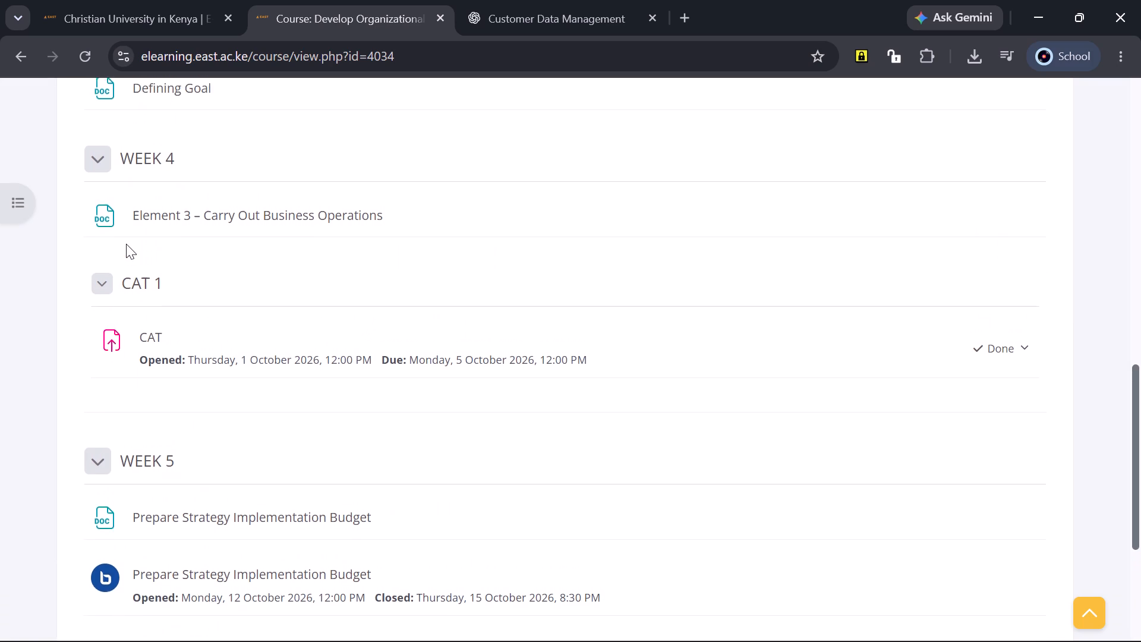
scroll(126, 244, "right", 1)
scroll(126, 244, "up", 4)
scroll(126, 244, "down", 1)
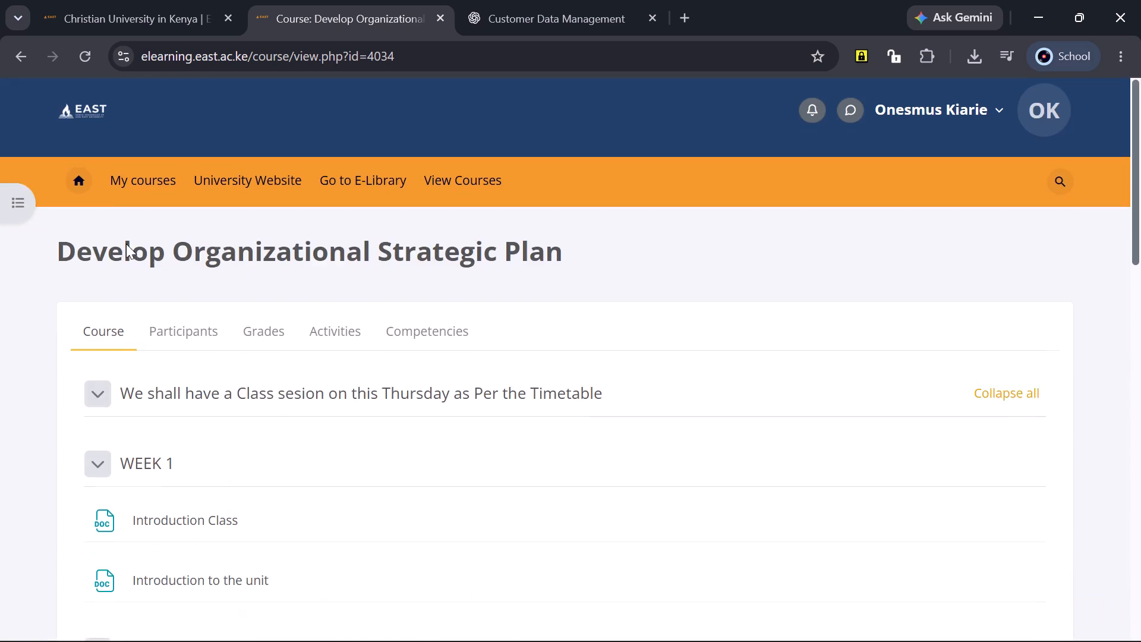
scroll(126, 244, "down", 5)
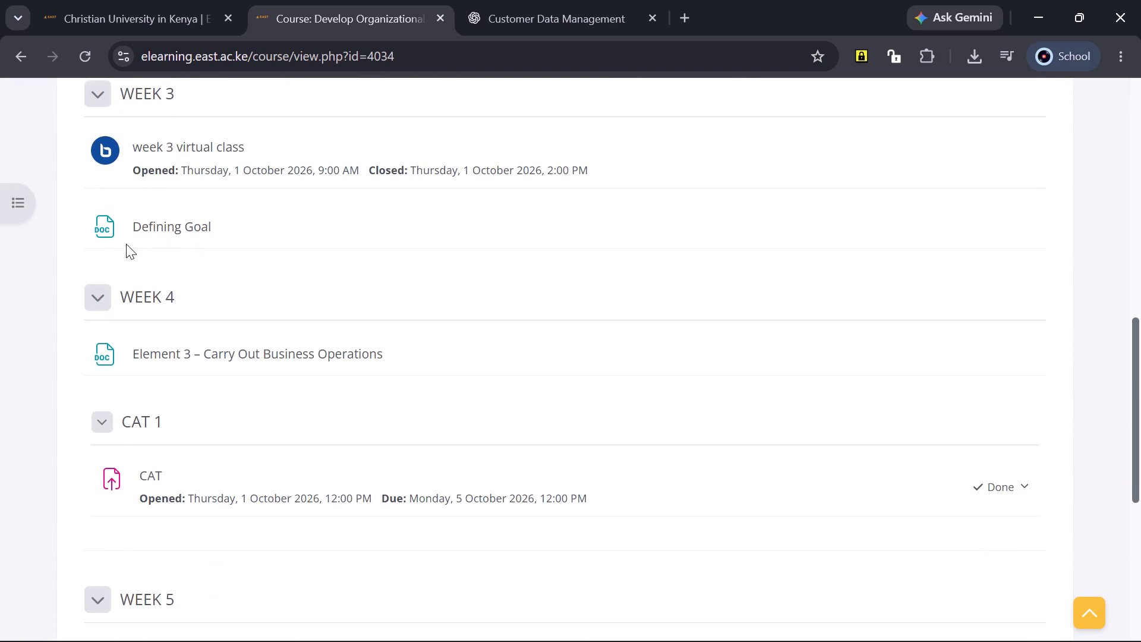
scroll(126, 244, "down", 1)
Open the CAT assignment under CAT 1 in Week 4 and check its submission status details.
left_click(146, 263)
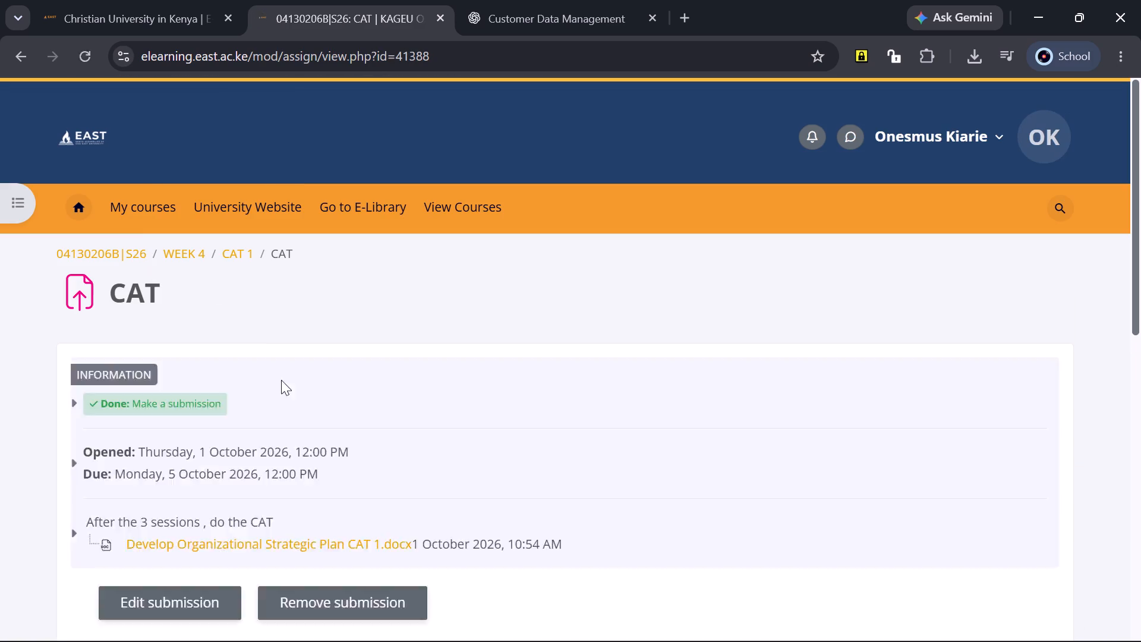
scroll(281, 380, "down", 3)
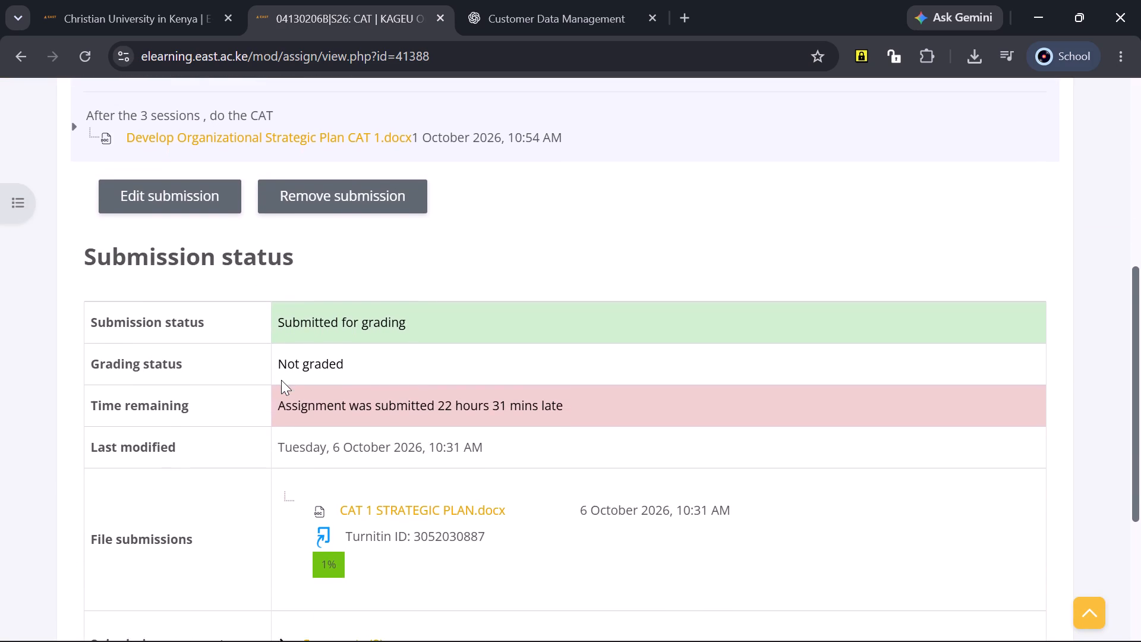
scroll(281, 380, "down", 3)
scroll(281, 380, "up", 3)
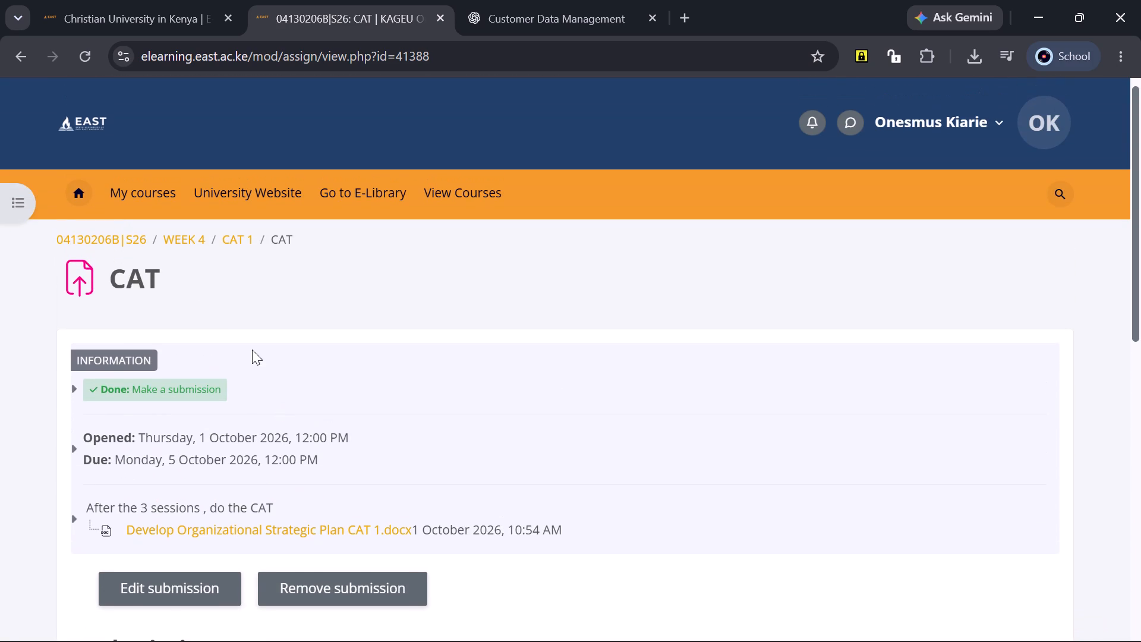
Go back to the Develop Organizational Strategic Plan course page and recheck its Week 3 to Week 5 and Term paper sections.
left_click(18, 58)
scroll(256, 309, "down", 2)
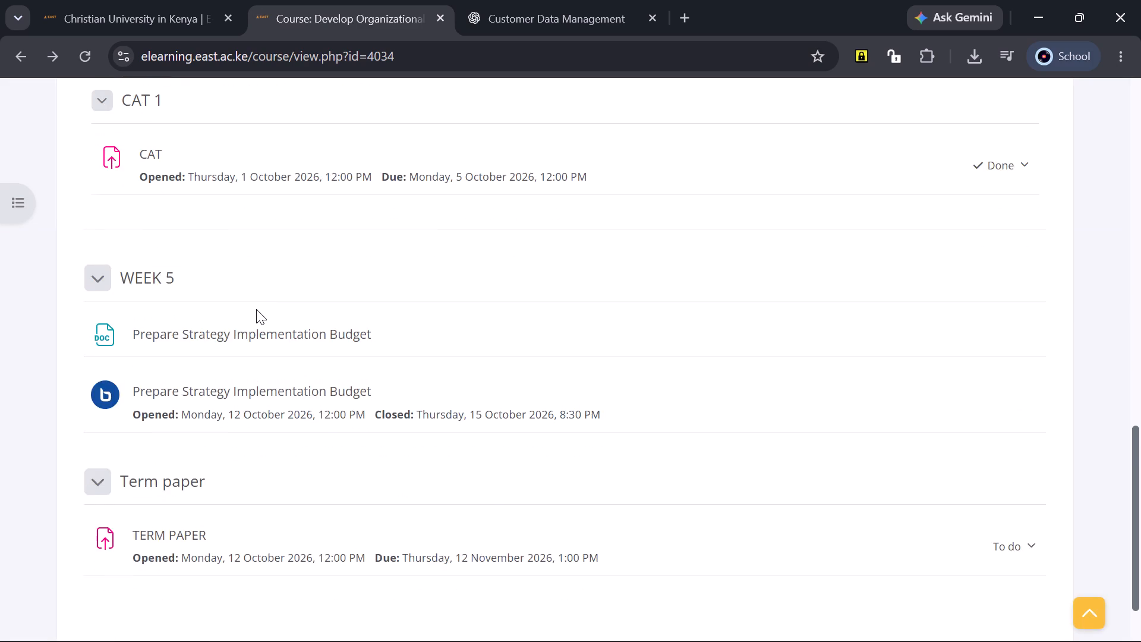
scroll(256, 309, "down", 2)
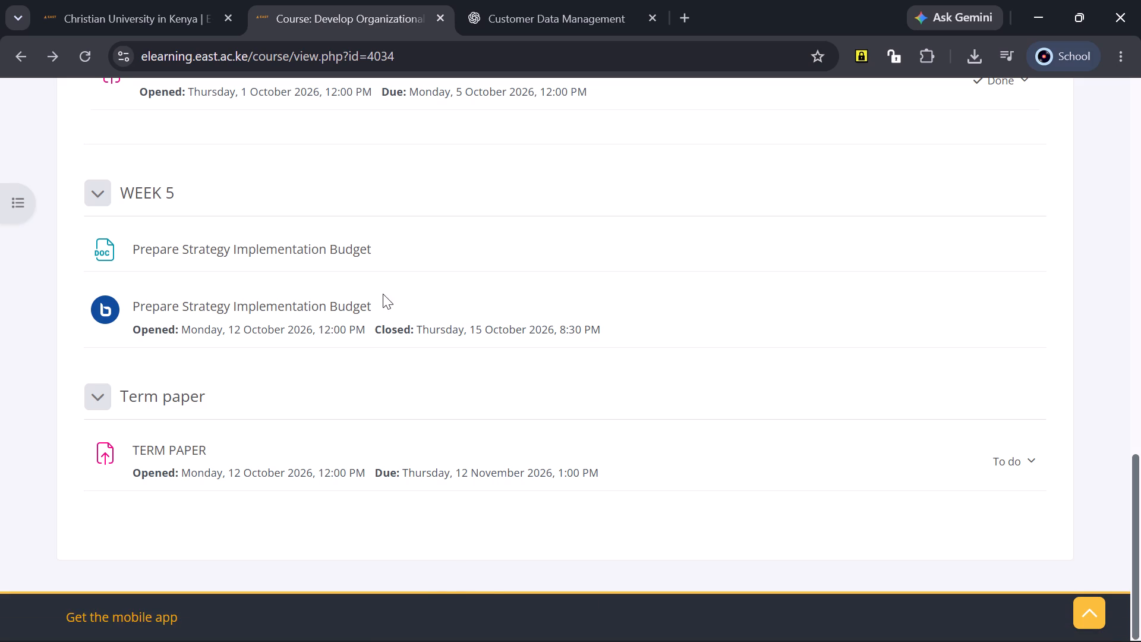
scroll(354, 281, "up", 4)
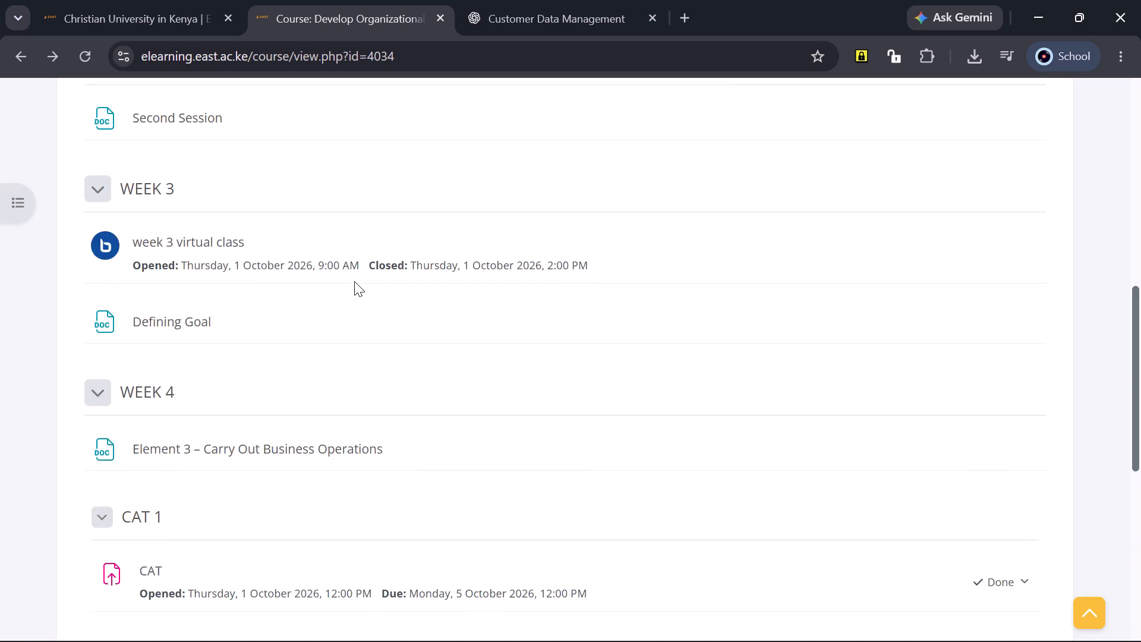
scroll(354, 281, "up", 3)
scroll(354, 281, "down", 6)
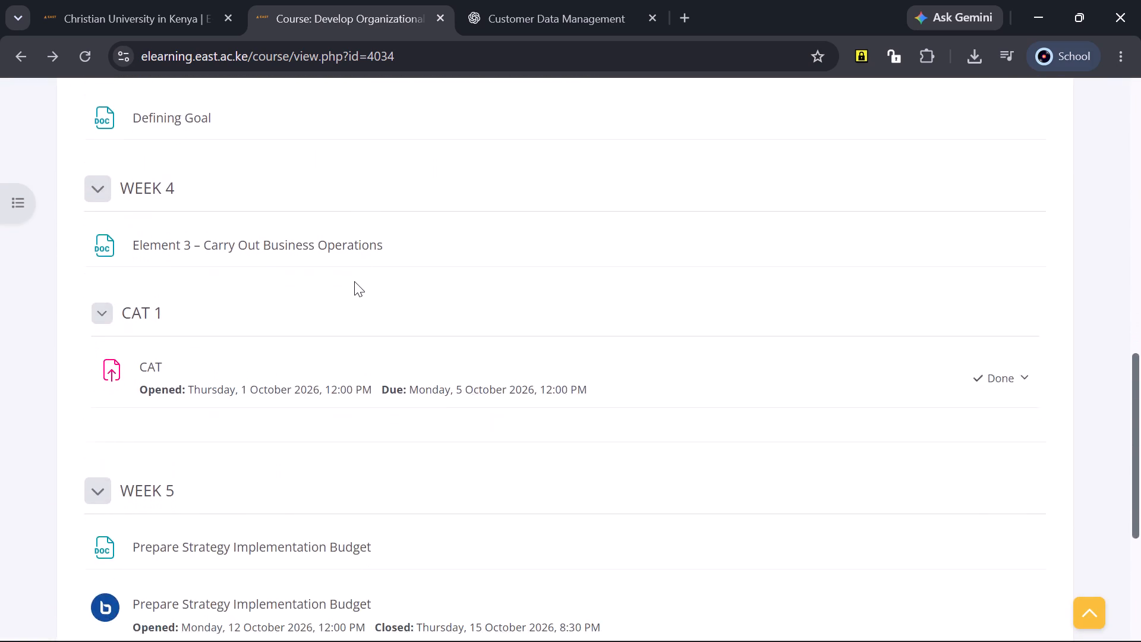
scroll(354, 281, "down", 2)
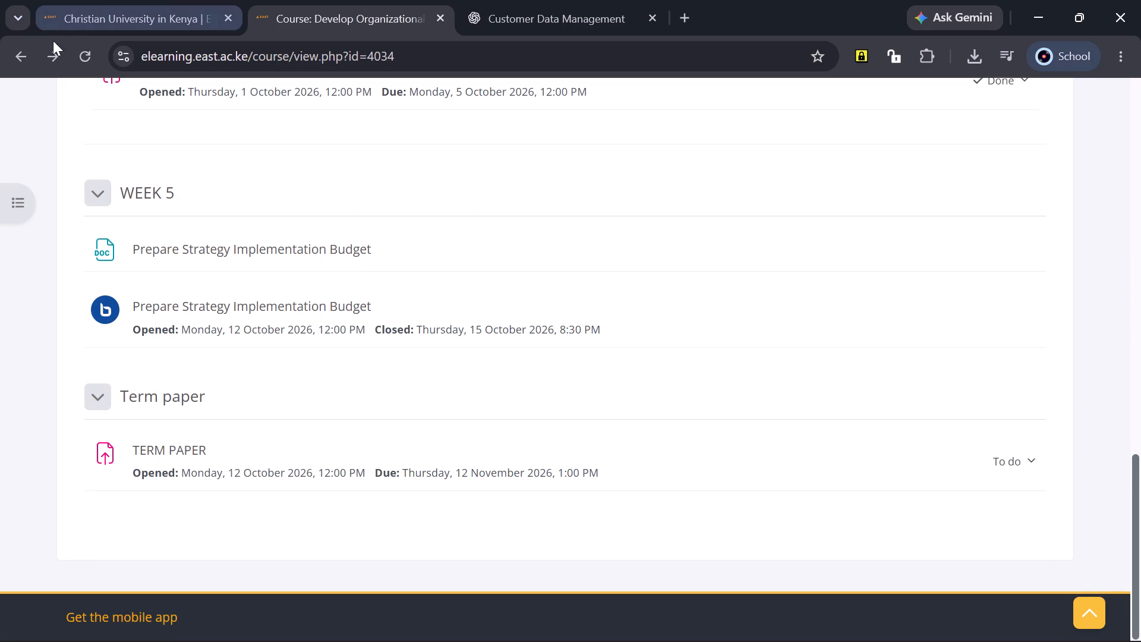
Return to the course list and enter the Apply Financial Management Skills course.
left_click(16, 54)
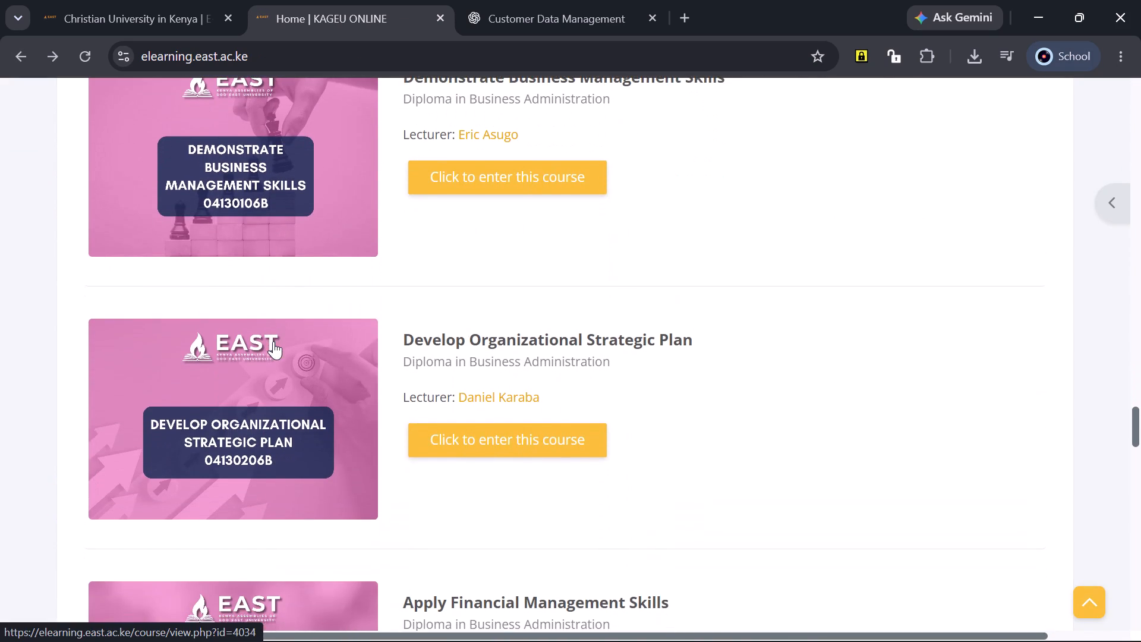
scroll(450, 395, "down", 4)
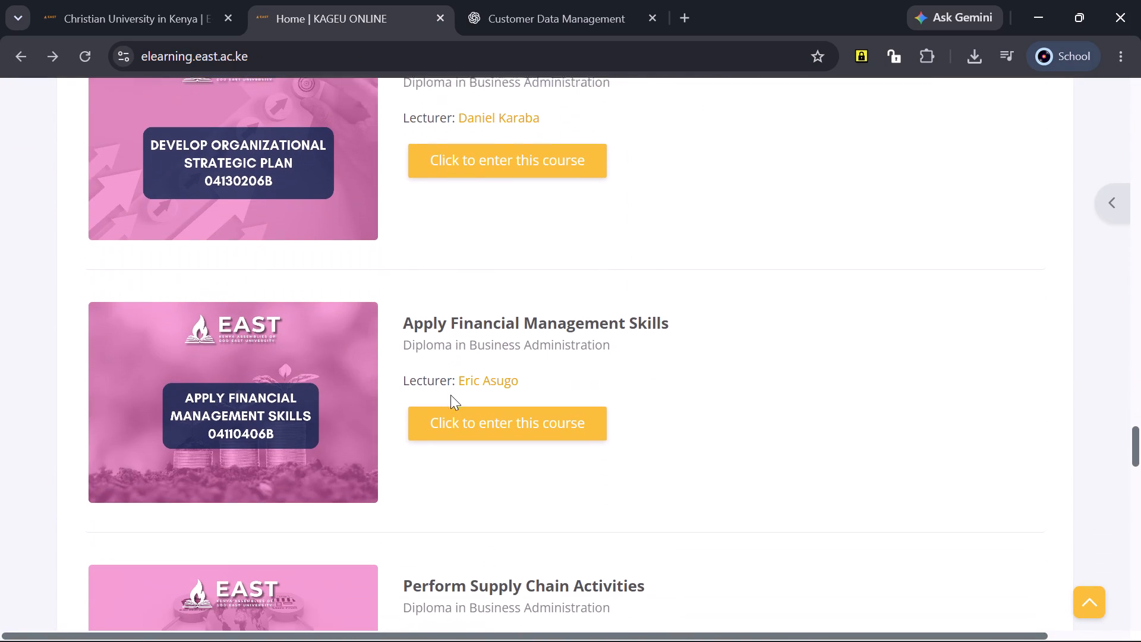
scroll(450, 395, "down", 1)
left_click(449, 399)
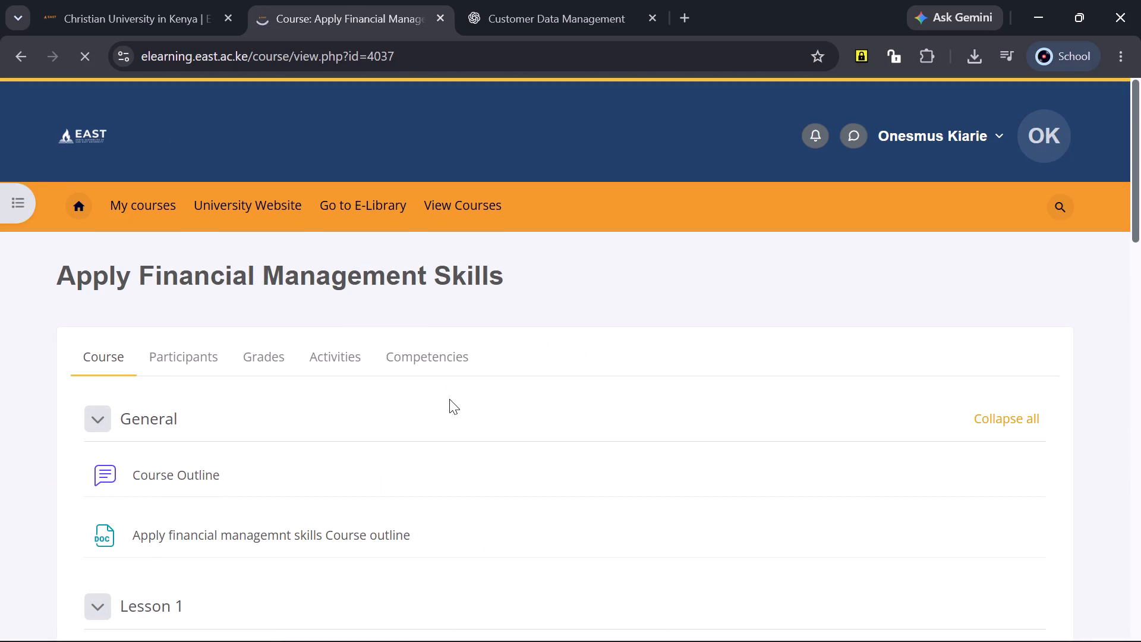
Look through the course's sections down to the Term Paper, checking the completion status and dates of its CATs.
scroll(449, 399, "down", 4)
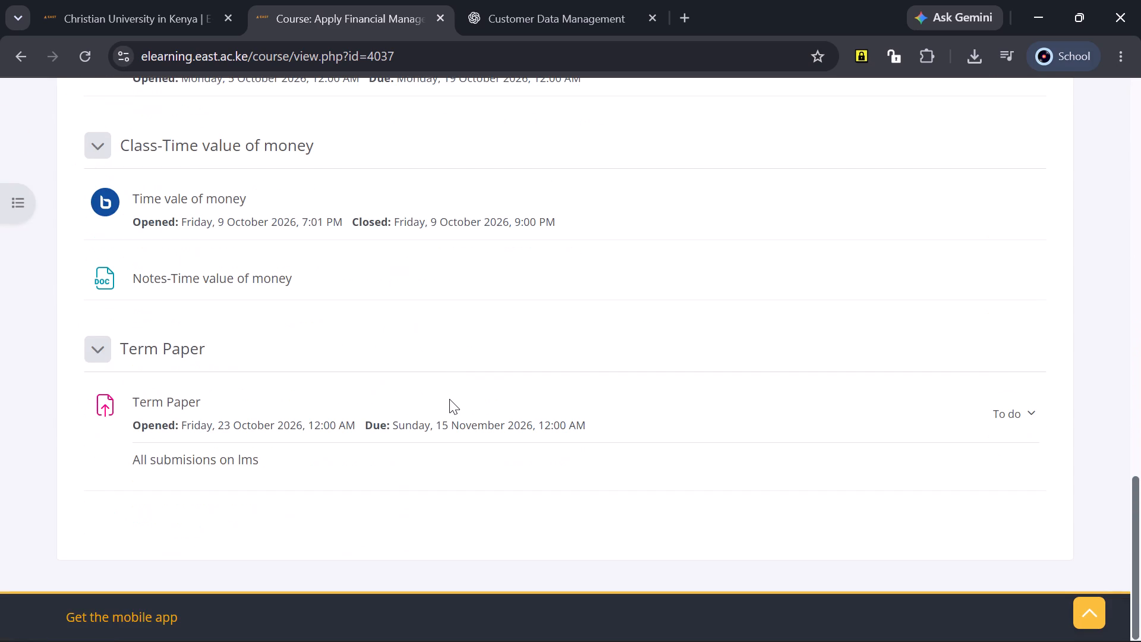
scroll(449, 399, "down", 5)
scroll(449, 399, "up", 2)
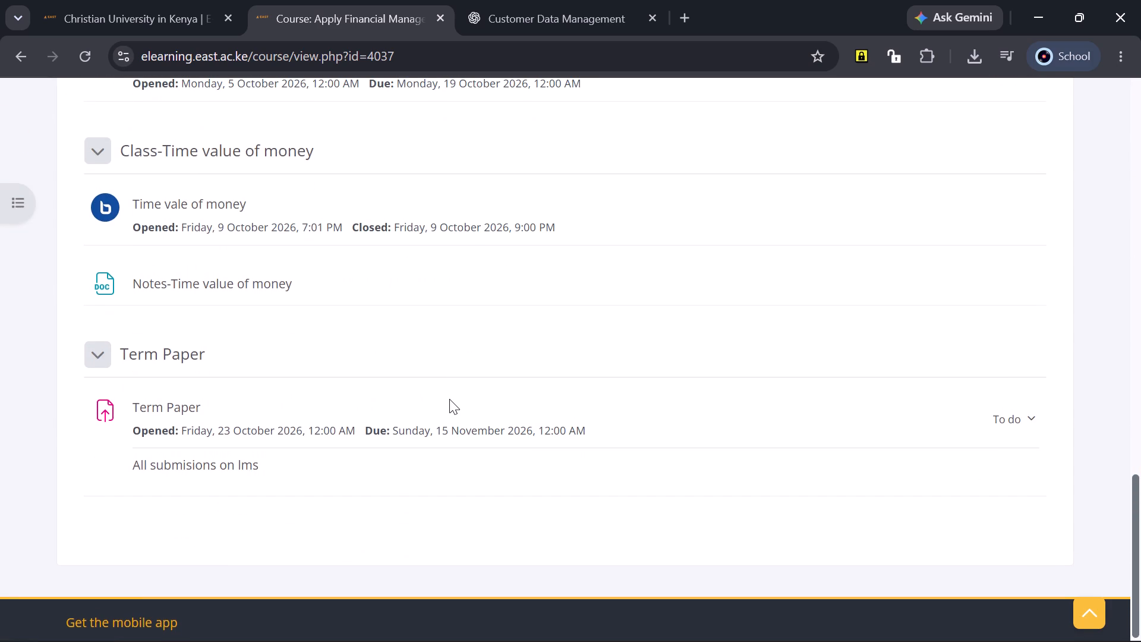
scroll(449, 399, "up", 2)
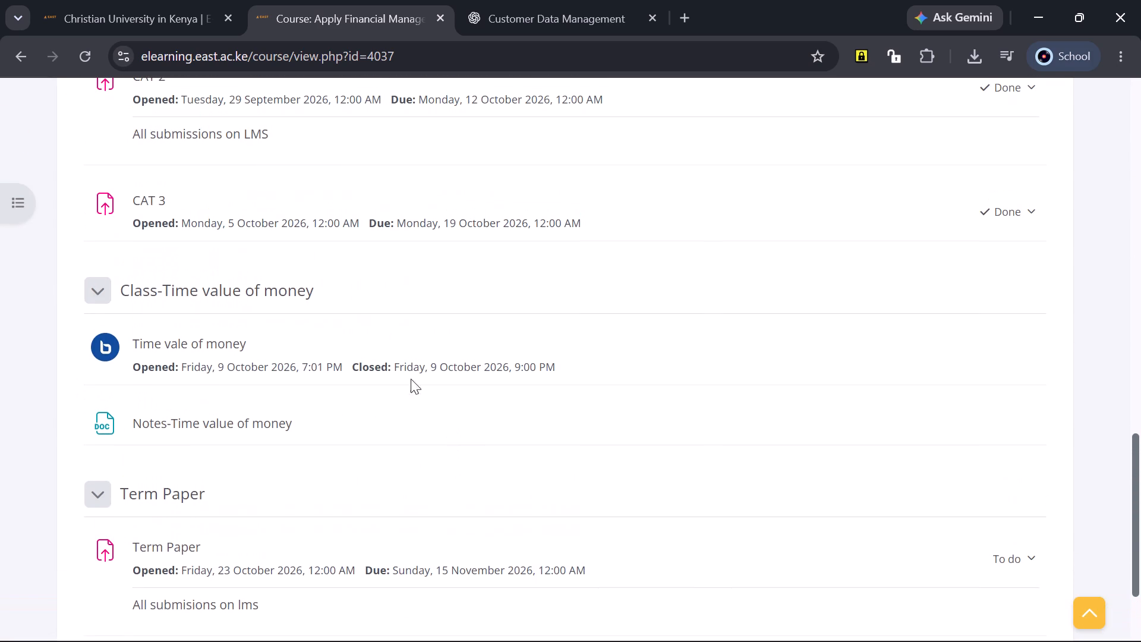
scroll(208, 206, "up", 2)
Return to the course list and enter the Perform Supply Chain Activities course.
left_click(12, 57)
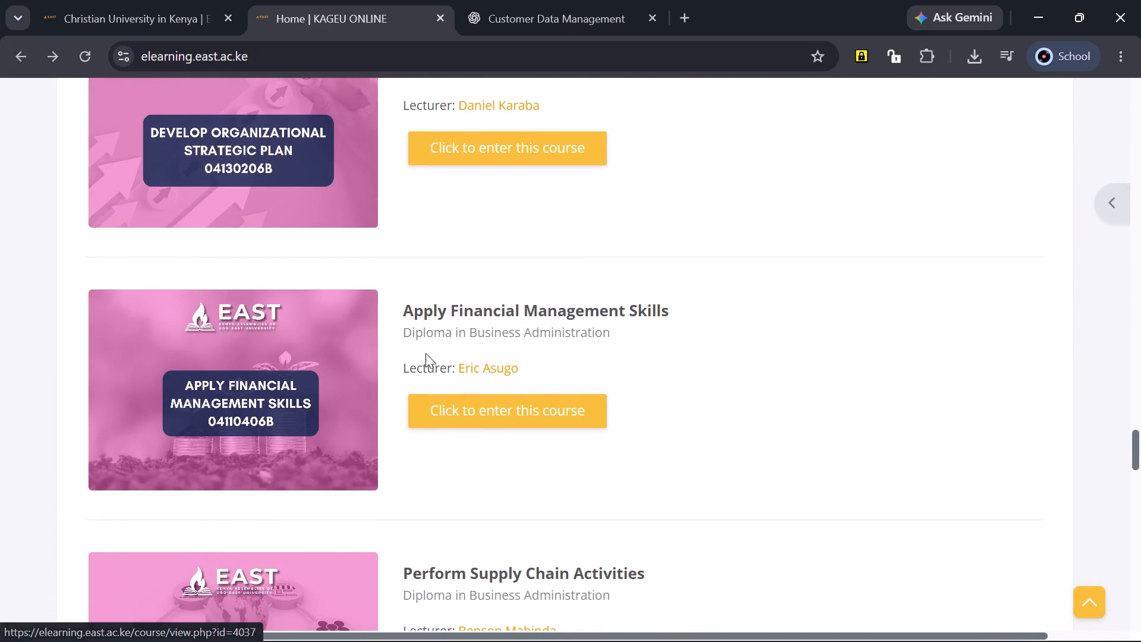
scroll(412, 392, "down", 2)
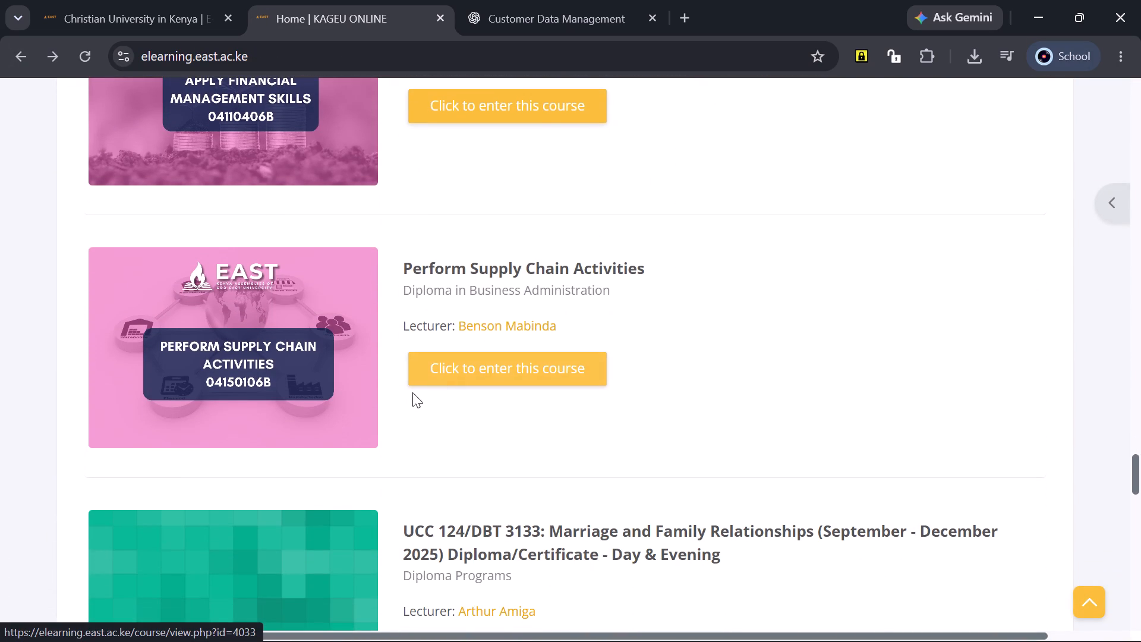
left_click(468, 373)
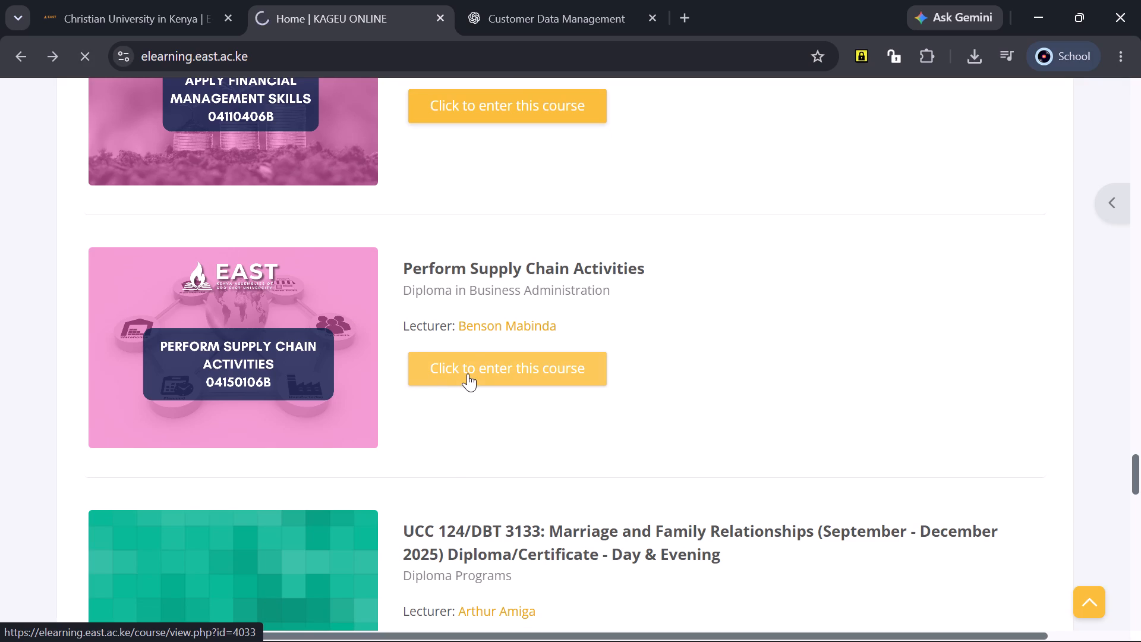
Look through the Perform Supply Chain Activities sections down to CAT 4, checking assignment statuses and the CAT 4 schedule.
scroll(380, 429, "down", 3)
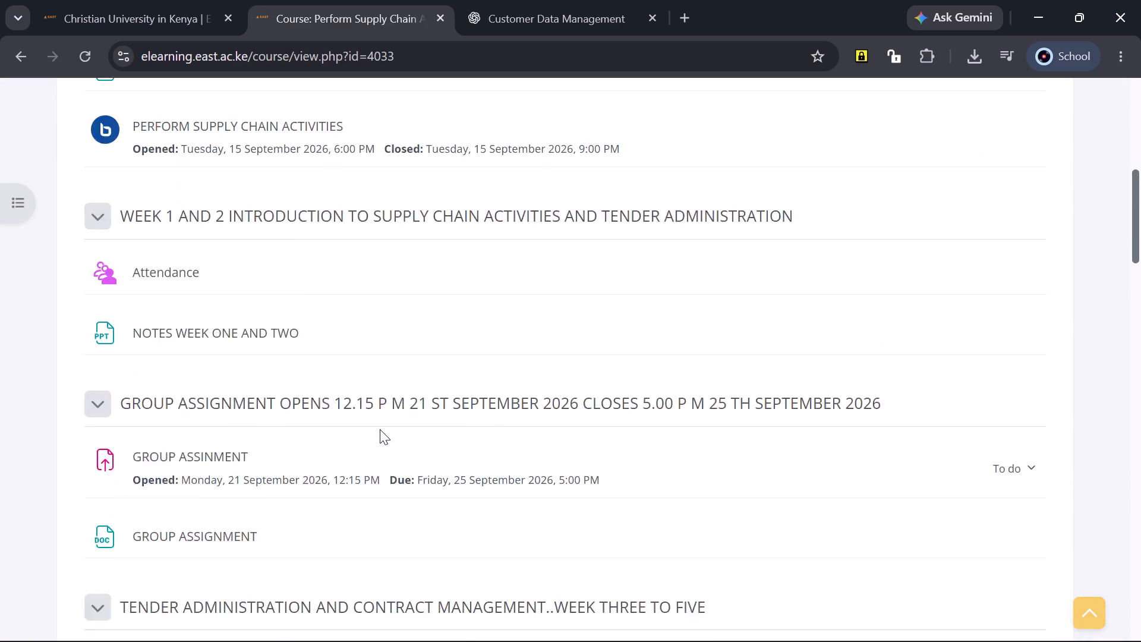
scroll(380, 429, "down", 7)
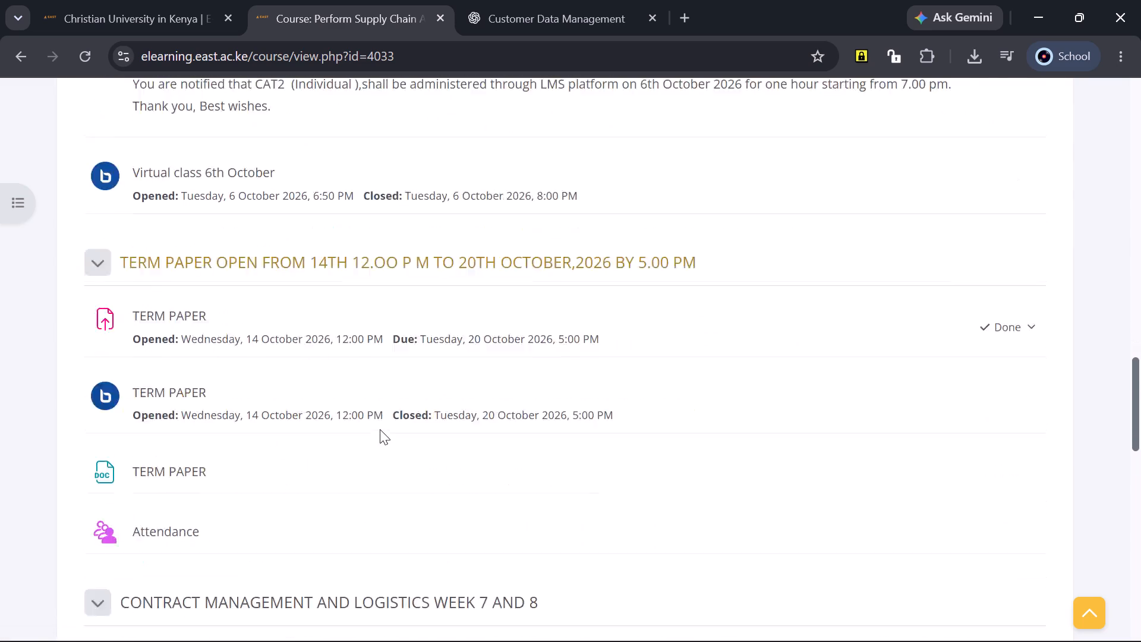
scroll(380, 429, "down", 5)
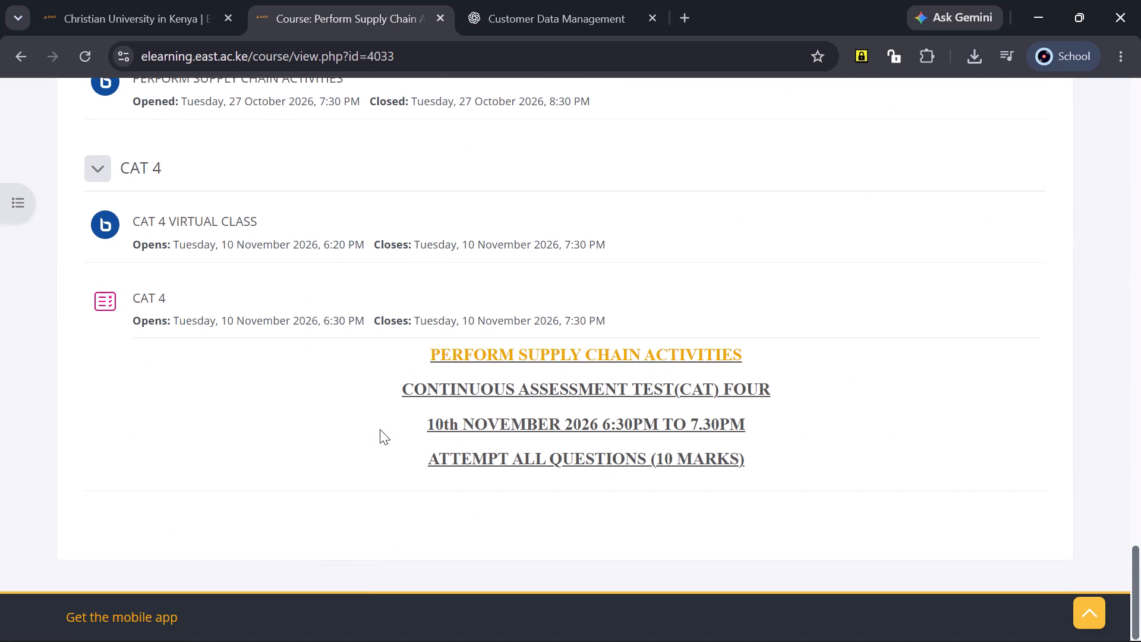
scroll(380, 429, "up", 1)
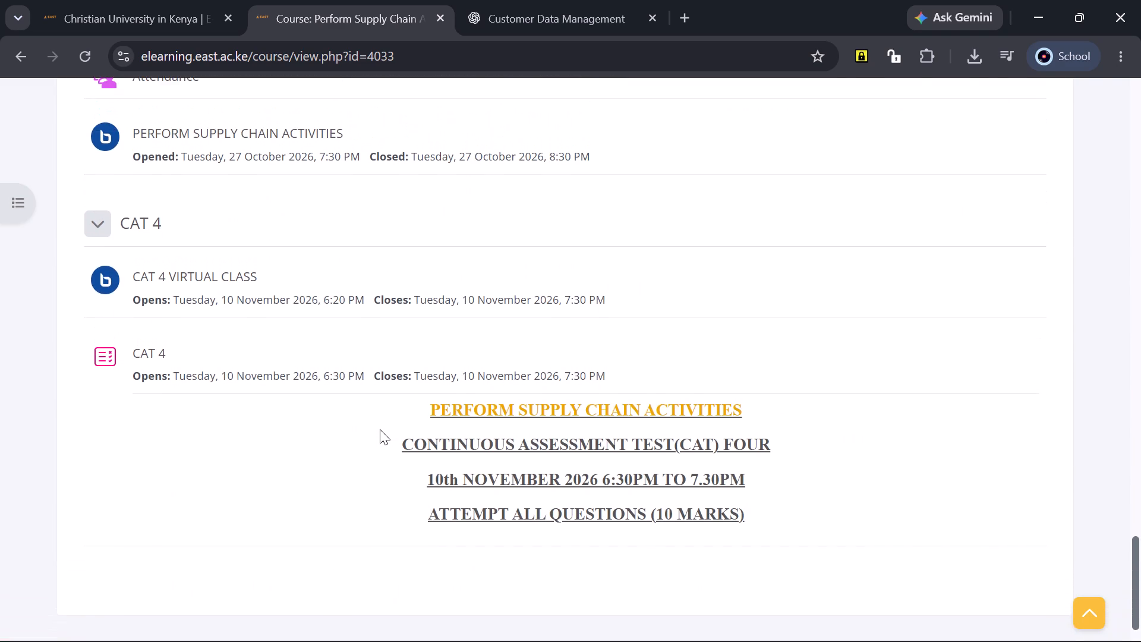
scroll(380, 429, "up", 1)
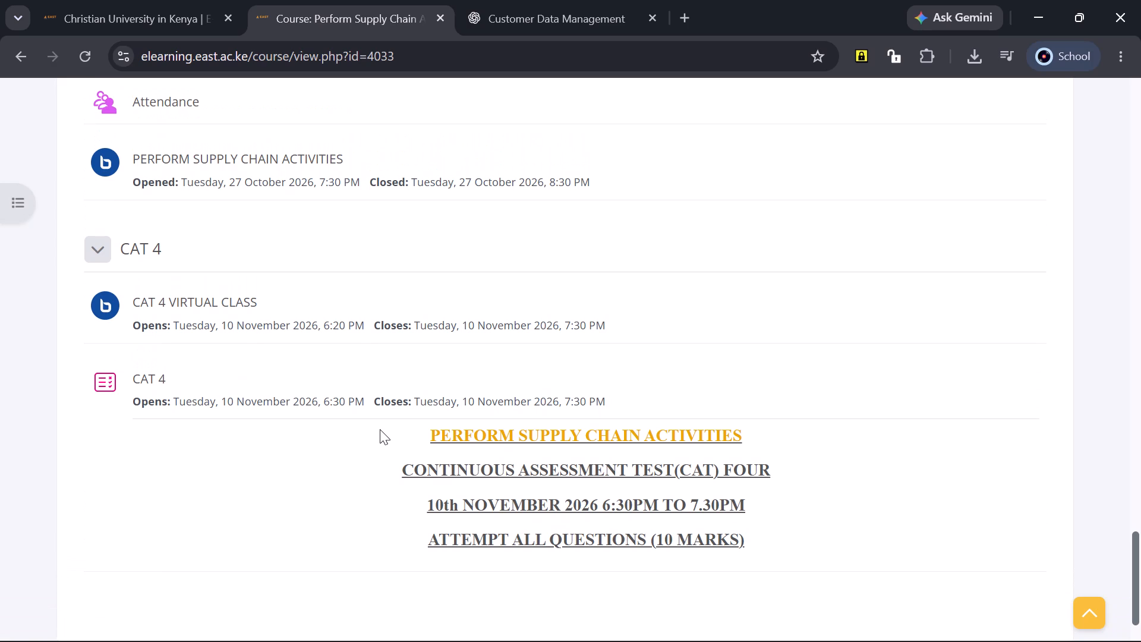
Look back through the Perform Supply Chain Activities sections from CAT 4 up to the course outline.
scroll(380, 429, "right", 1)
scroll(380, 429, "up", 1)
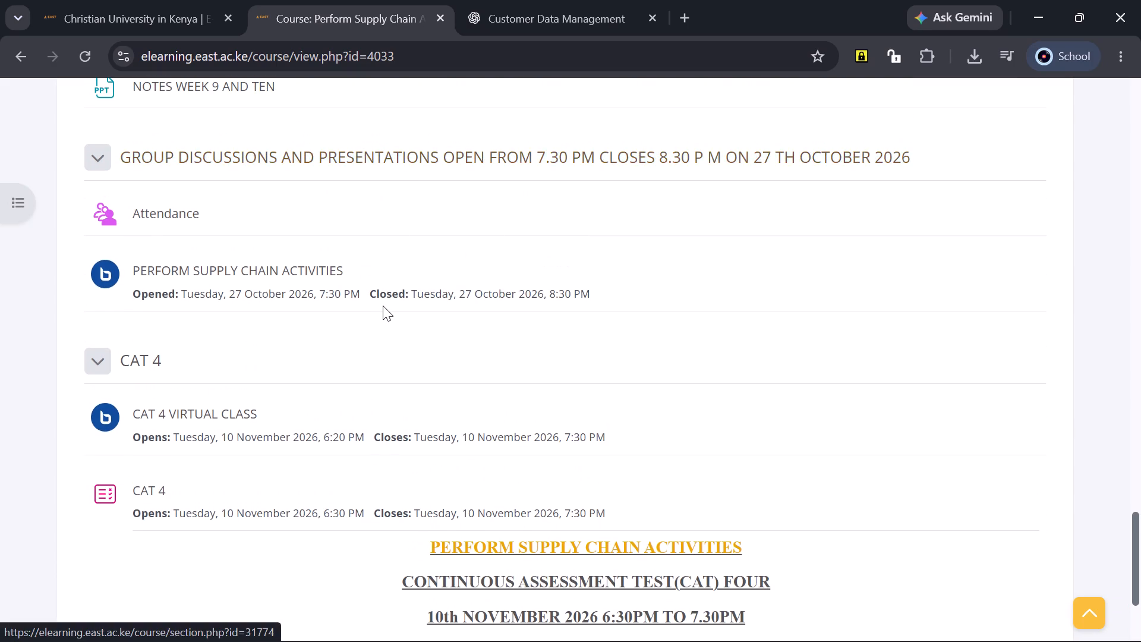
scroll(383, 306, "up", 9)
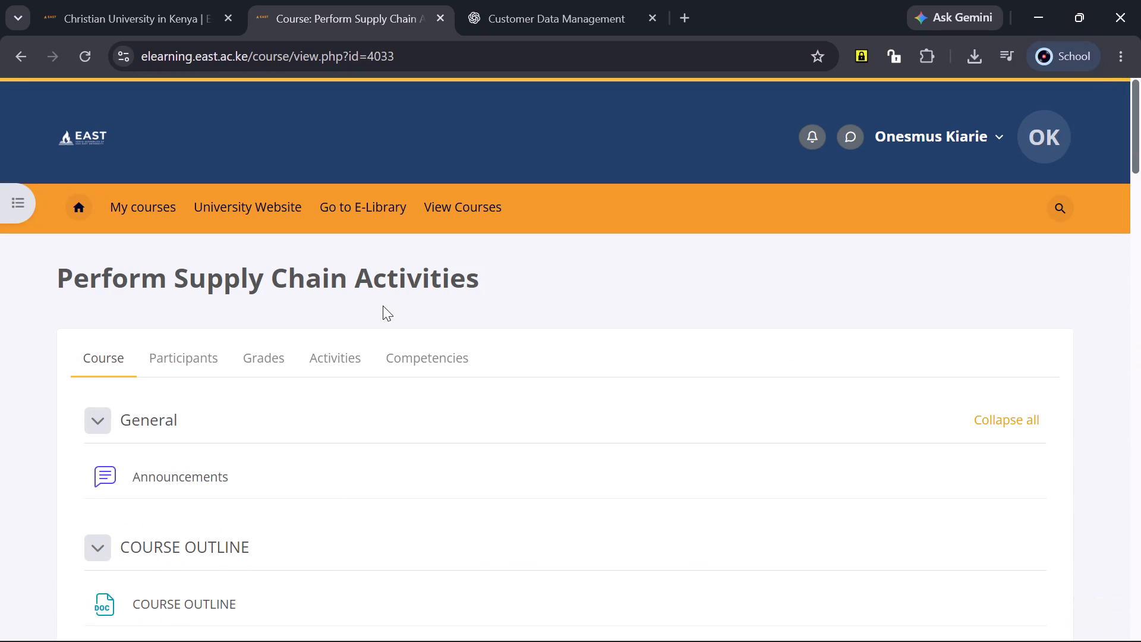
scroll(383, 306, "down", 3)
scroll(381, 304, "up", 1)
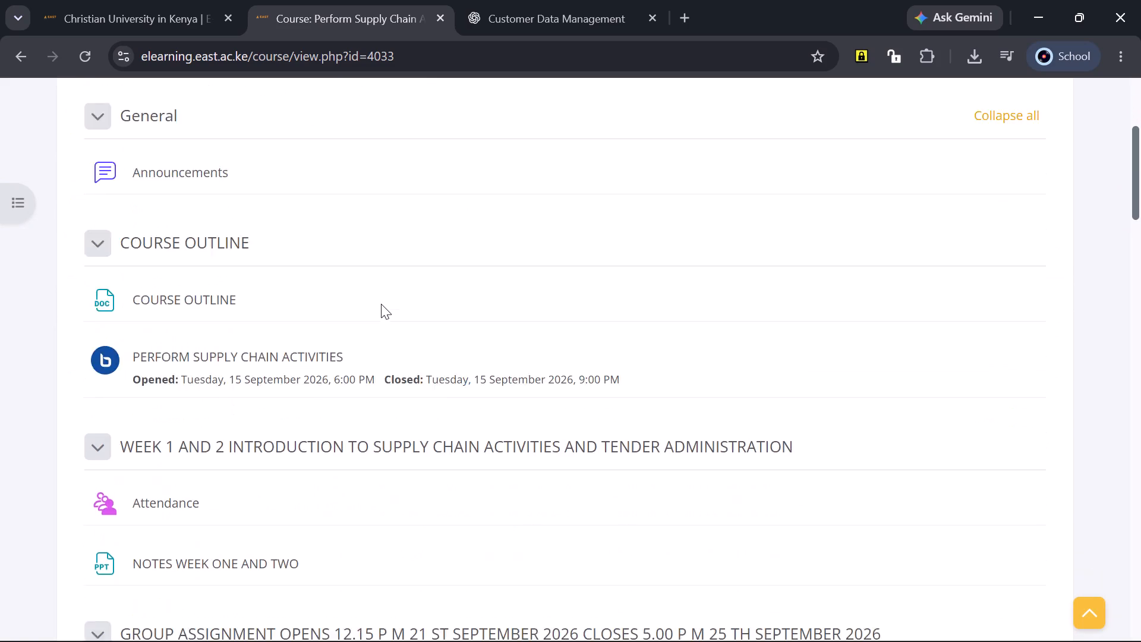
scroll(381, 304, "up", 1)
Return to the course list and look through the remaining courses down to CBA 112: Cost Accounting.
left_click(12, 58)
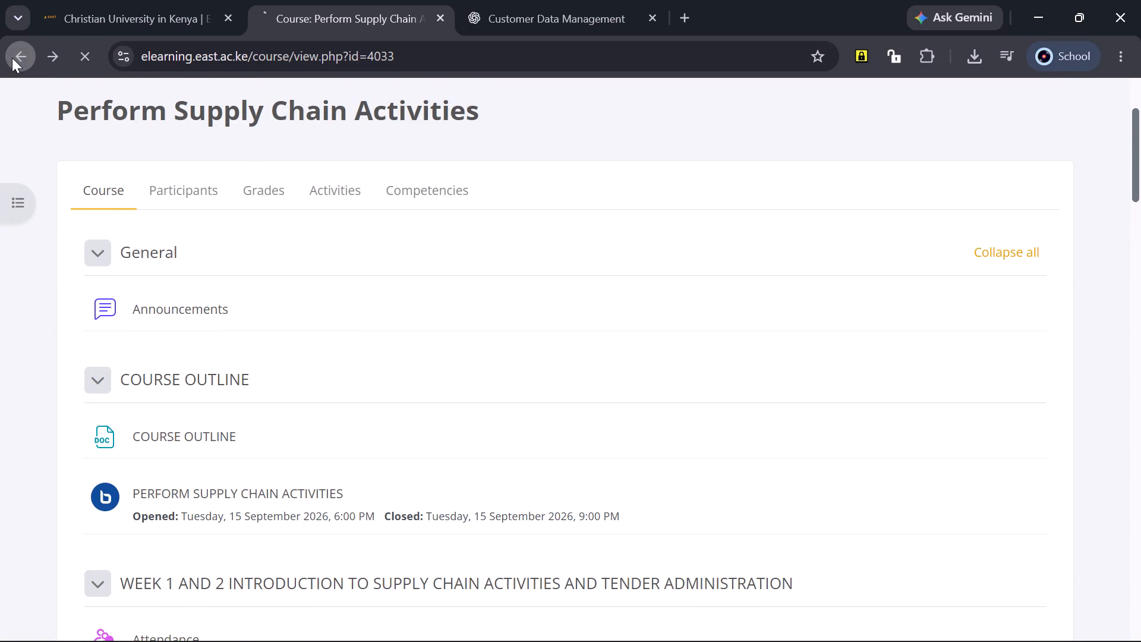
scroll(336, 247, "down", 1)
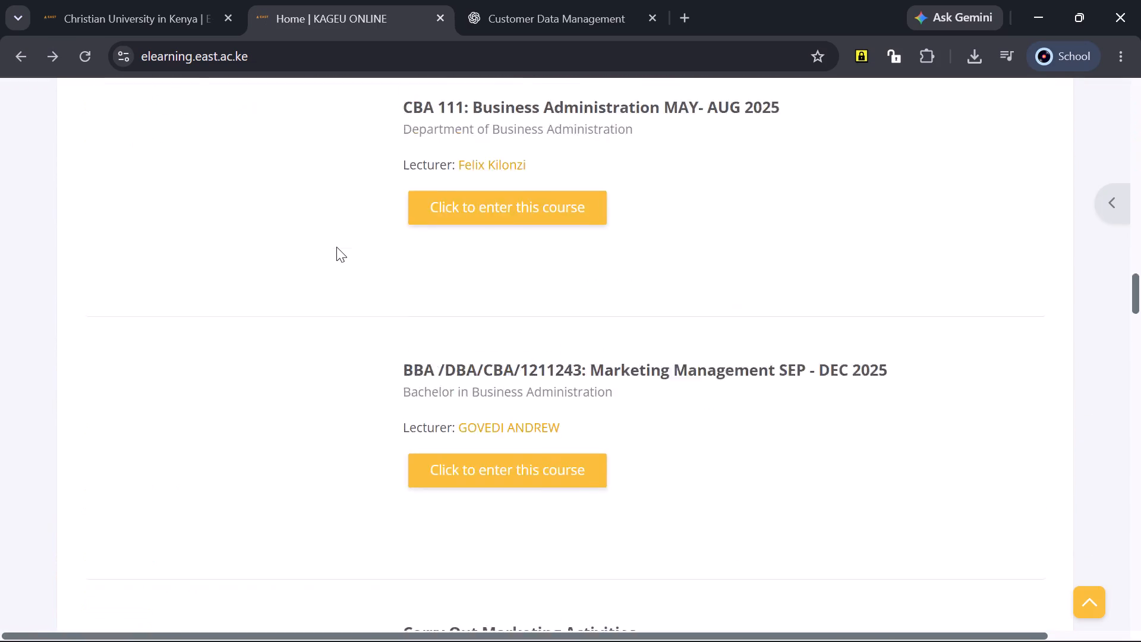
scroll(336, 247, "down", 3)
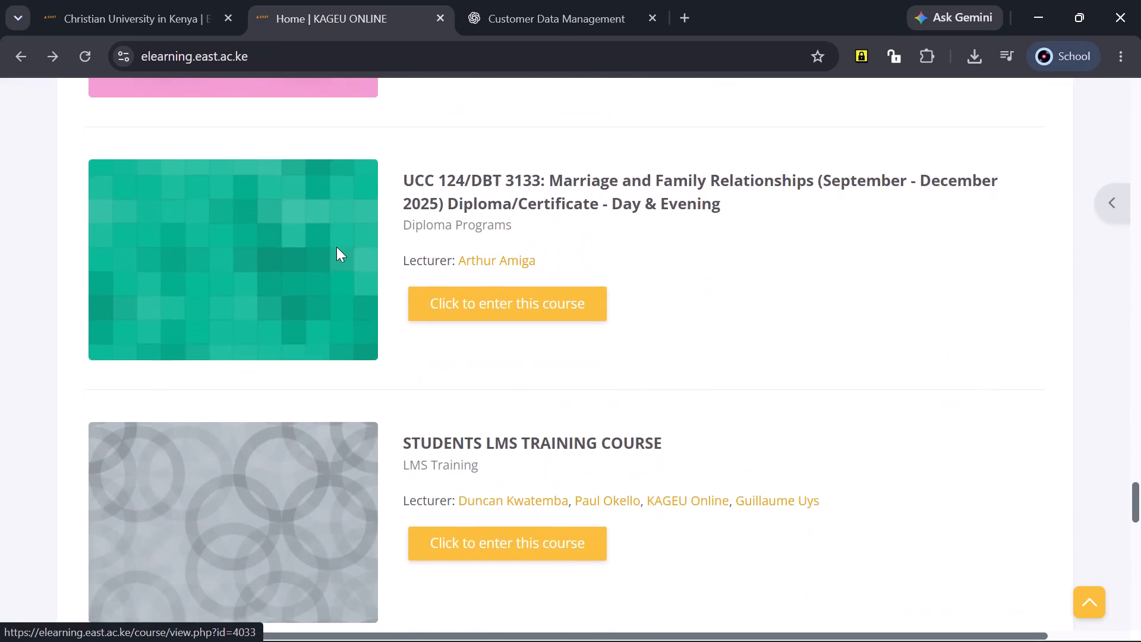
scroll(336, 247, "down", 1)
scroll(335, 348, "down", 1)
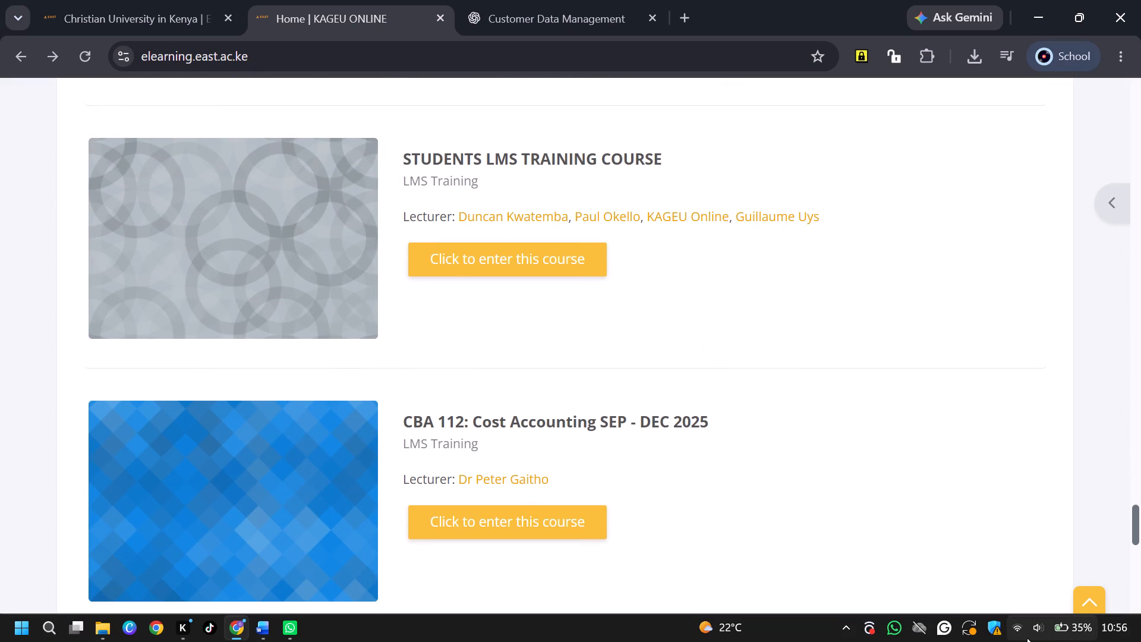
Check the system's quick settings for the network and battery, and dismiss them.
left_click(1020, 637)
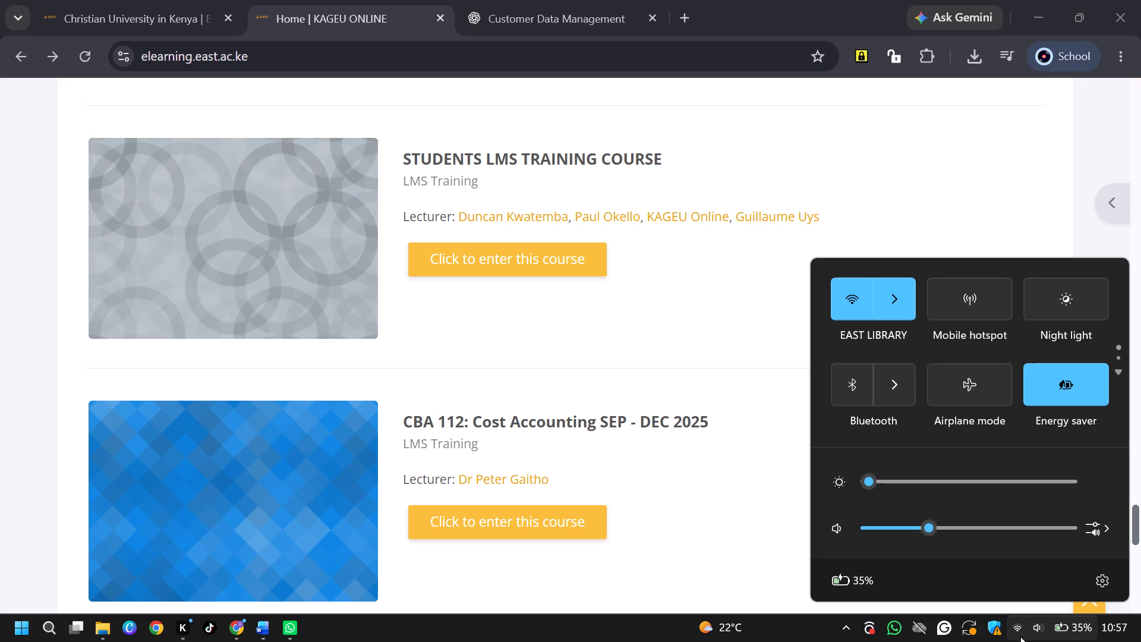
left_click(883, 193)
Look back through the Diploma in Business Administration courses, from Perform Supply Chain Activities up to Carry Out Marketing Activities.
scroll(876, 207, "up", 2)
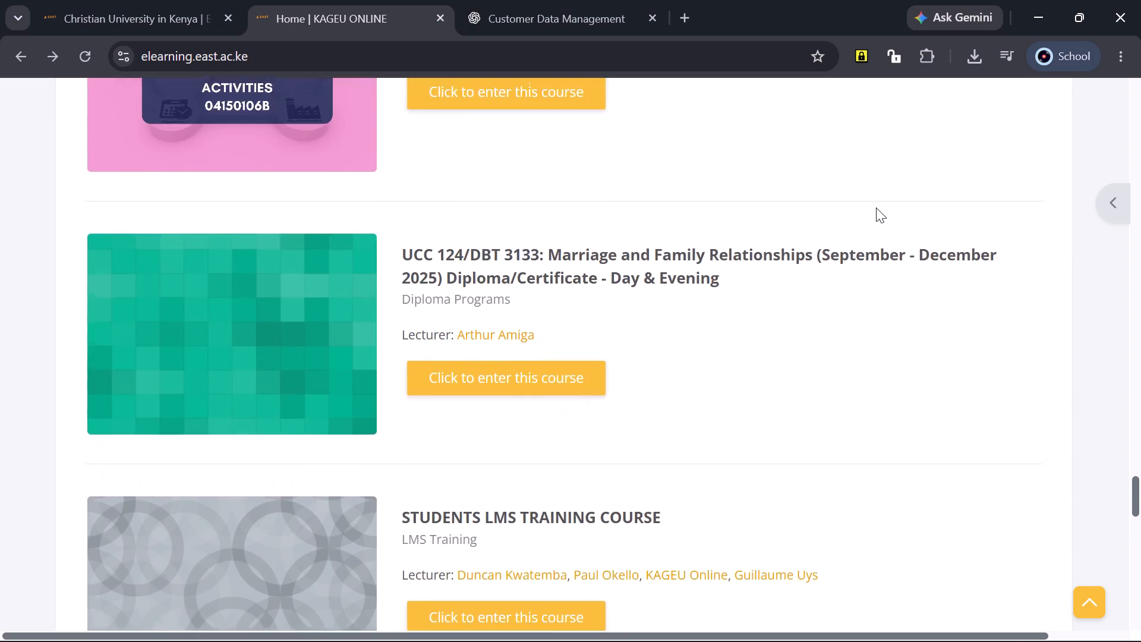
scroll(876, 207, "up", 4)
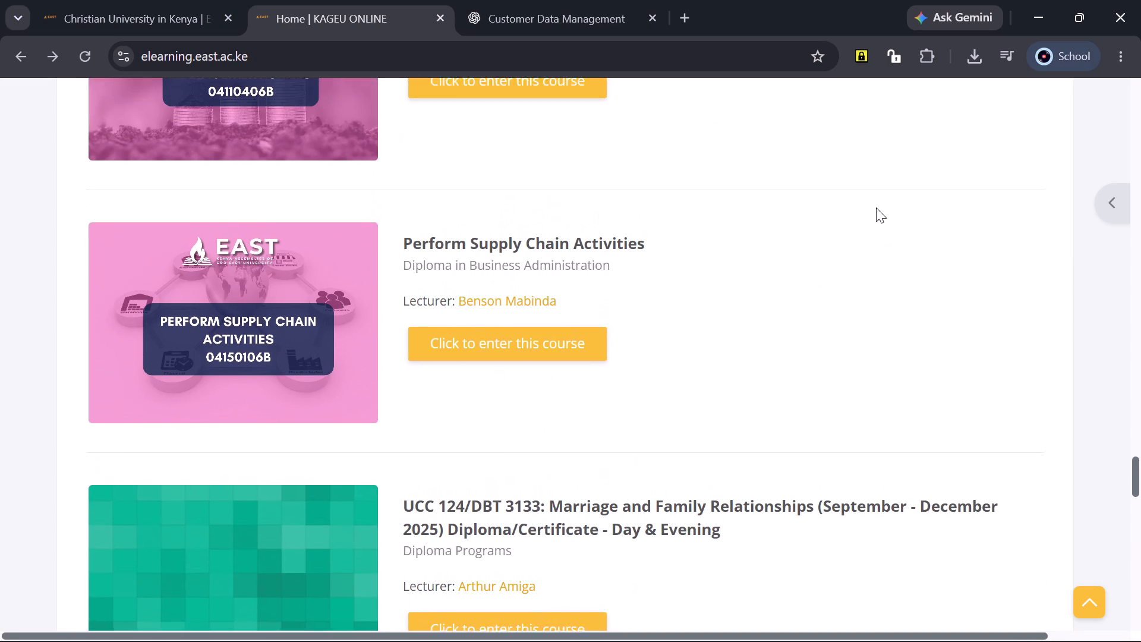
scroll(876, 207, "up", 2)
scroll(876, 207, "right", 1)
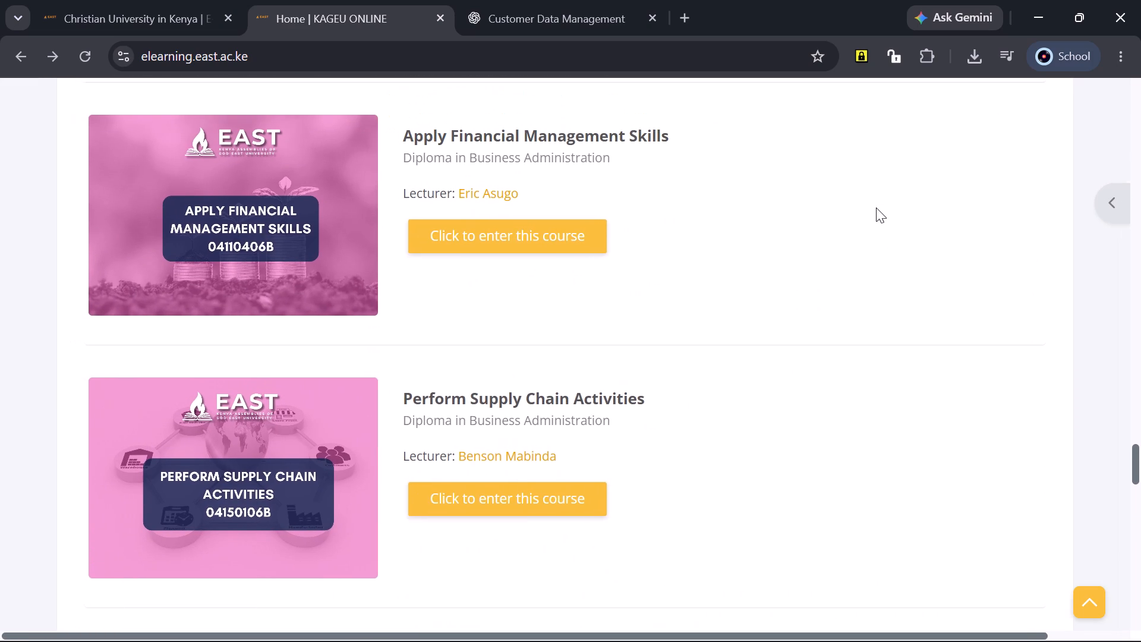
scroll(876, 207, "right", 1)
scroll(876, 207, "up", 4)
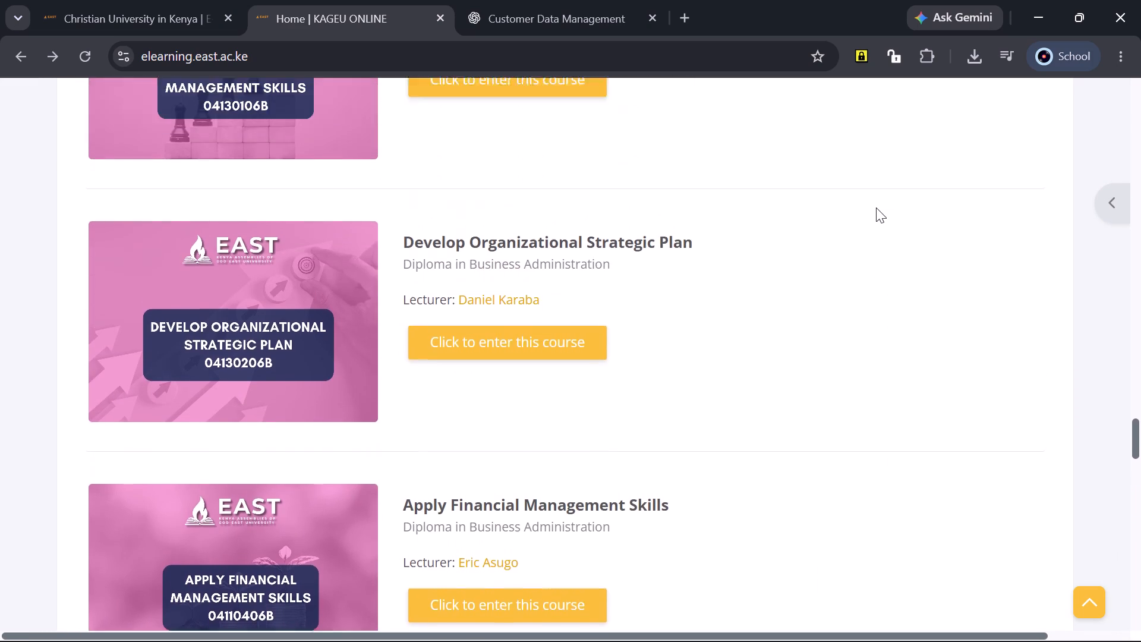
scroll(876, 207, "up", 3)
scroll(876, 207, "down", 1)
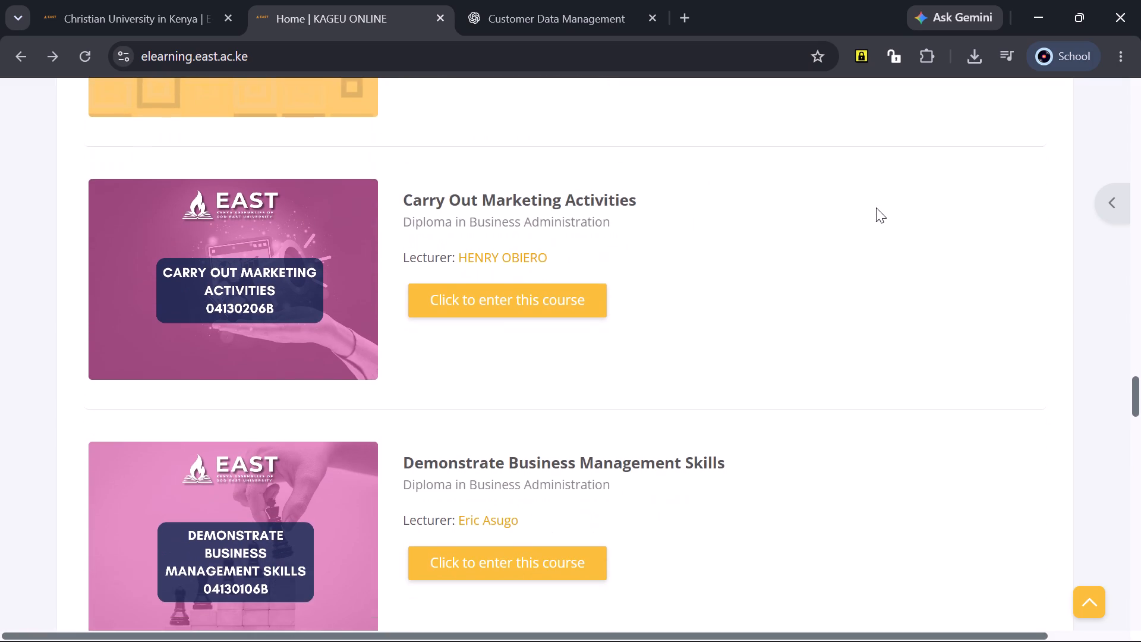
scroll(876, 207, "down", 1)
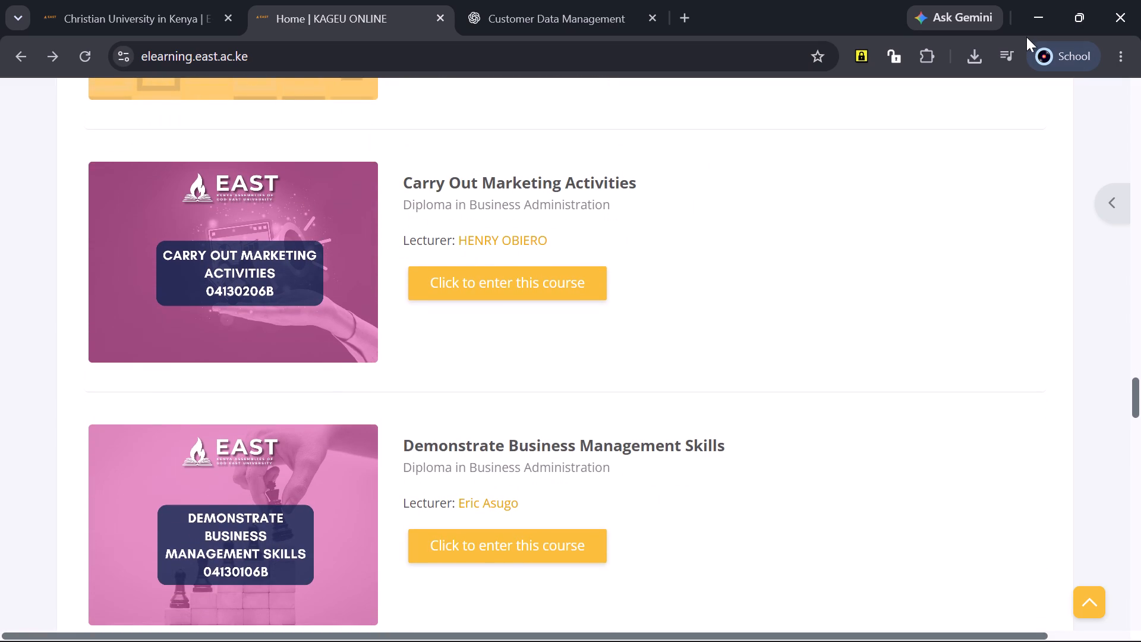
Minimize the browser and close the Apply Financial Management Skills CAT 3 and CARRY OUT MARKETING ACTIVITIES CAT 3 documents in Word.
left_click(1036, 18)
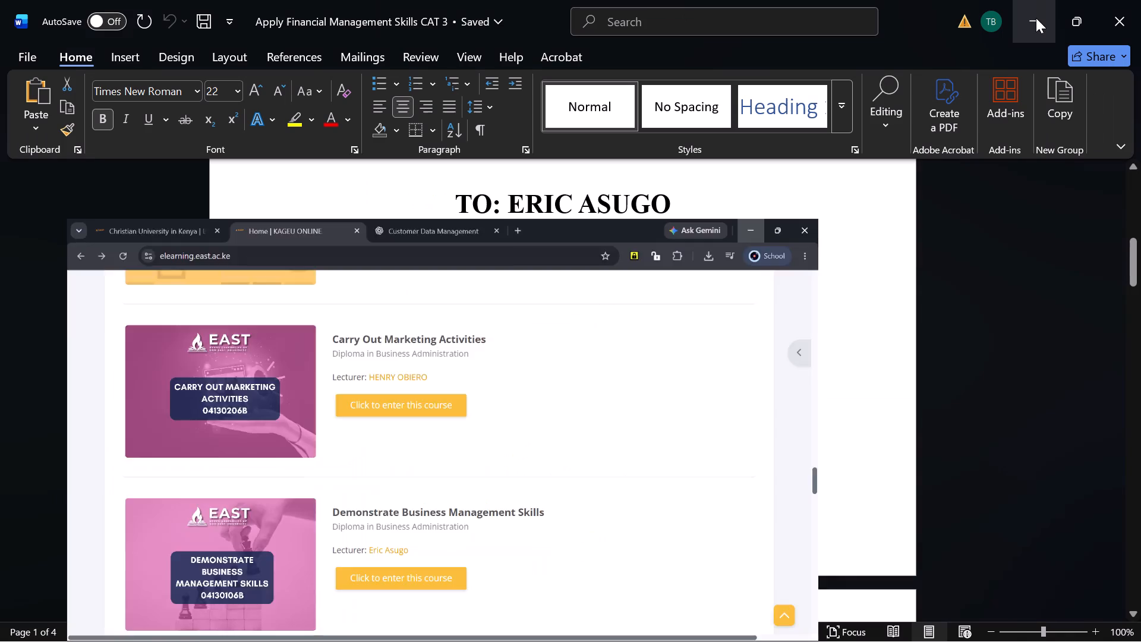
left_click(1123, 12)
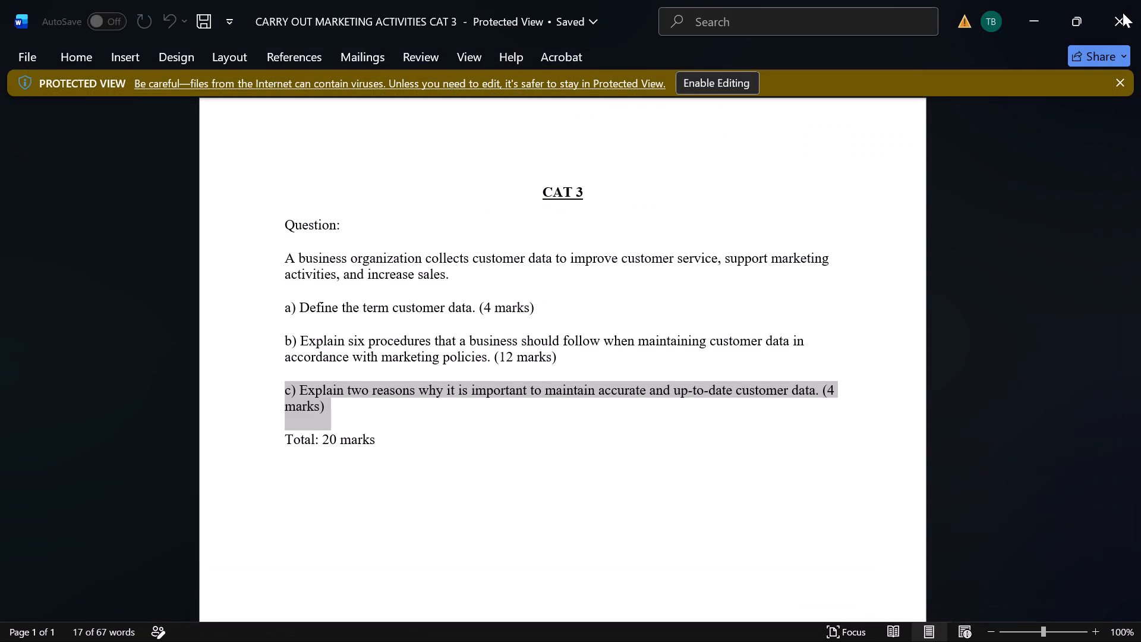
left_click(1123, 12)
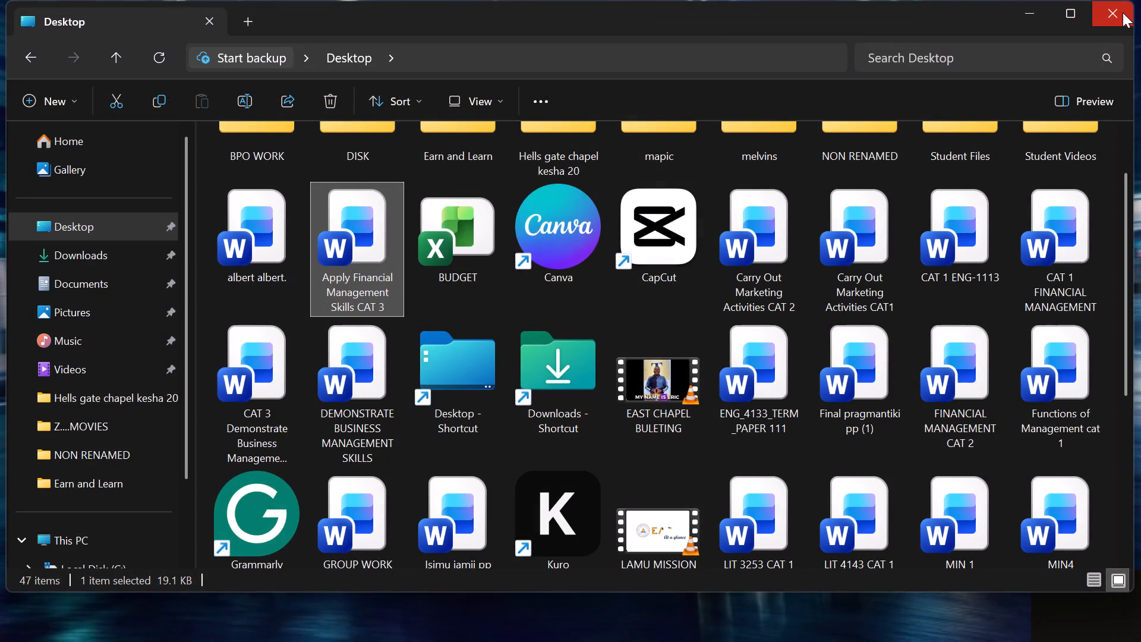